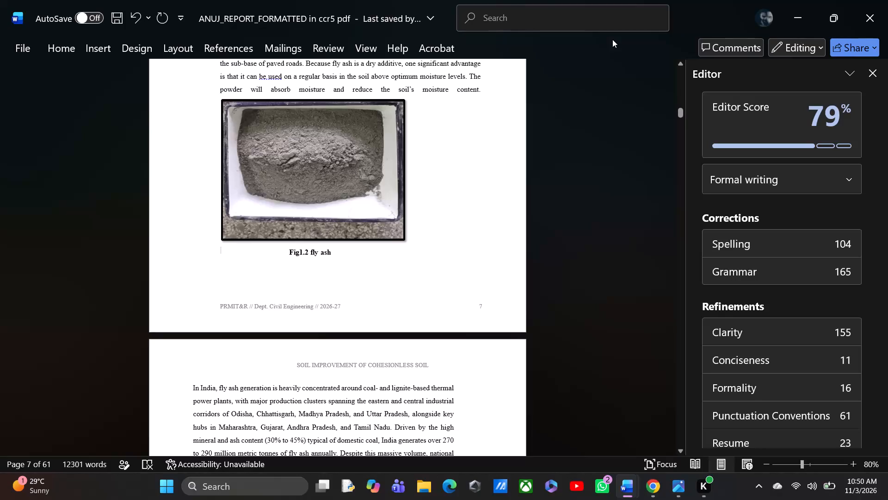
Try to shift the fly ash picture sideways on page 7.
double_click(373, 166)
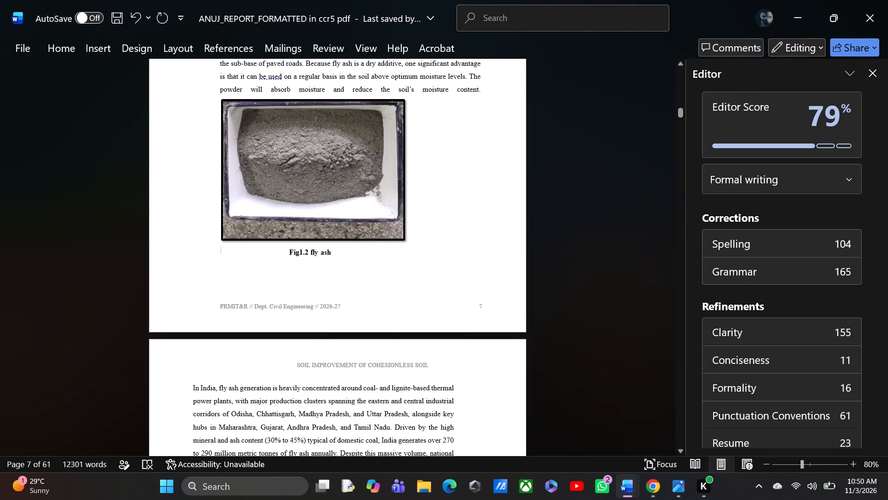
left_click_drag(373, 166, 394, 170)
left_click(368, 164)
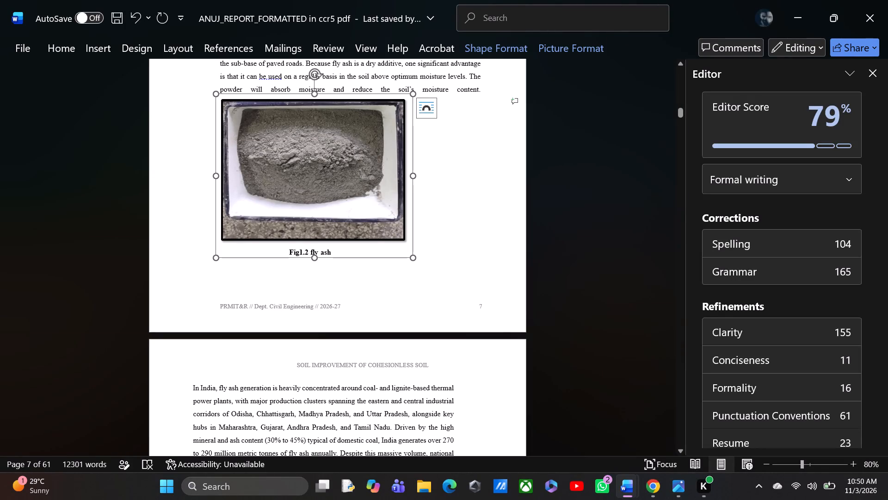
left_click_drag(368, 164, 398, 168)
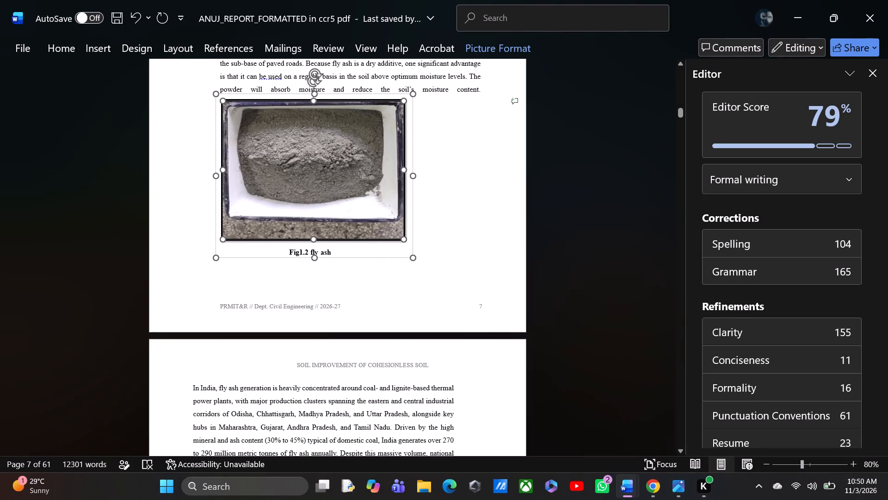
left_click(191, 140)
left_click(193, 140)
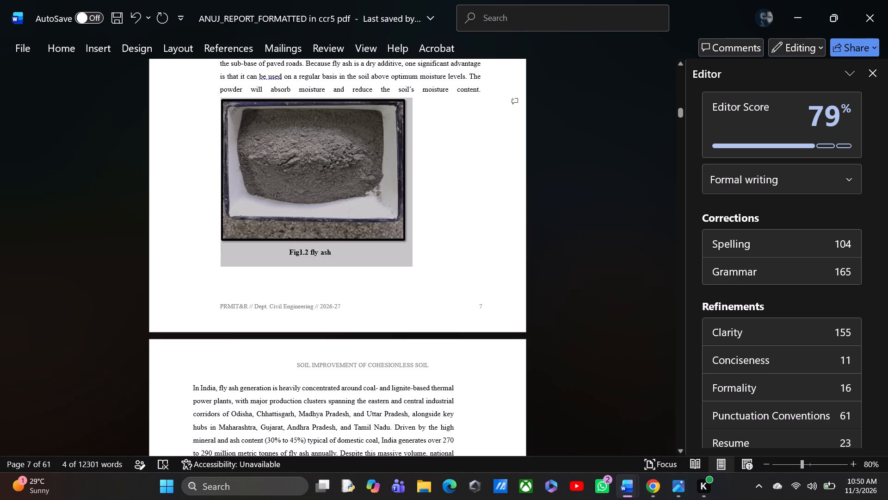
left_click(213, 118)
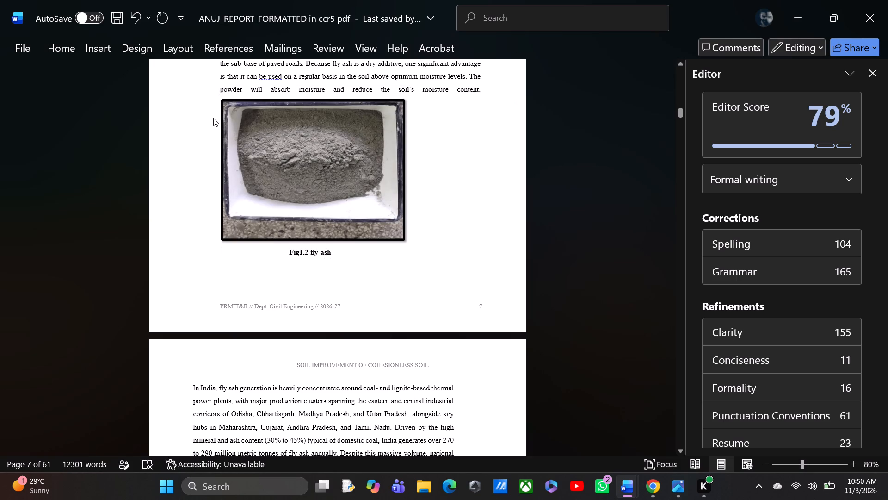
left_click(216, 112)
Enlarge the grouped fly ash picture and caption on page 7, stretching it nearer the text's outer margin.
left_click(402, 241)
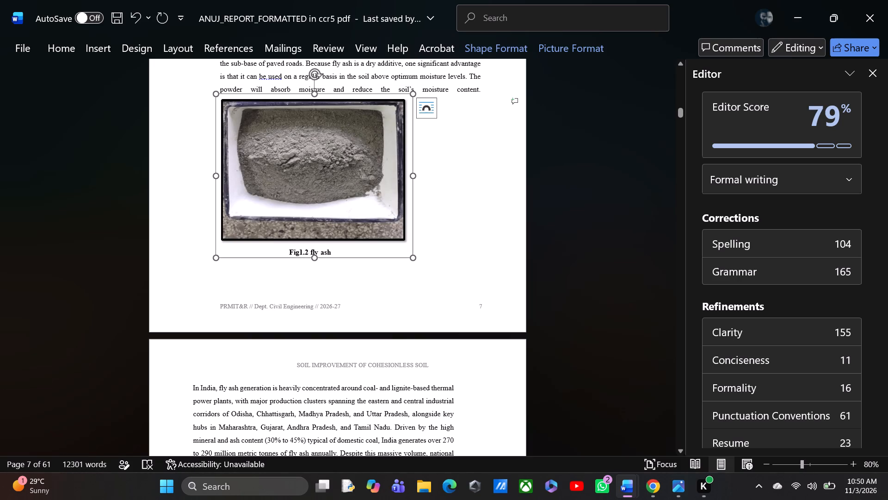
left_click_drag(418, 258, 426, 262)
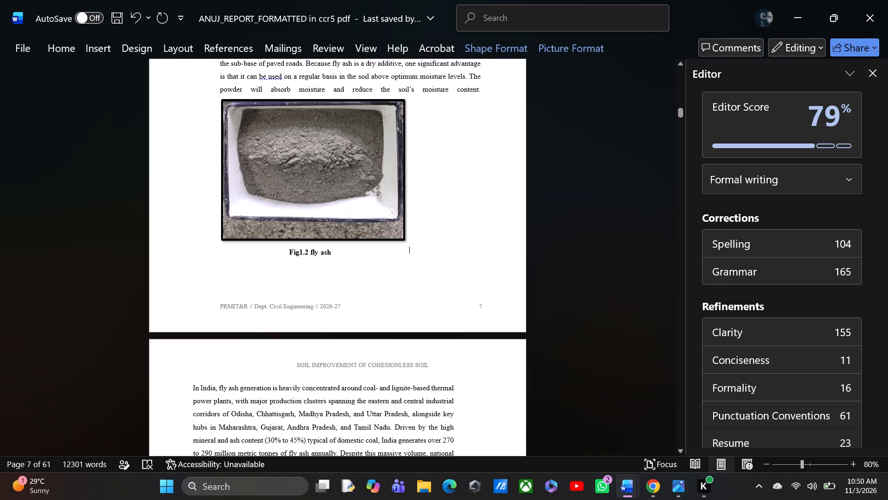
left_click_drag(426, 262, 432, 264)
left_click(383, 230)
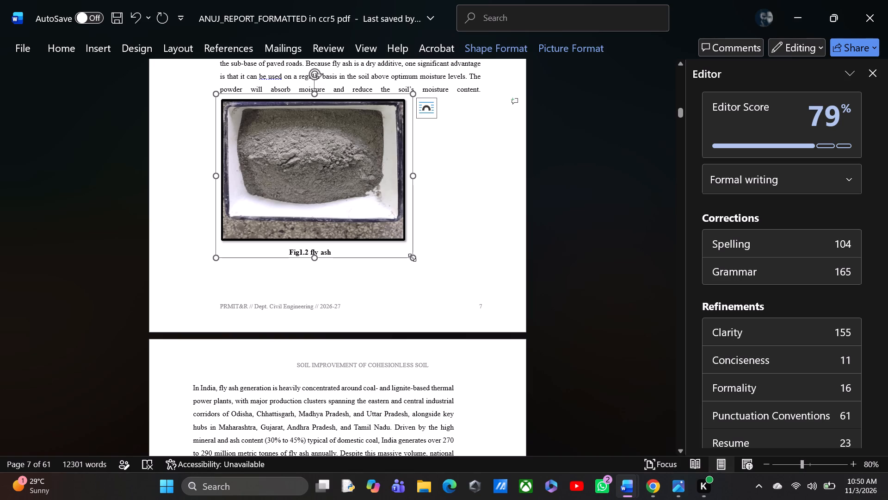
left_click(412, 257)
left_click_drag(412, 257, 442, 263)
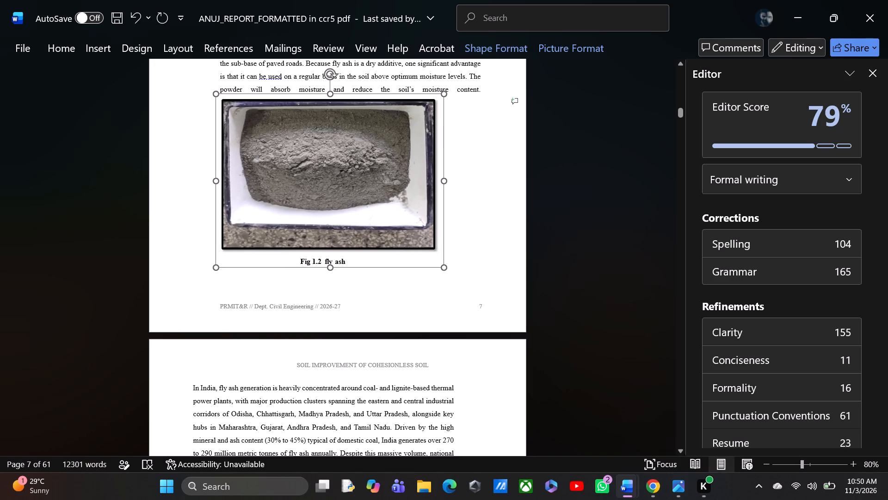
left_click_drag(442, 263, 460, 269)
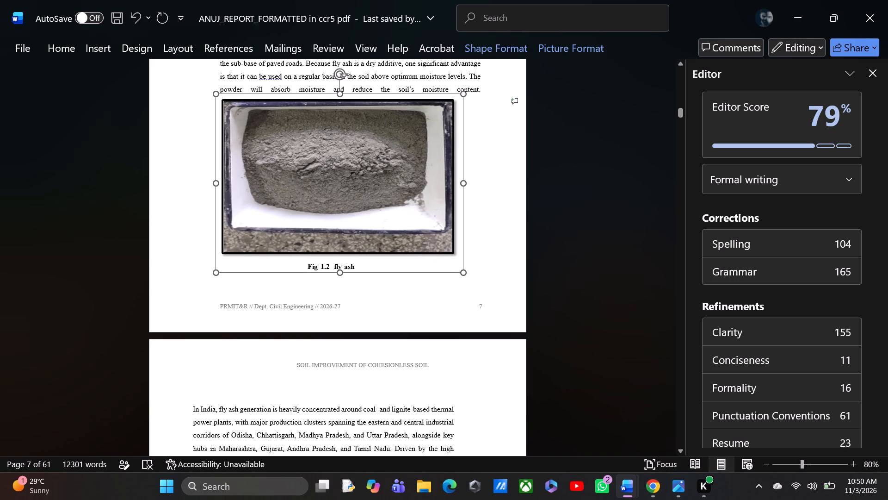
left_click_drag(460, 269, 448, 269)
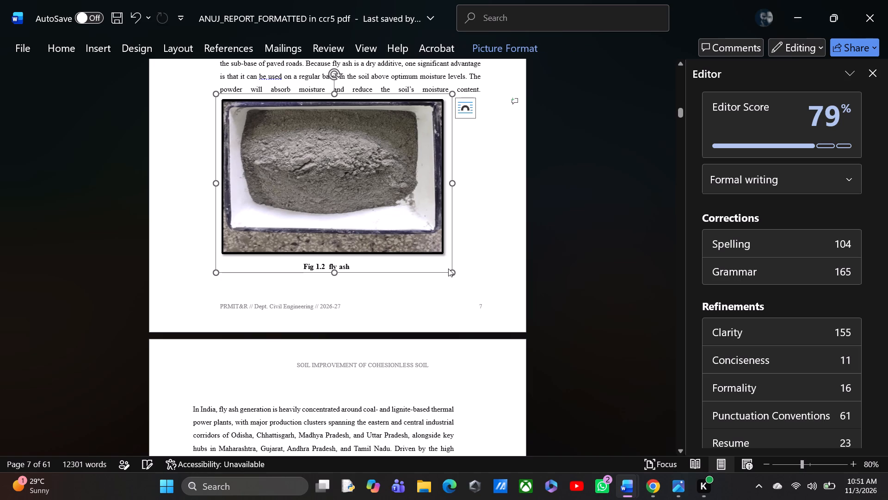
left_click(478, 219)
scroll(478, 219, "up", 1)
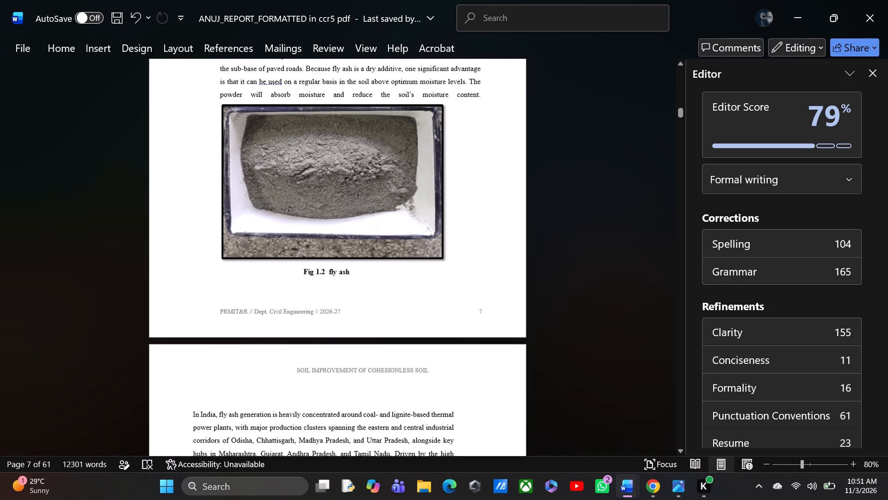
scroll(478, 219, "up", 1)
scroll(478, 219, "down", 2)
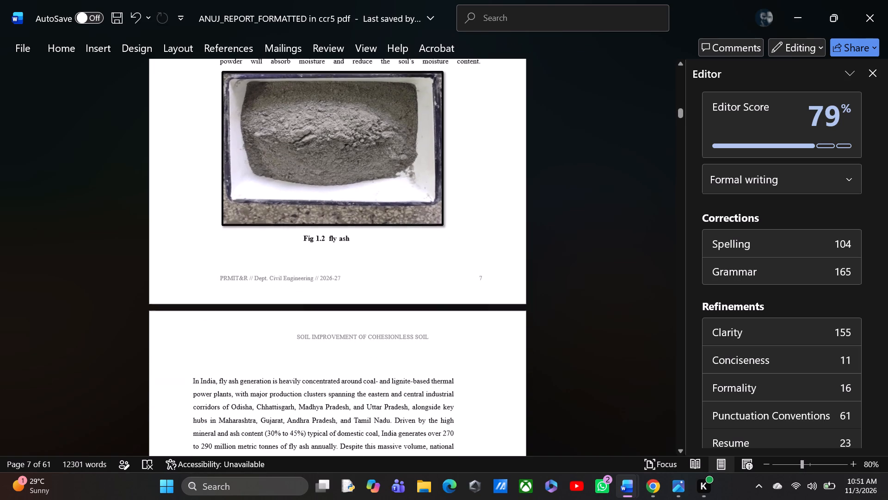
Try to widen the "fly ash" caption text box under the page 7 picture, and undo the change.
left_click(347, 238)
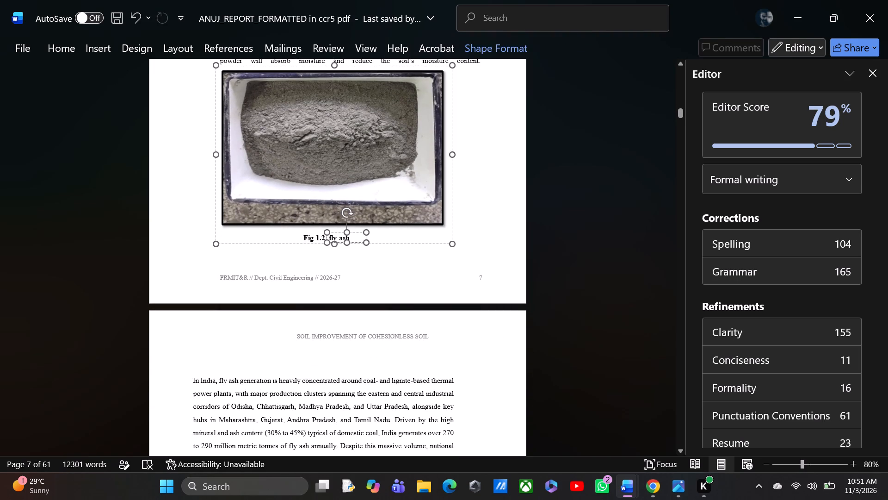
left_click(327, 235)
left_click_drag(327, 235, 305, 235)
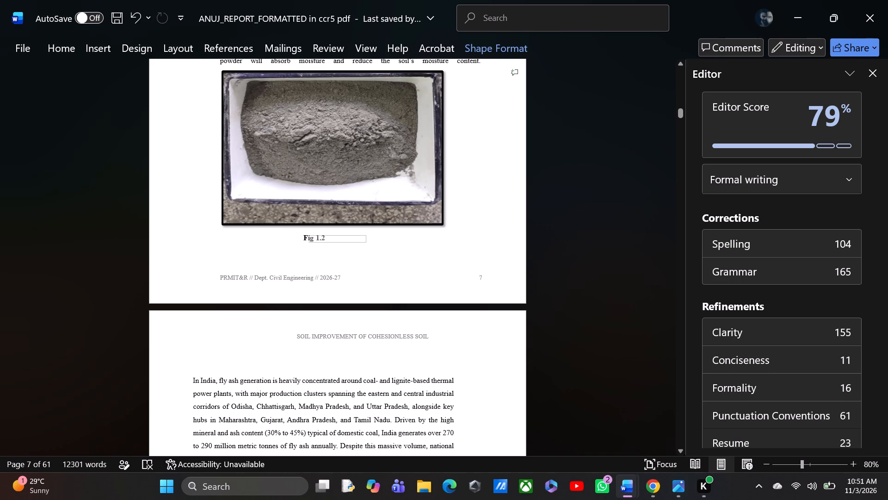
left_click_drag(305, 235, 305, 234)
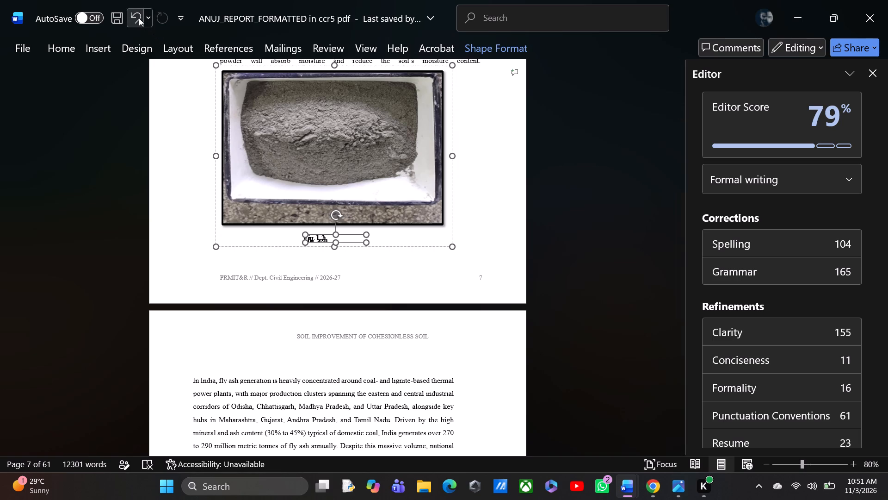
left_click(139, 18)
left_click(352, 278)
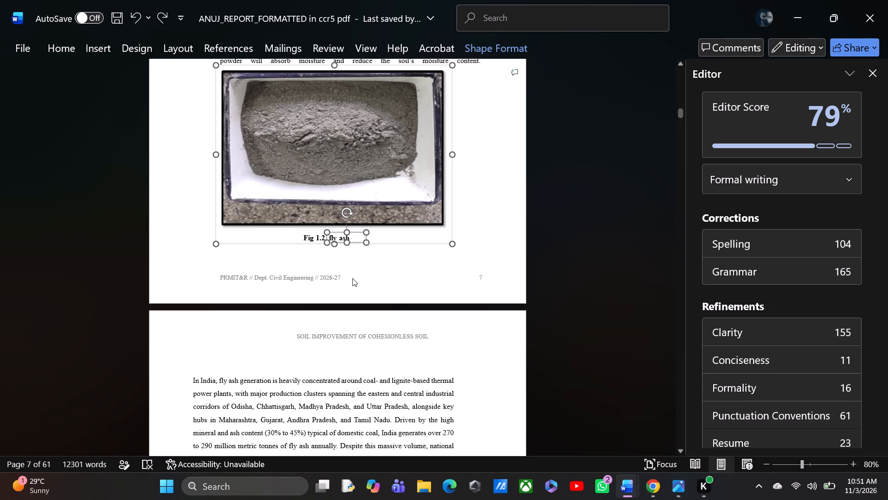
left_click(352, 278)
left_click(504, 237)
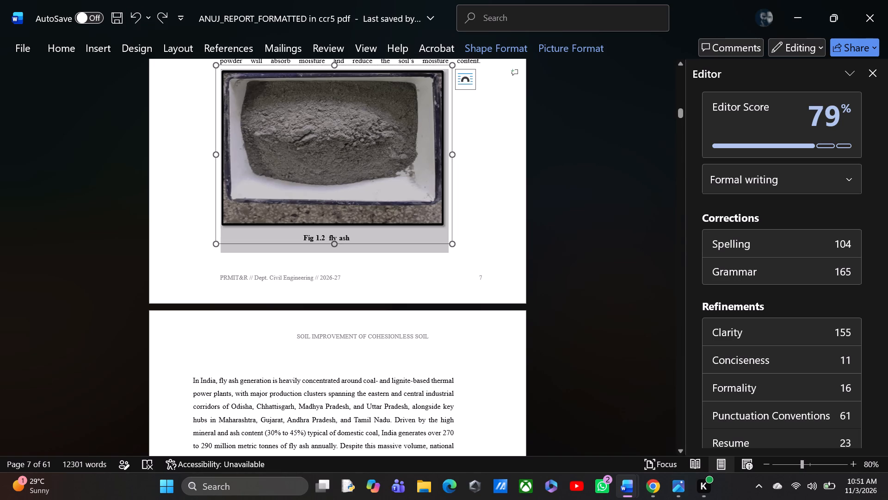
Examine the layout of the text and figures from page 5 through the fly ash section on page 7.
scroll(504, 237, "up", 2)
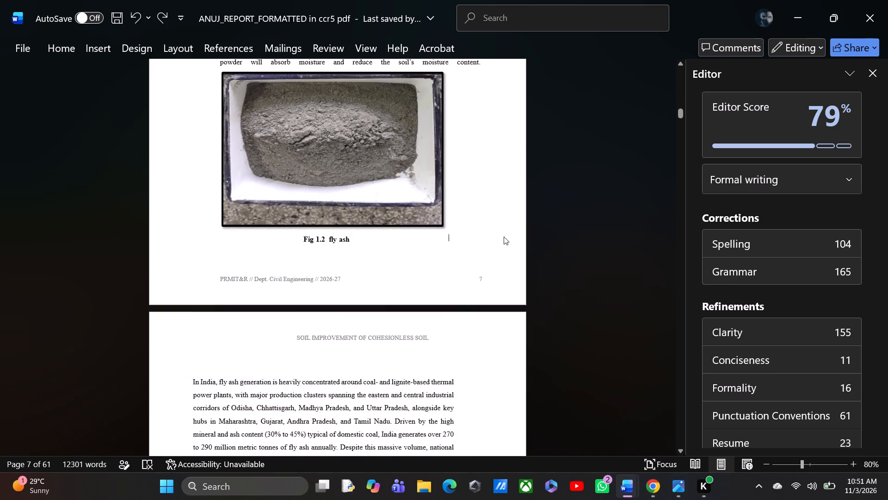
scroll(504, 237, "up", 1)
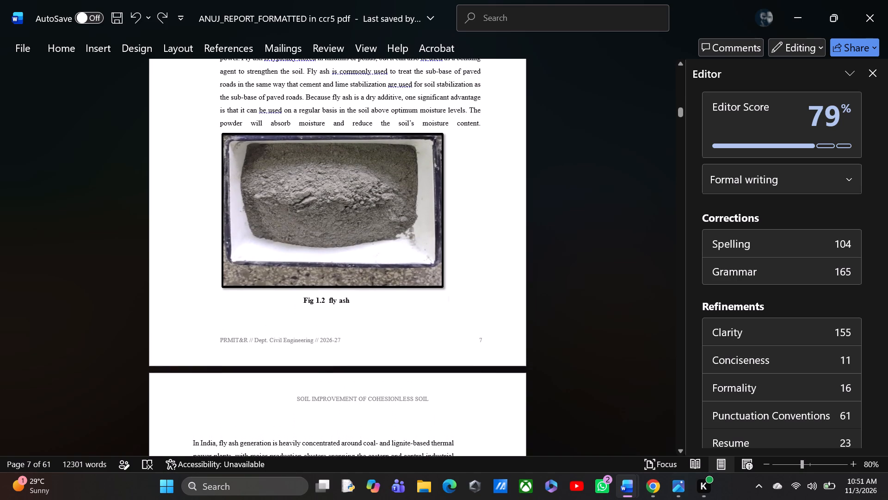
scroll(504, 237, "up", 2)
scroll(504, 237, "down", 1)
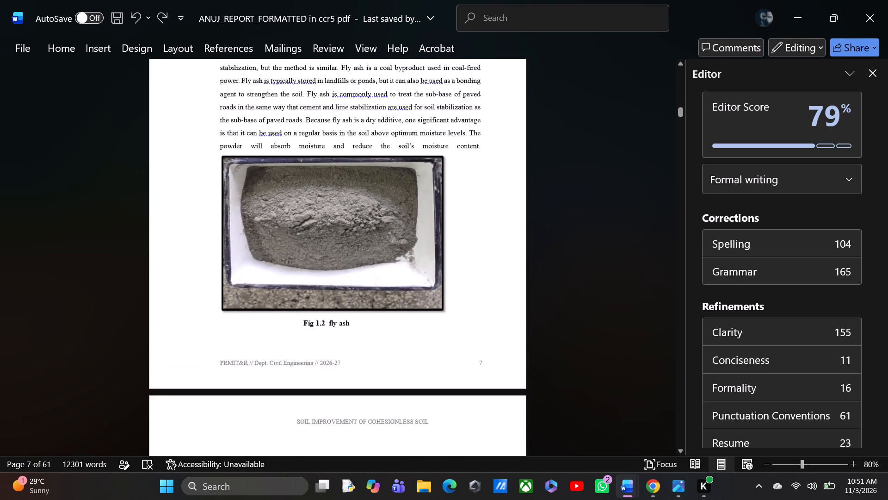
scroll(504, 237, "down", 1)
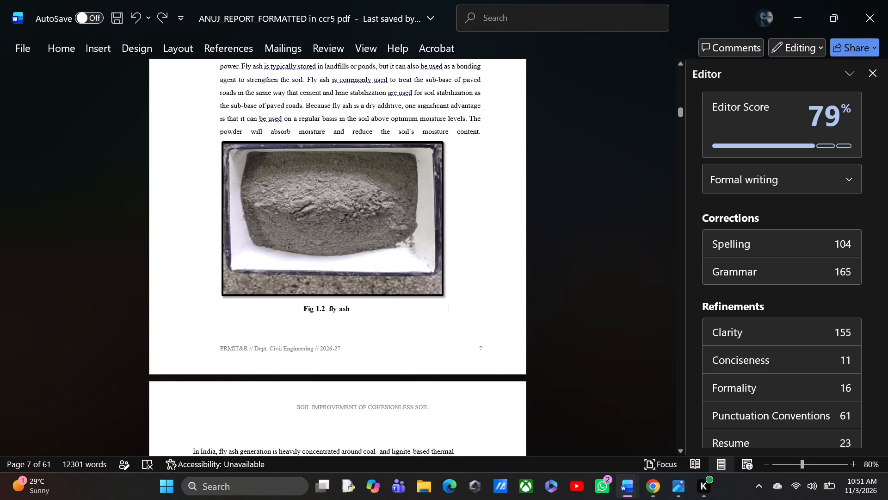
scroll(504, 237, "up", 4)
scroll(504, 237, "down", 1)
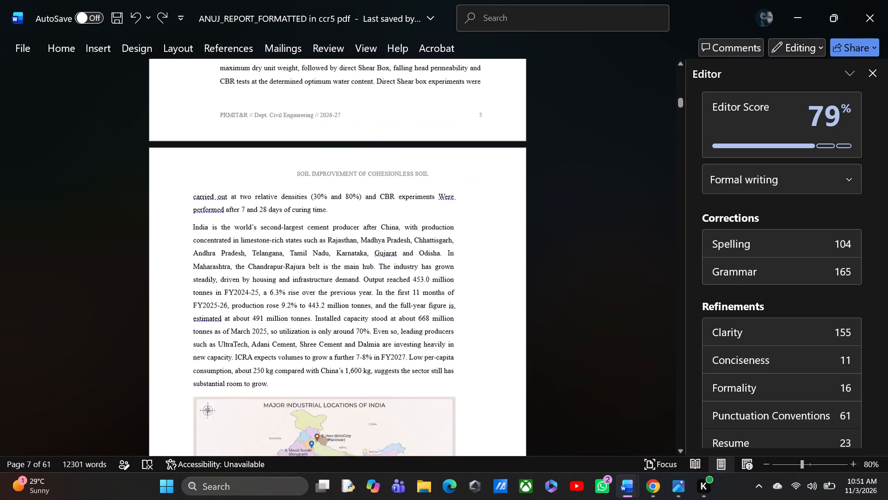
scroll(504, 237, "down", 1)
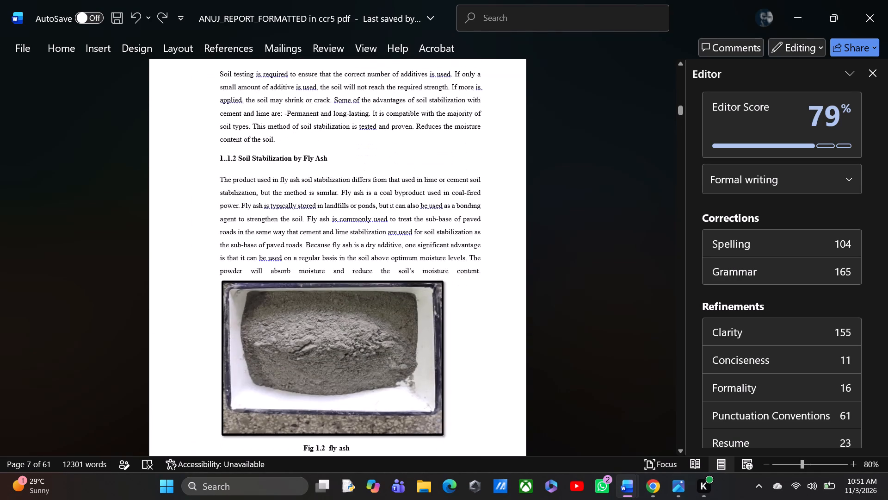
Copy the fly ash picture that sits above the heading "Soil stabilization using quarry dust" on page 9.
scroll(504, 237, "down", 5)
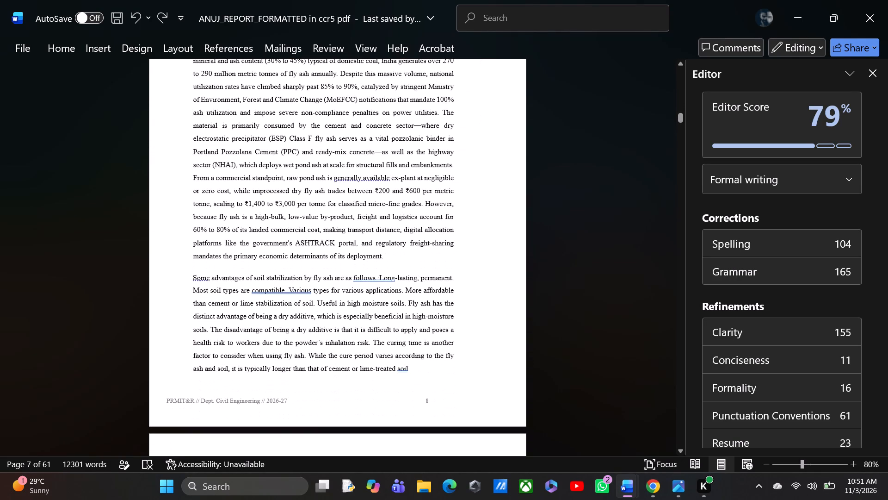
scroll(504, 237, "down", 1)
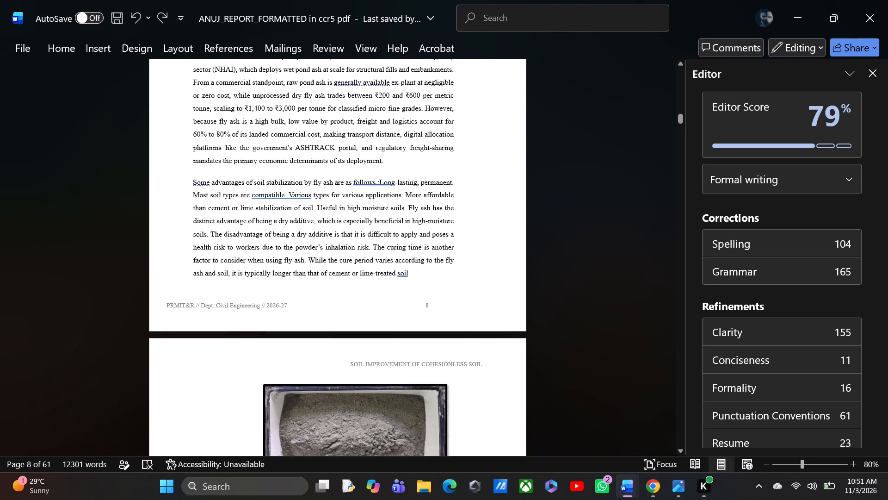
scroll(498, 232, "down", 2)
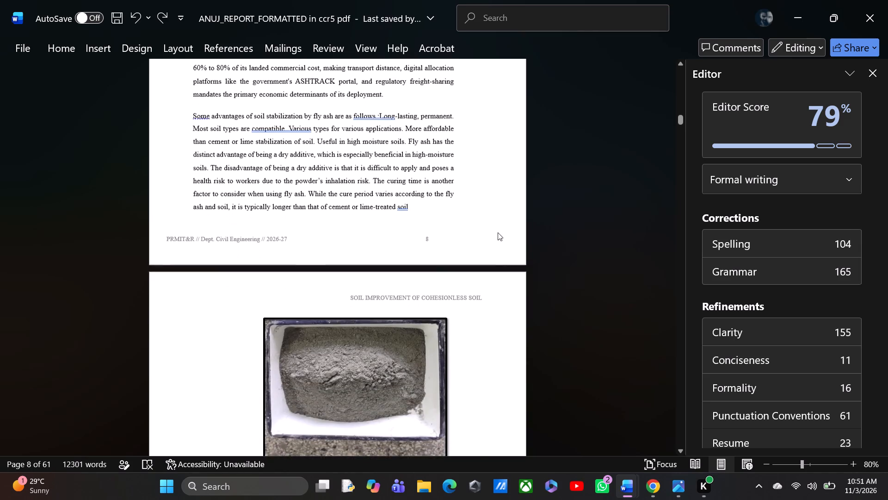
scroll(498, 232, "down", 1)
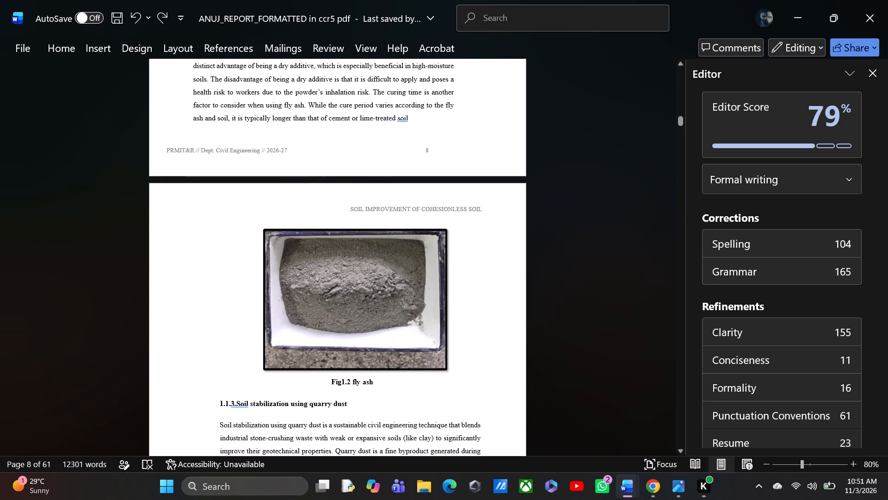
left_click(334, 311)
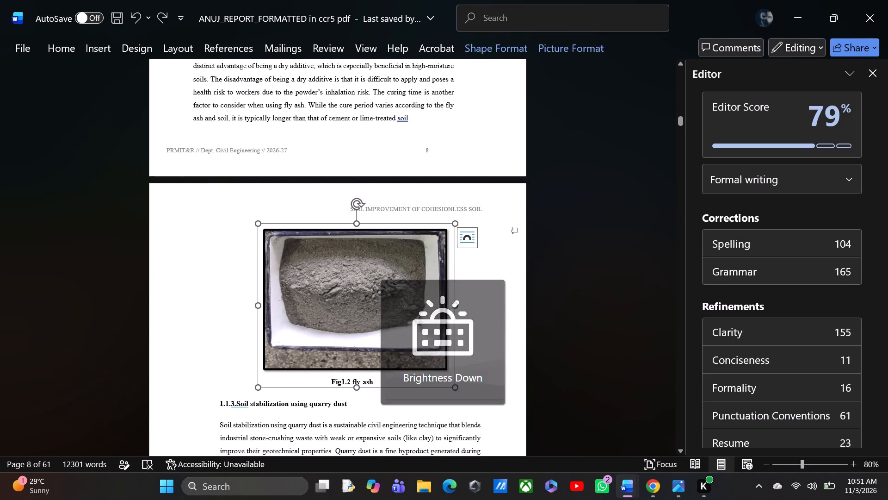
double_click(334, 311)
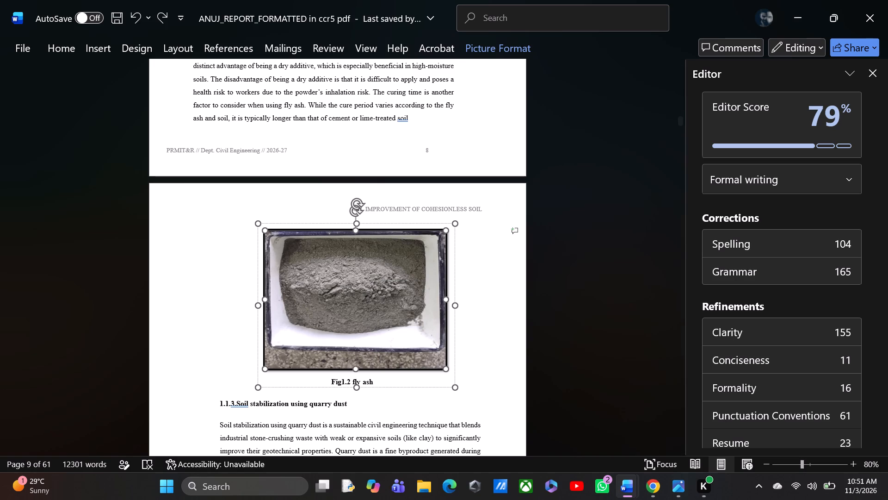
key("ctrl+c")
Delete the fly ash figure together with its caption from page 7.
scroll(334, 311, "up", 3)
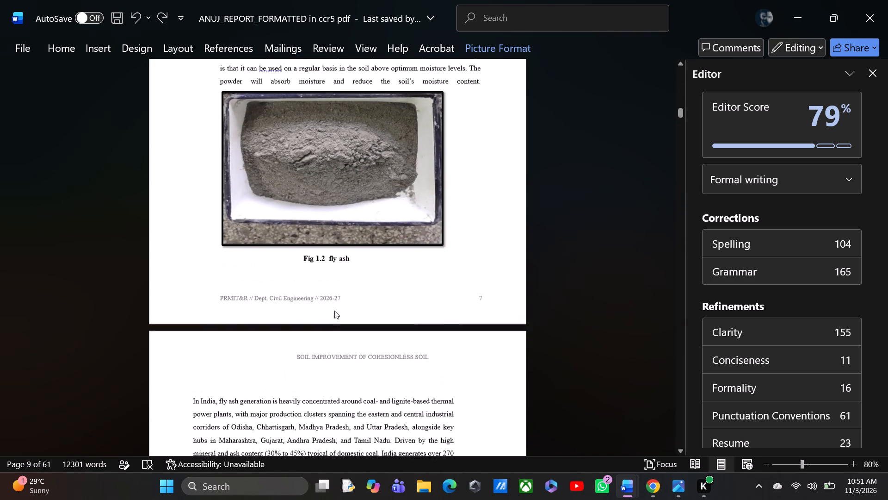
scroll(334, 311, "up", 1)
left_click(367, 211)
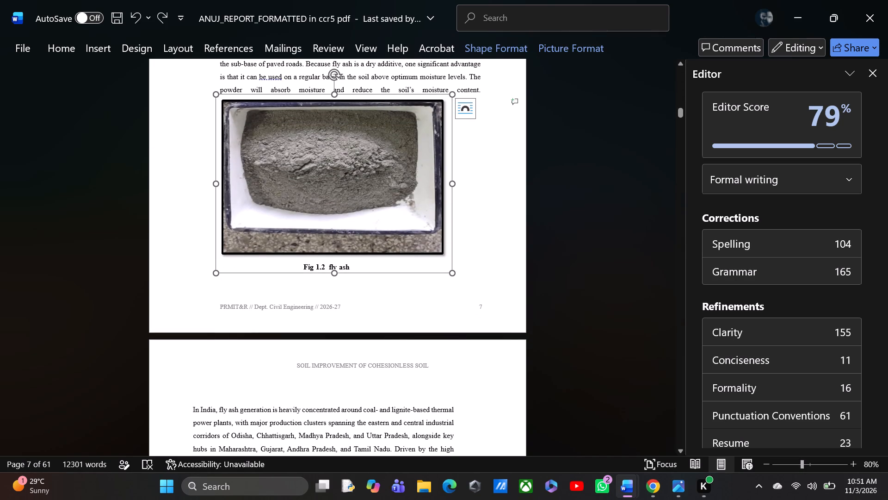
key("Delete")
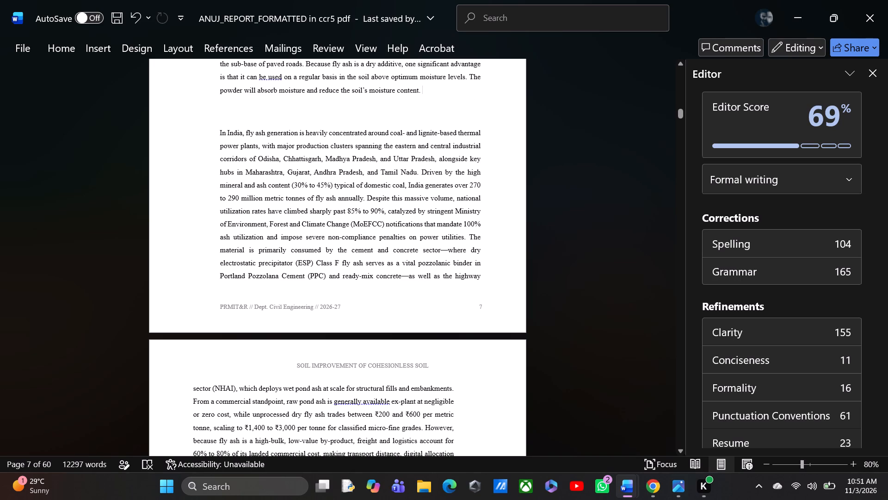
Paste the copied fly ash picture onto the blank line below the first fly ash paragraph on page 7.
left_click(225, 102)
key("Down")
key("ctrl+v")
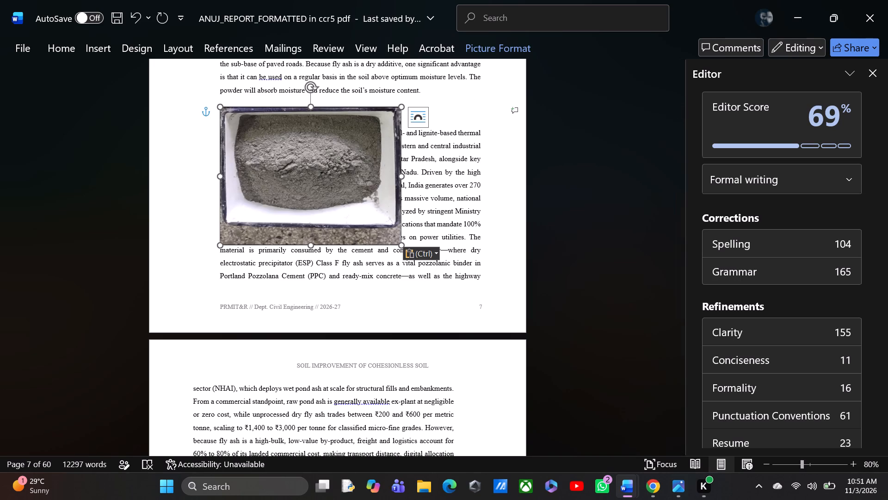
left_click(483, 145)
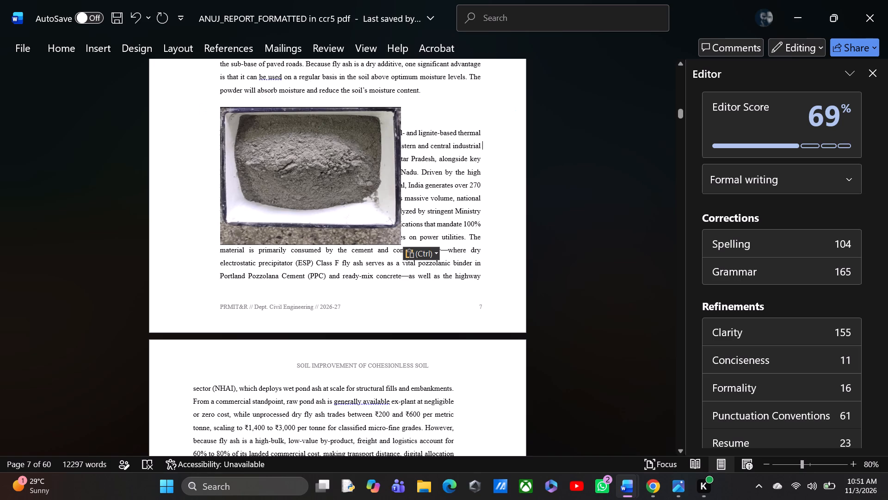
left_click(435, 110)
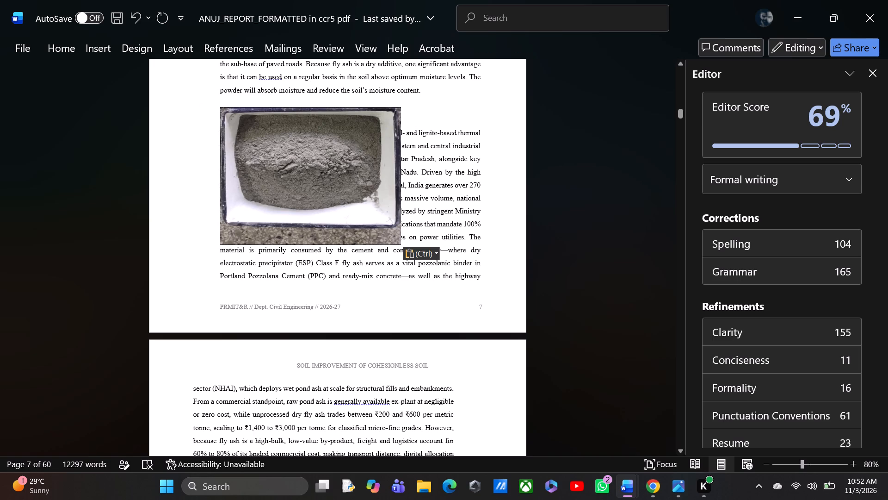
Insert seven blank lines before the paragraph starting "In India, fly ash generation" to push it onto page 8.
left_click(216, 135)
key("Return")
key("Return")
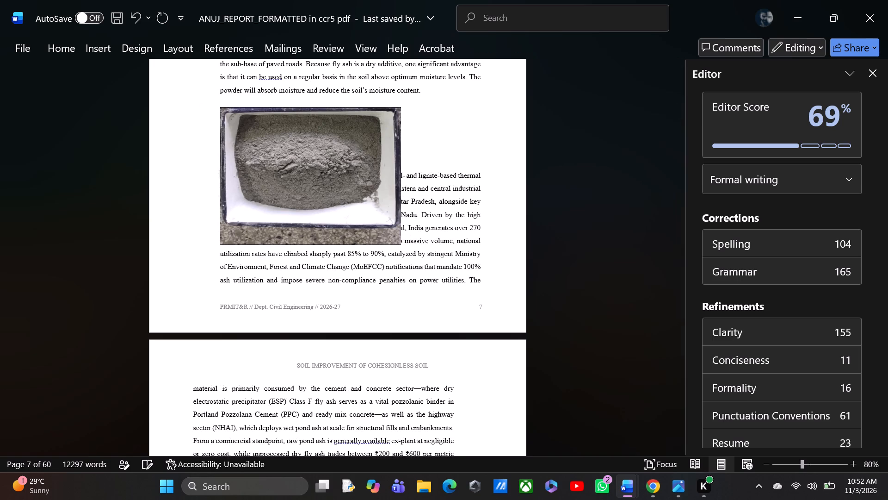
key("Return")
key("Return")
key("Return")
key("Return")
key("Return")
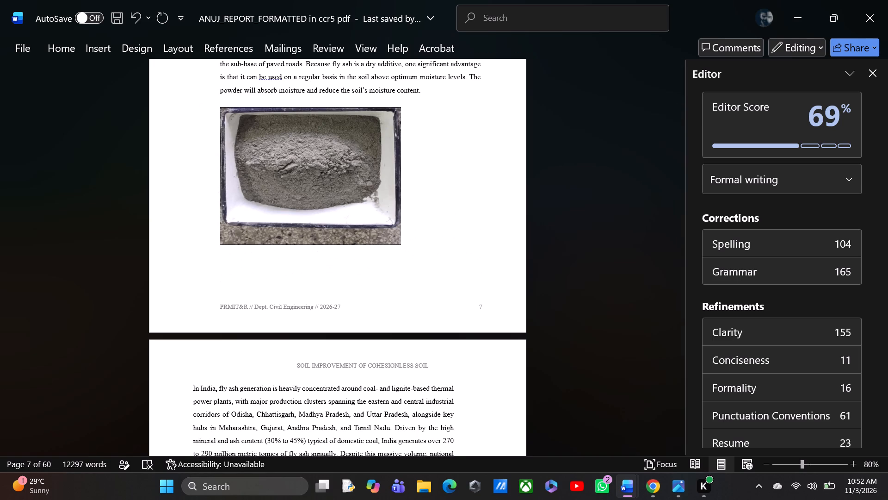
Move the pasted fly ash picture to the horizontal centre of the text column, just below the paragraph on page 7.
left_click(312, 155)
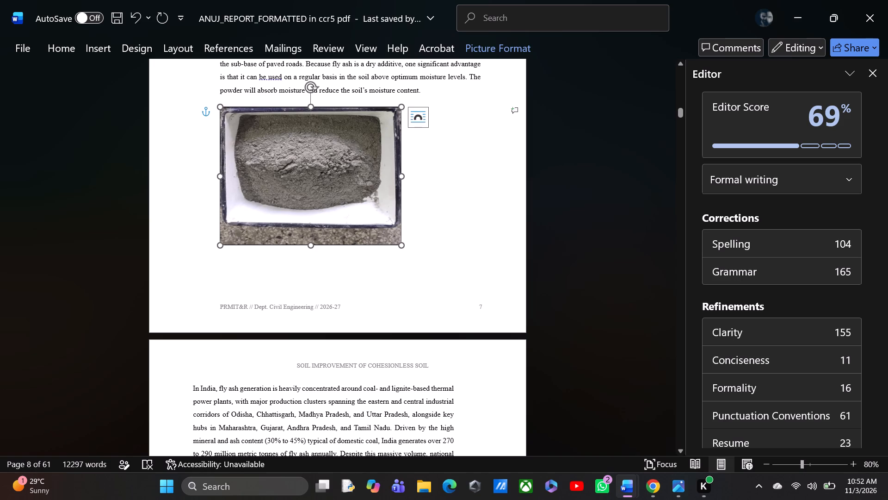
left_click_drag(312, 155, 347, 149)
double_click(347, 149)
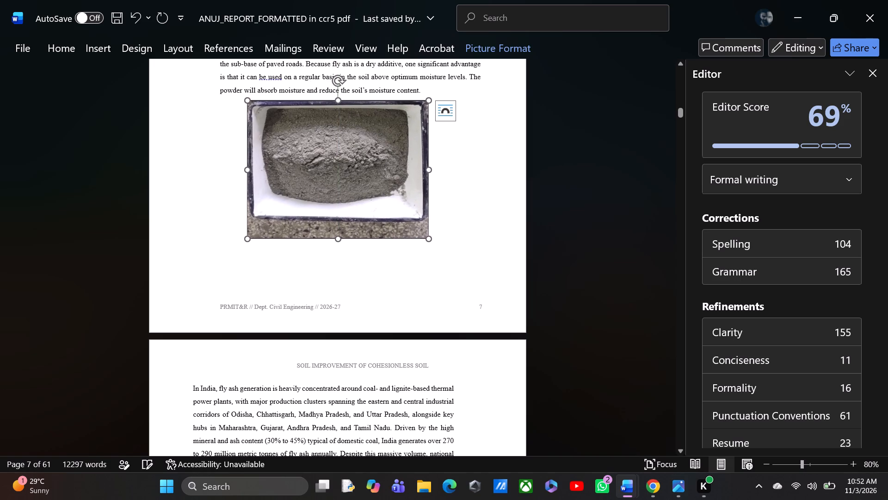
left_click(457, 174)
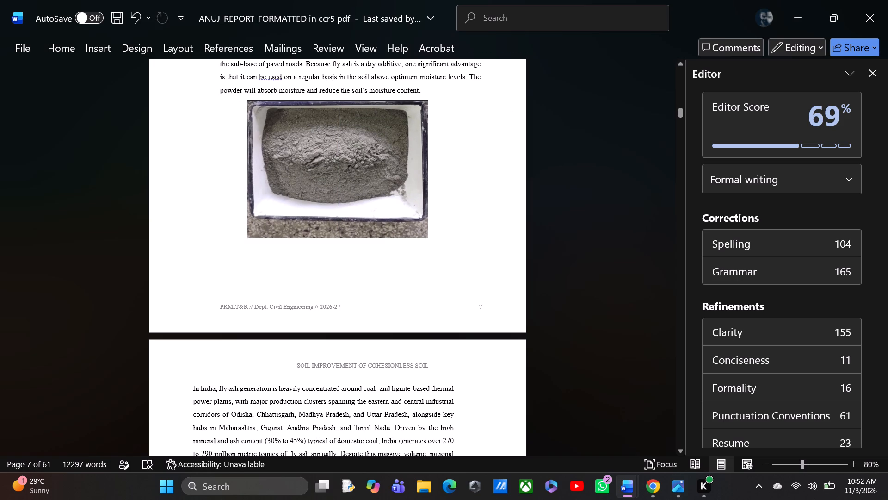
Compare the framed fly ash figure and its caption on page 9 with the new picture on page 7.
scroll(457, 174, "down", 8)
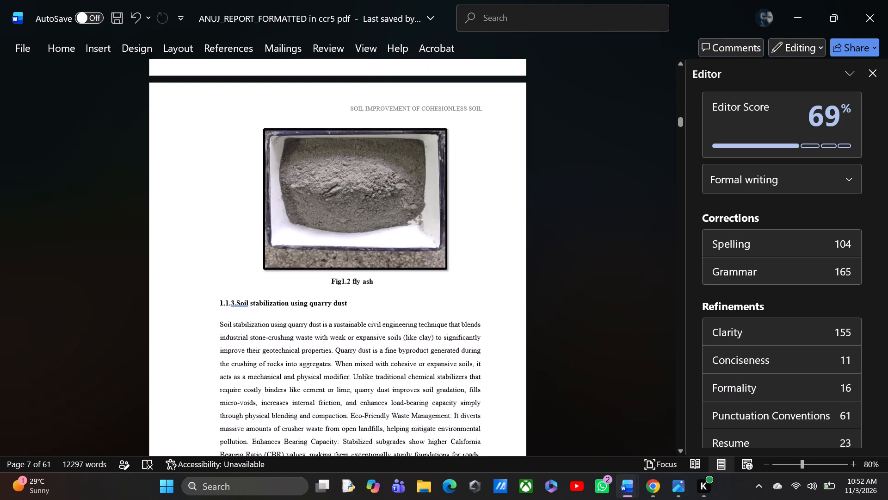
left_click(448, 181)
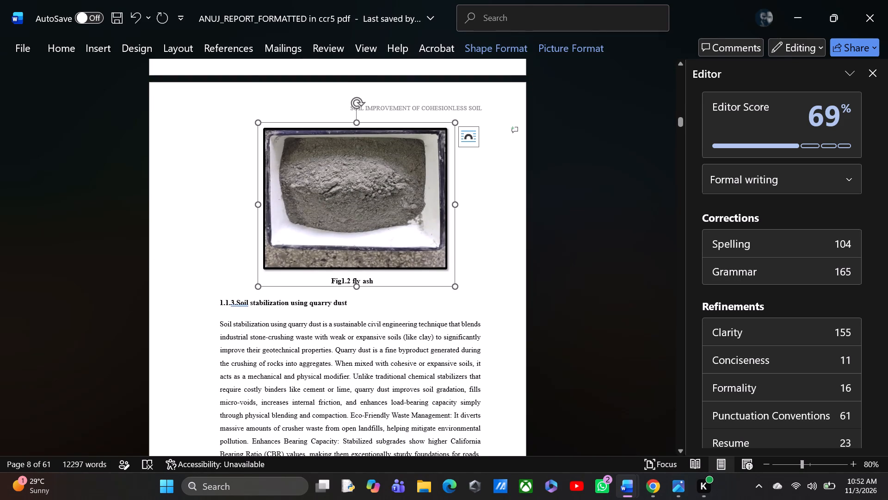
left_click(517, 252)
left_click(376, 281)
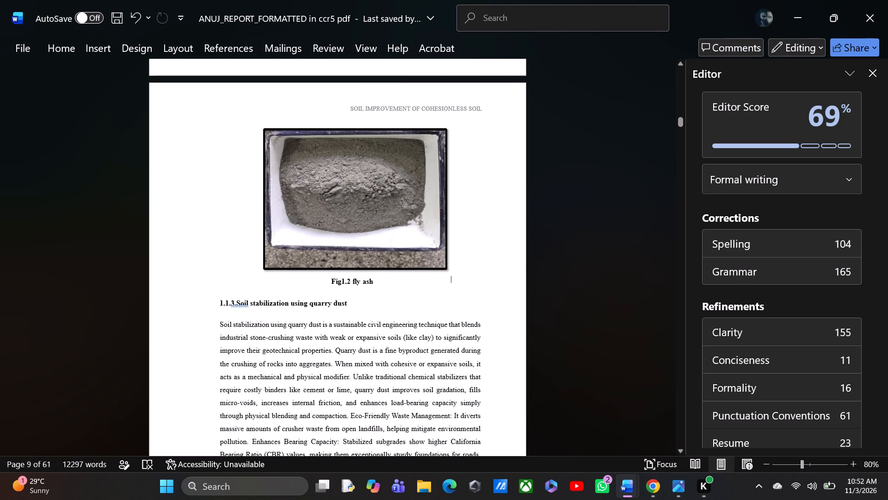
left_click(363, 280)
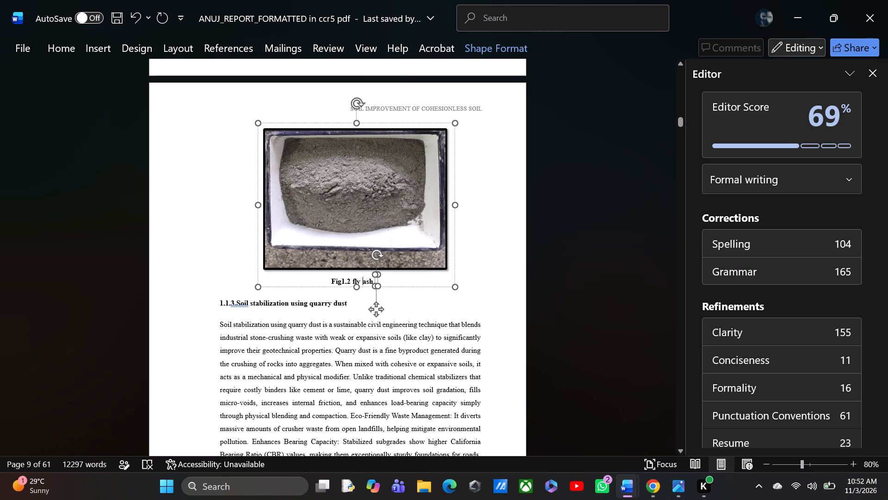
scroll(522, 242, "up", 4)
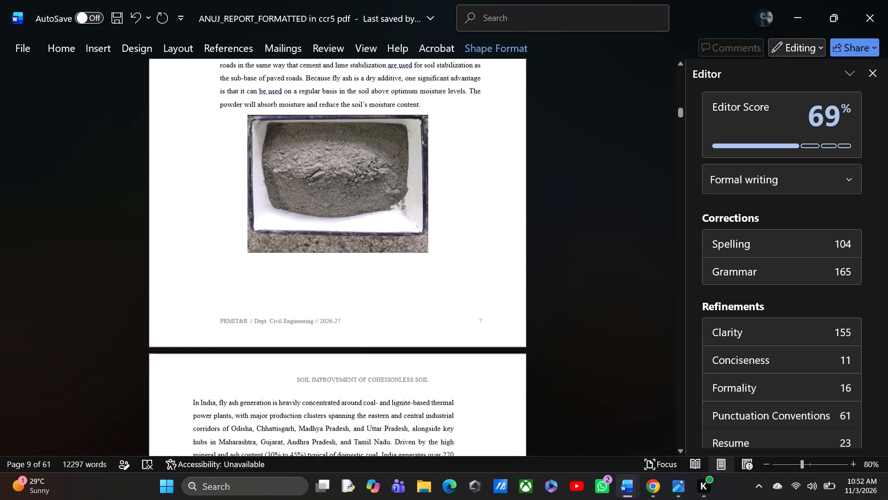
scroll(522, 242, "up", 2)
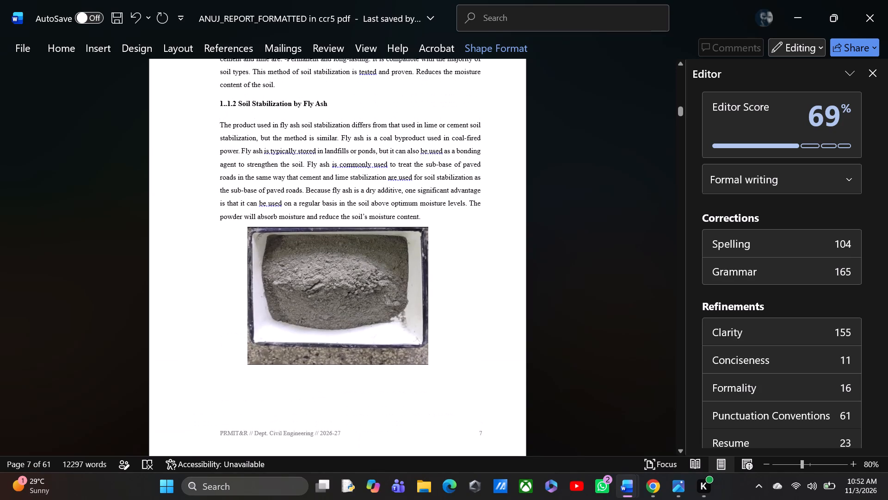
scroll(522, 242, "down", 5)
scroll(522, 242, "up", 1)
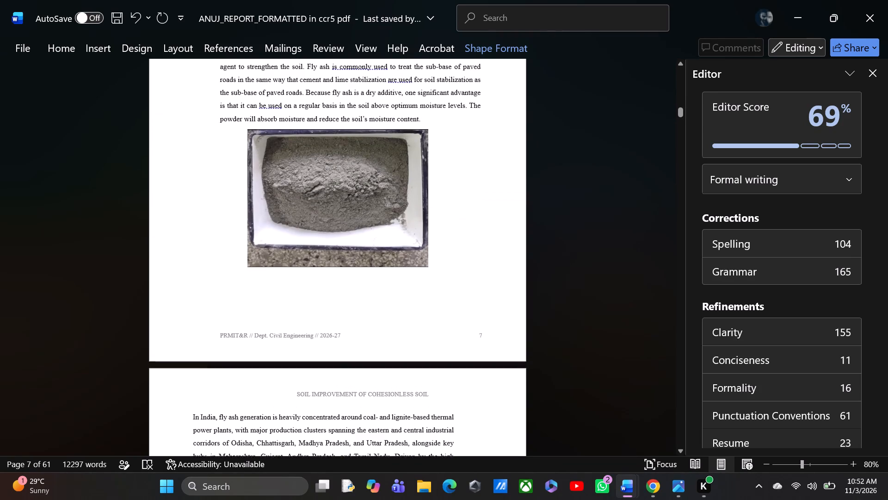
scroll(522, 242, "up", 3)
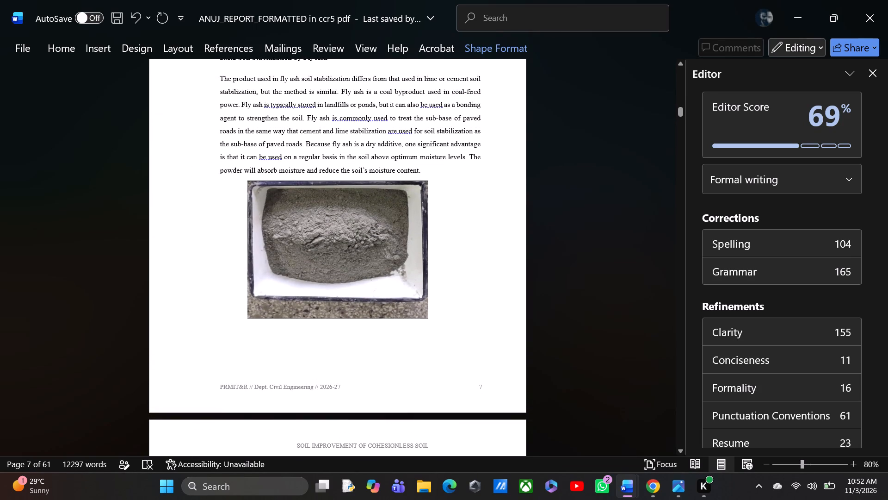
Enlarge the page 7 fly ash picture slightly from its lower-right corner, keeping its proportions.
double_click(425, 318)
left_click_drag(427, 320, 428, 320)
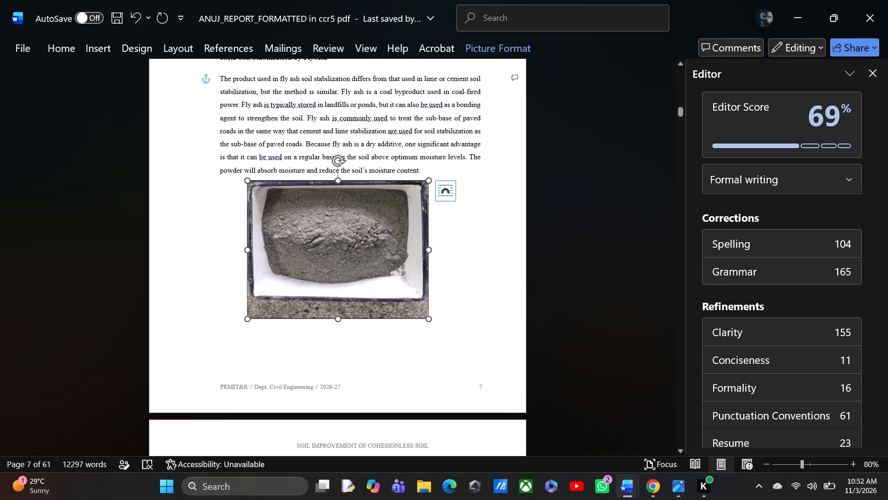
left_click_drag(428, 320, 446, 326)
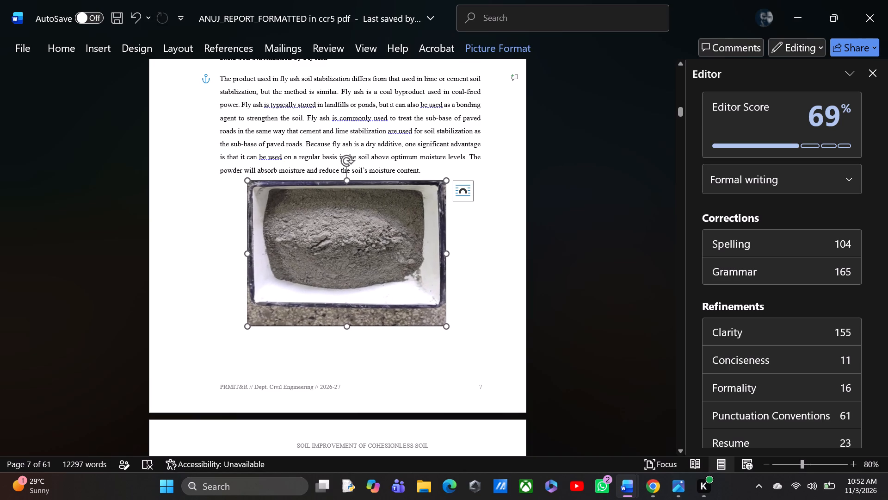
left_click(486, 266)
Format the empty line beneath the page 7 fly ash picture as 11 pt bold, centred text.
scroll(486, 266, "down", 6)
scroll(486, 266, "up", 1)
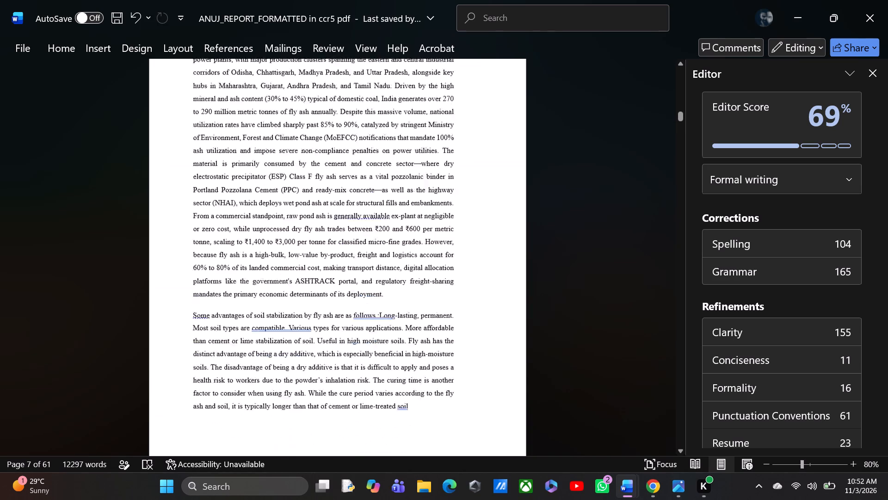
scroll(486, 266, "up", 2)
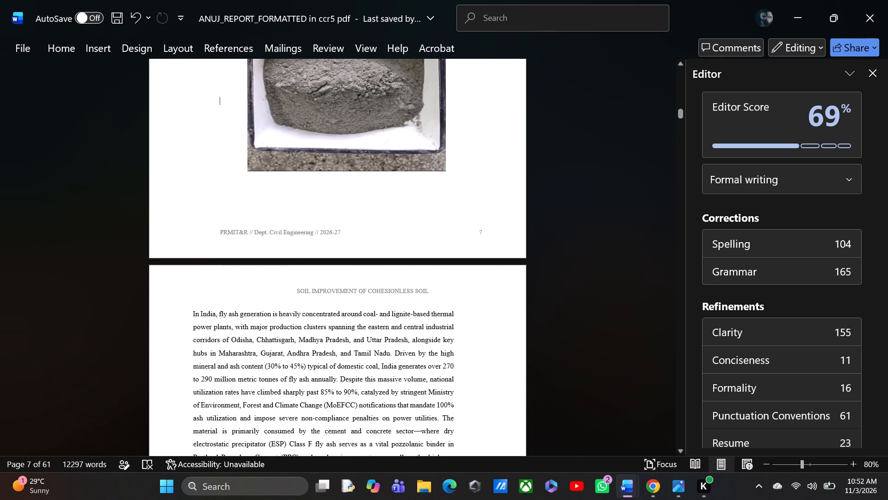
left_click(264, 189)
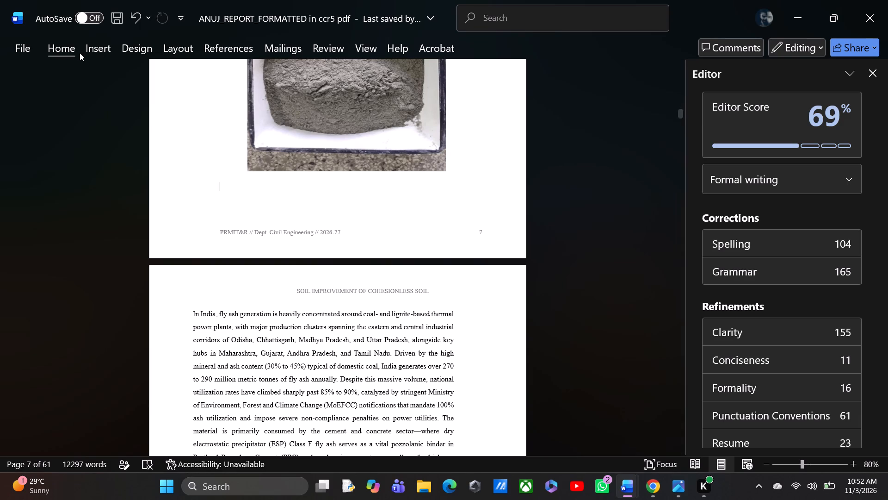
left_click(68, 51)
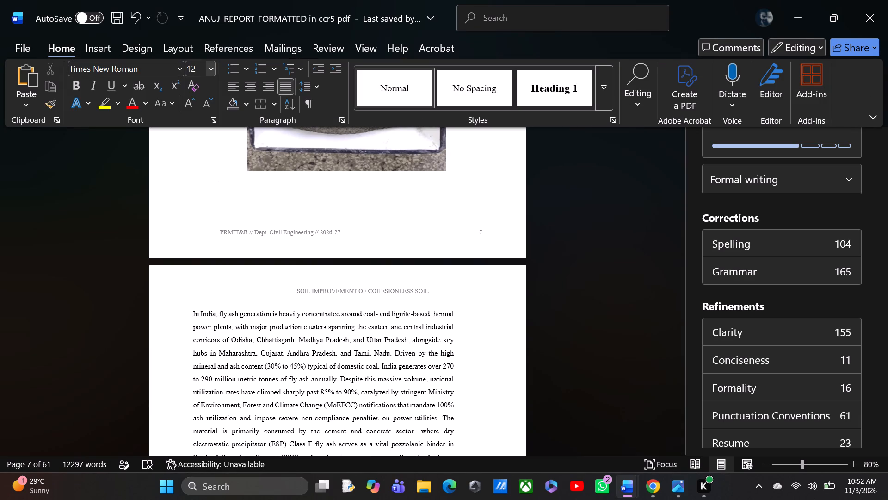
left_click(209, 69)
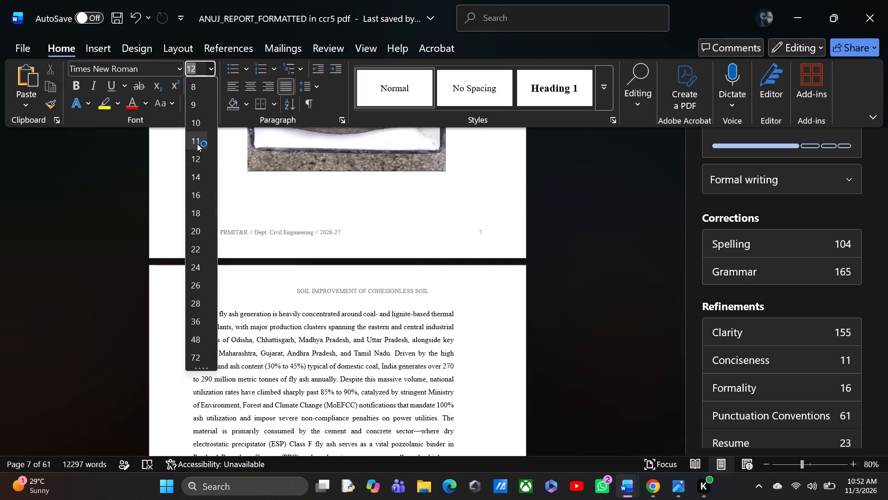
left_click(197, 144)
left_click(81, 86)
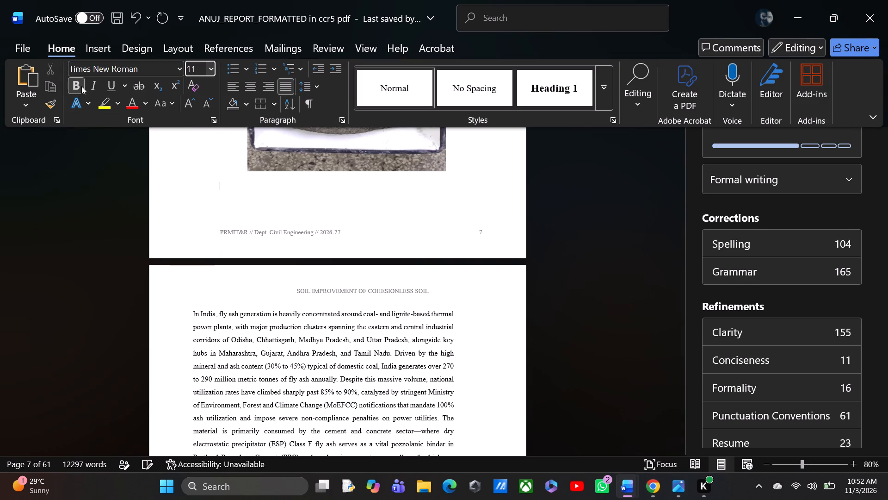
left_click(254, 85)
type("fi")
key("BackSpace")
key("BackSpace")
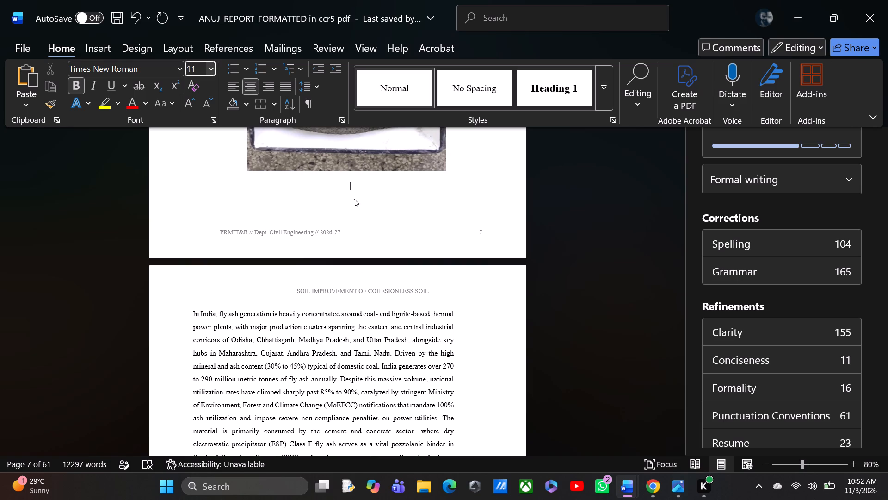
Enter the caption "Fig 1.3. Fly Ash" on the centred line beneath the page 7 fly ash picture.
left_click(350, 183)
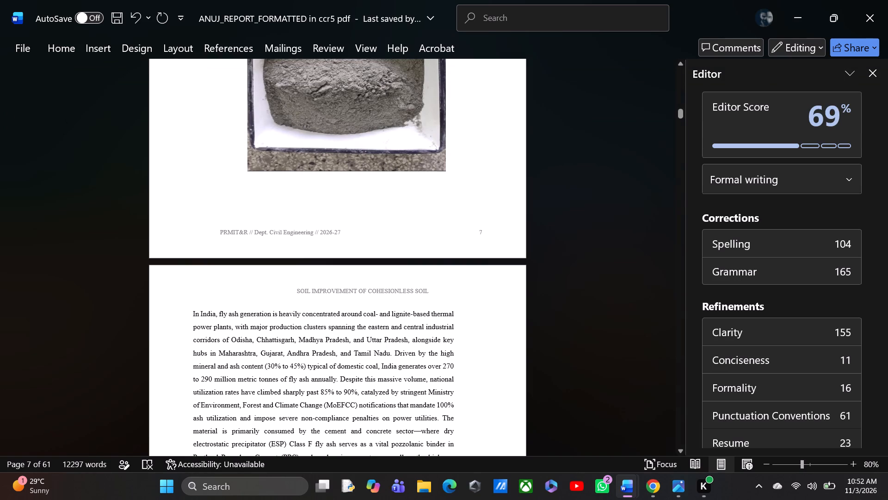
type("fi")
key("BackSpace")
key("BackSpace")
type("ig")
key("space")
key("1")
type(".3")
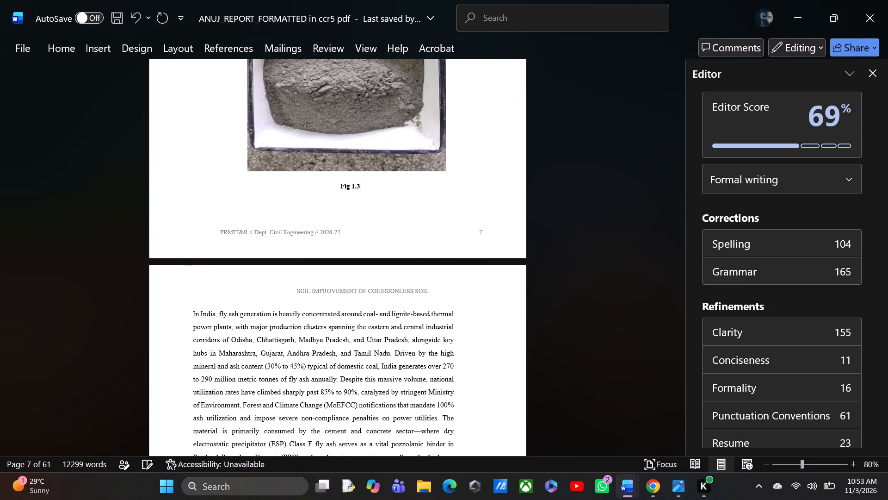
type(".")
key("space")
key("l")
key("BackSpace")
key("a")
type("sh")
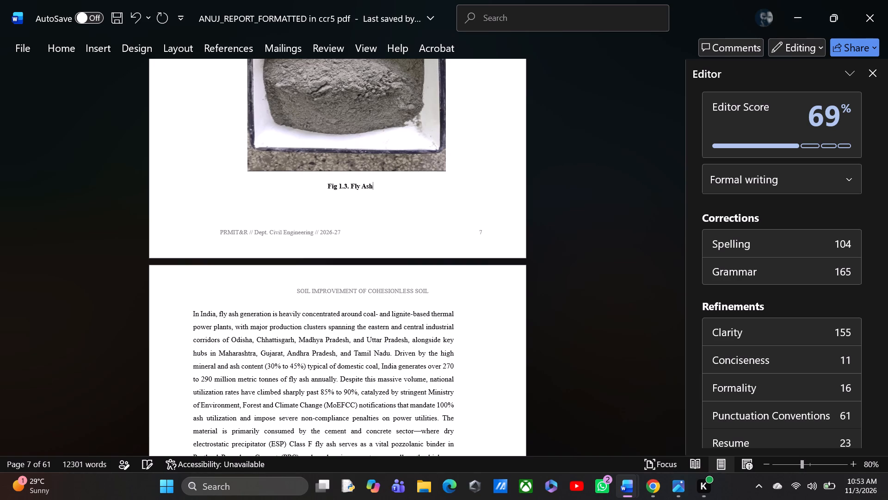
Delete the old framed fly ash figure together with its "Fig1.2 fly ash" caption from page 9.
scroll(350, 183, "up", 2)
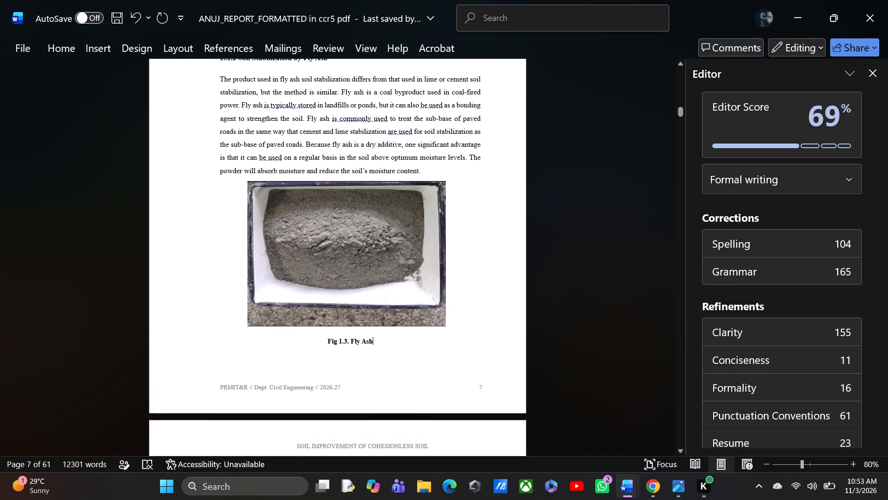
scroll(350, 183, "down", 3)
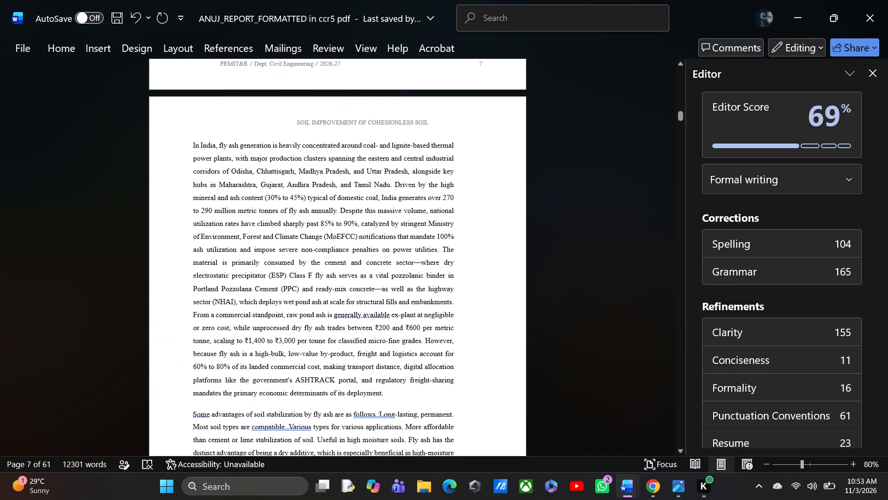
scroll(350, 183, "down", 4)
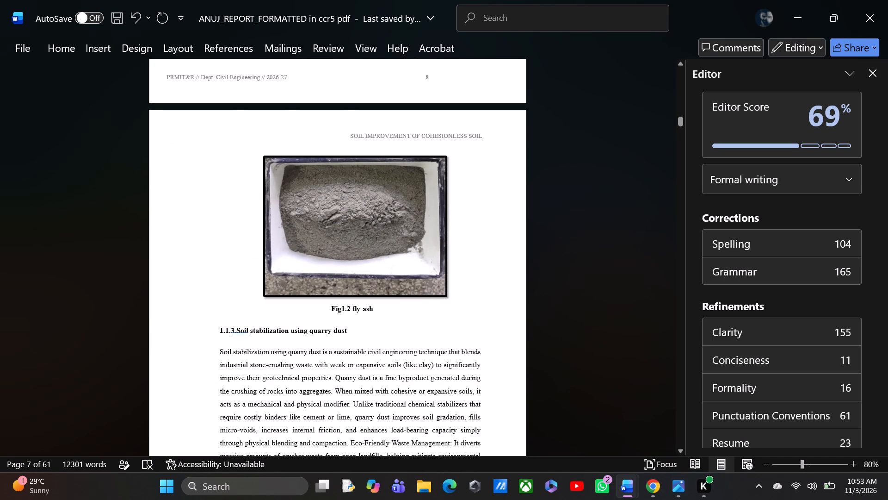
left_click(337, 252)
key("Delete")
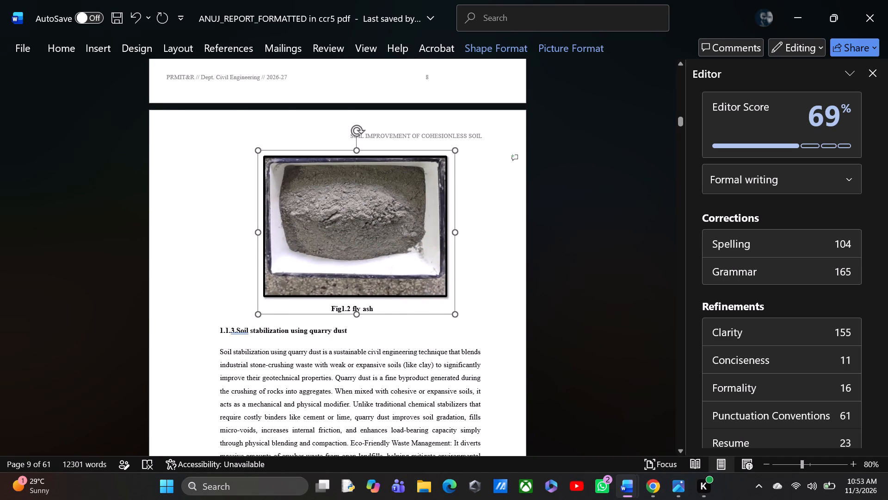
Accept the punctuation corrections "follows: Long" and "compatible. Various" in the last paragraph of page 8.
scroll(337, 252, "up", 4)
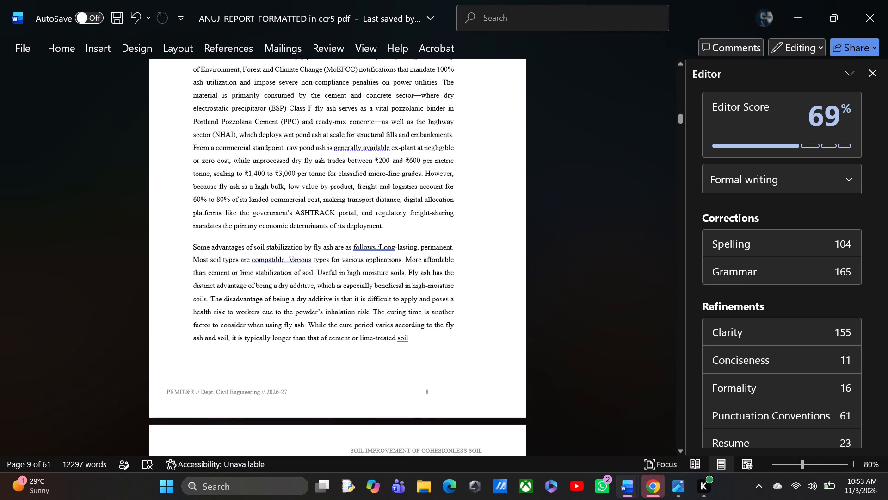
left_click(378, 250)
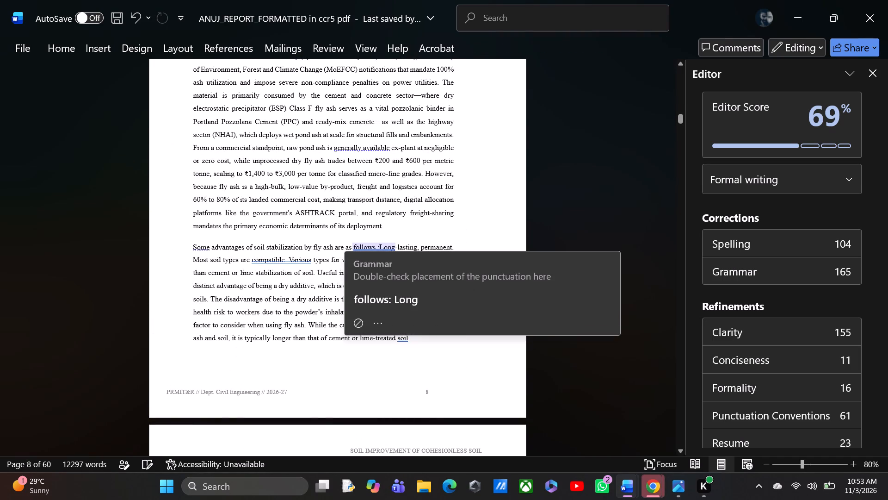
left_click(377, 290)
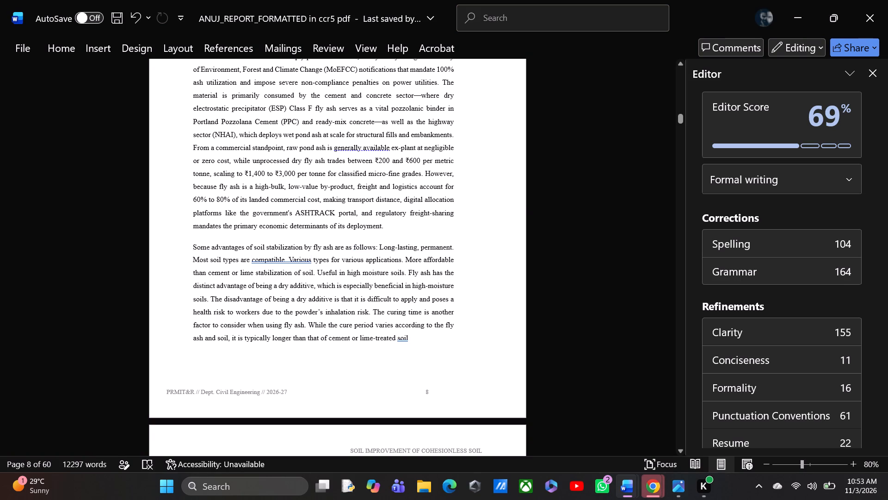
left_click(284, 262)
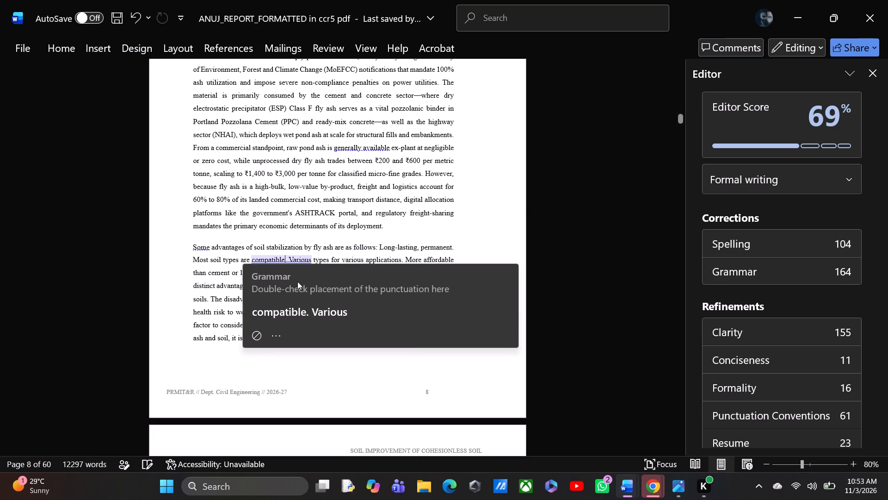
left_click(301, 306)
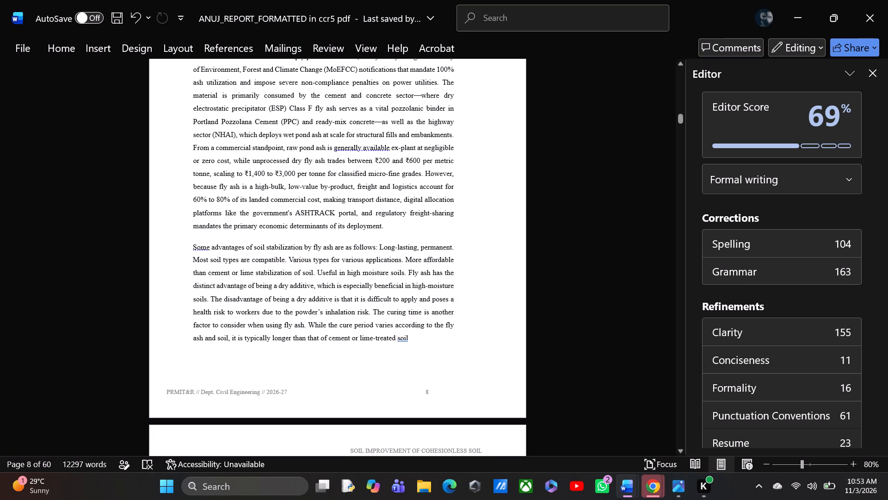
Copy and remove the text from "Some advantages" through "high moisture soils" on page 8, and delete the leftover leading period.
scroll(414, 265, "right", 1)
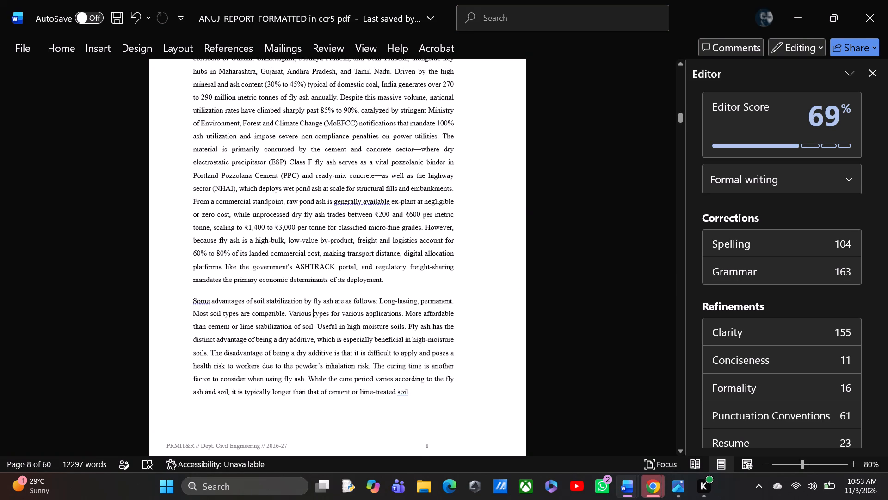
left_click(404, 328)
left_click_drag(192, 304, 401, 326)
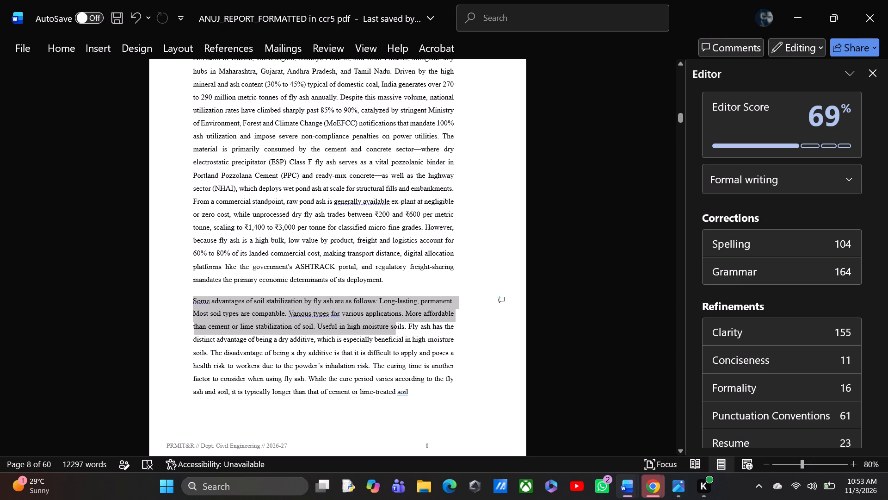
left_click_drag(401, 326, 401, 326)
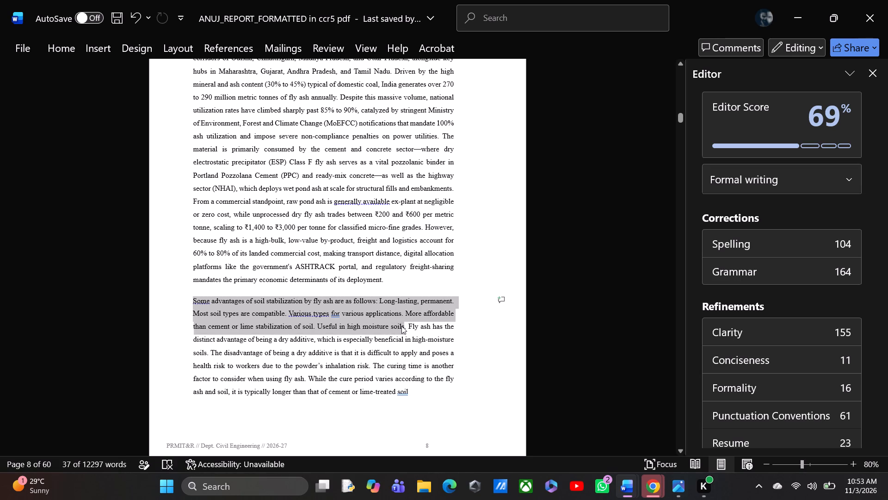
key("ctrl+c")
key("BackSpace")
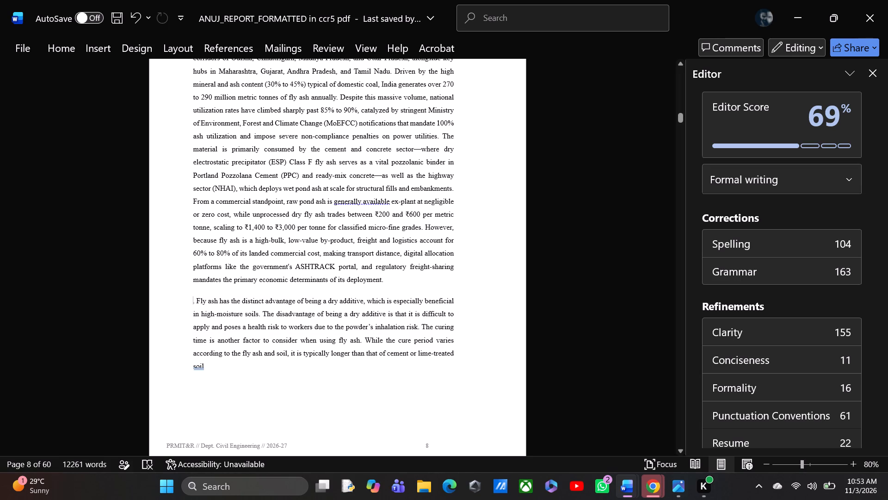
left_click(194, 301)
key("BackSpace")
key("BackSpace")
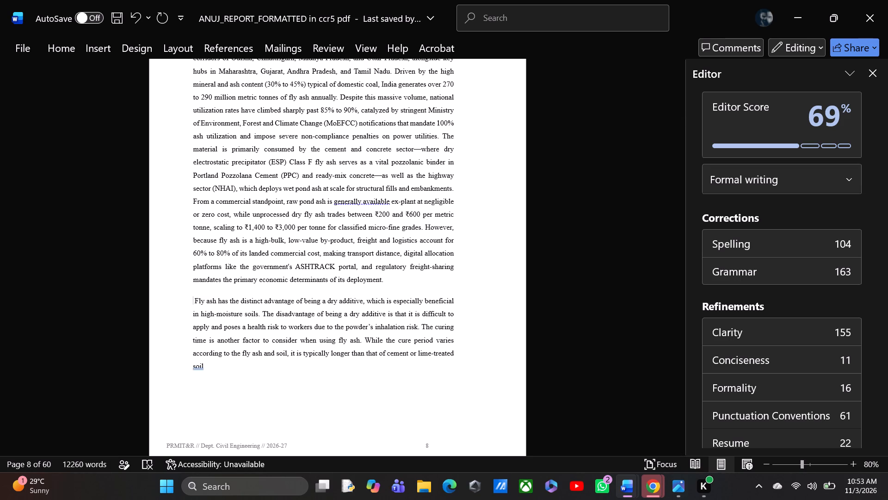
Add a period after the paragraph's final word "soil" and paste the copied advantages sentences behind it.
left_click(210, 365)
key("period")
key("ctrl+v")
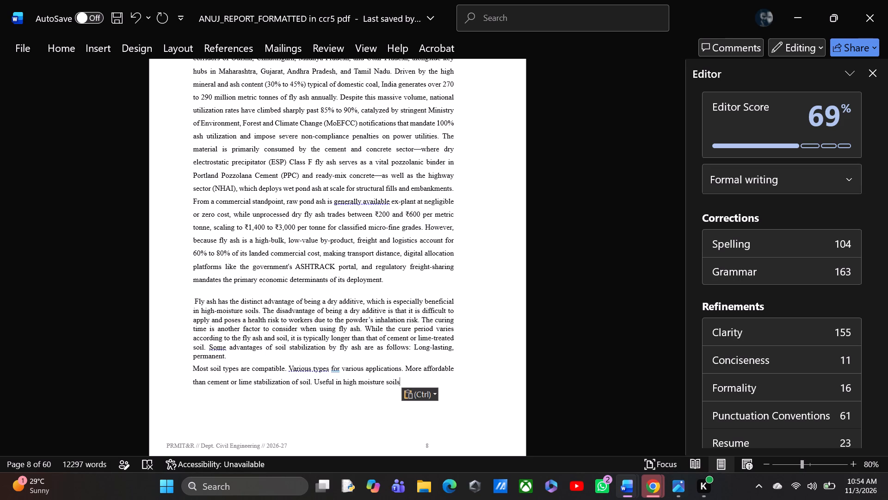
left_click(132, 14)
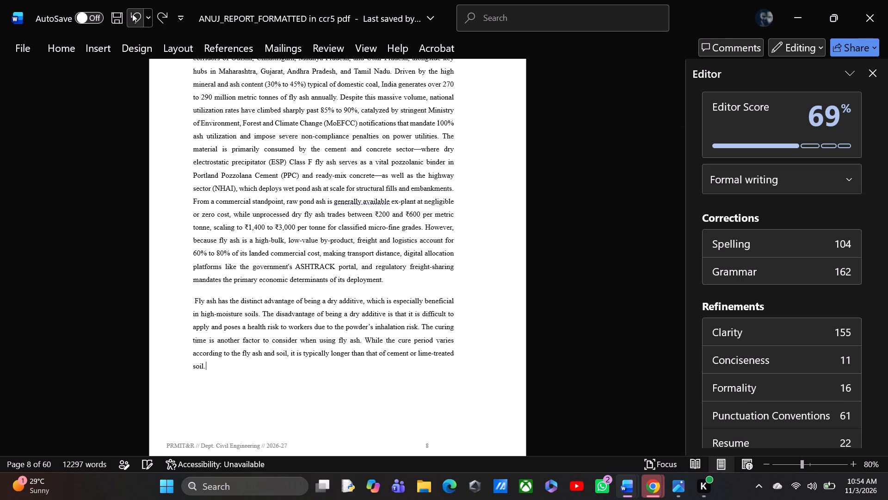
key("ctrl+v")
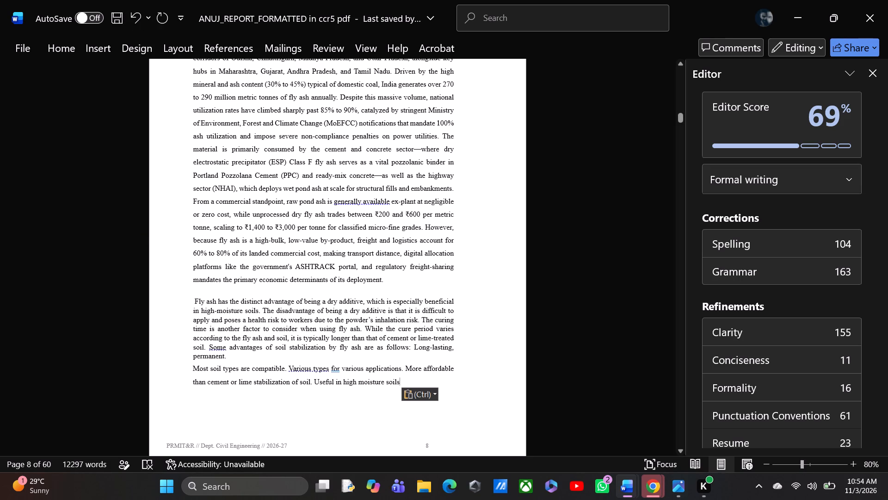
Turn off justified alignment for the closing fly ash text on page 8, from "Fly ash has" through "high moisture soils".
left_click(187, 295)
left_click_drag(187, 295, 399, 378)
left_click(293, 412)
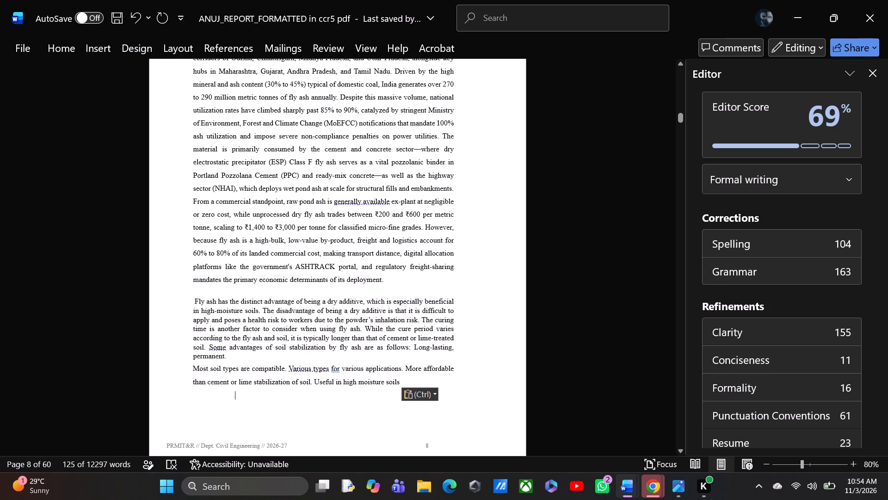
left_click(195, 298)
left_click_drag(195, 298, 401, 381)
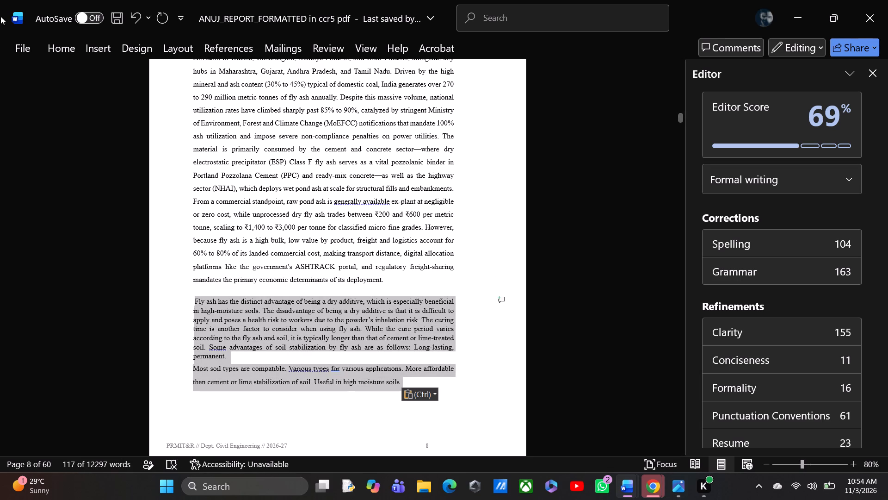
left_click(62, 47)
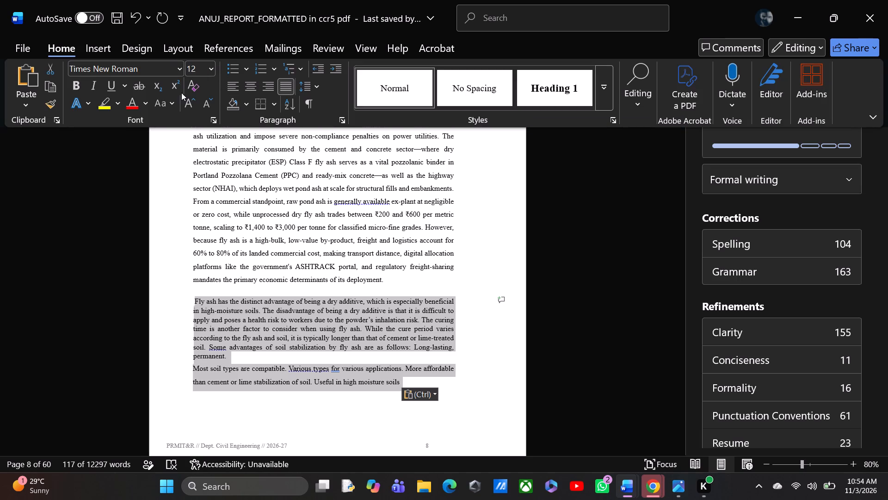
left_click(282, 84)
left_click(186, 373)
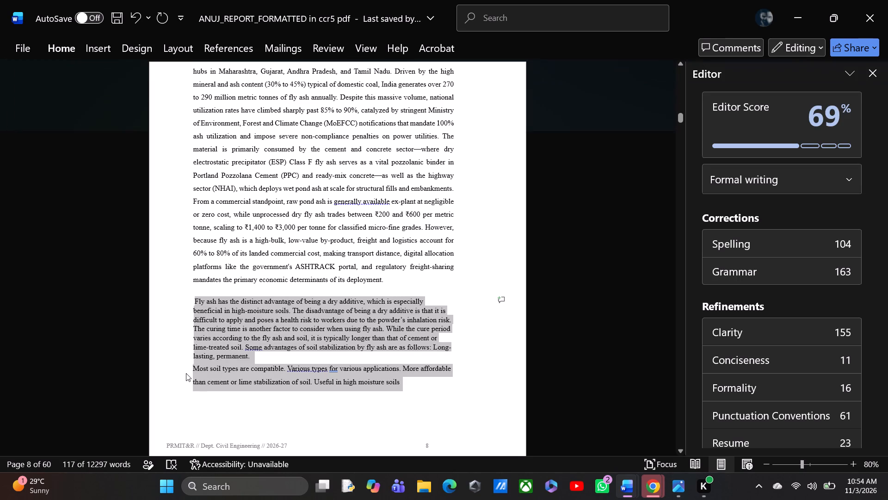
Join the "Most soil types are compatible" paragraph onto the fly ash paragraph above, with a space after "permanent.".
double_click(186, 373)
left_click(224, 416)
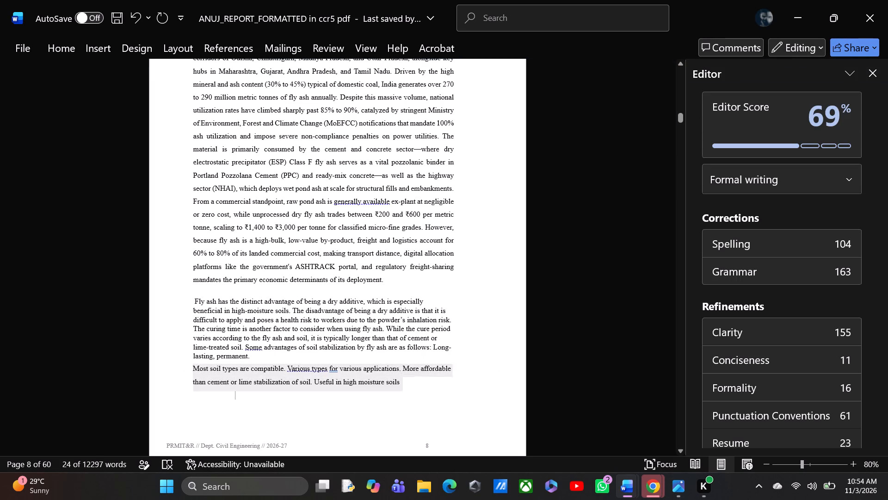
left_click(191, 367)
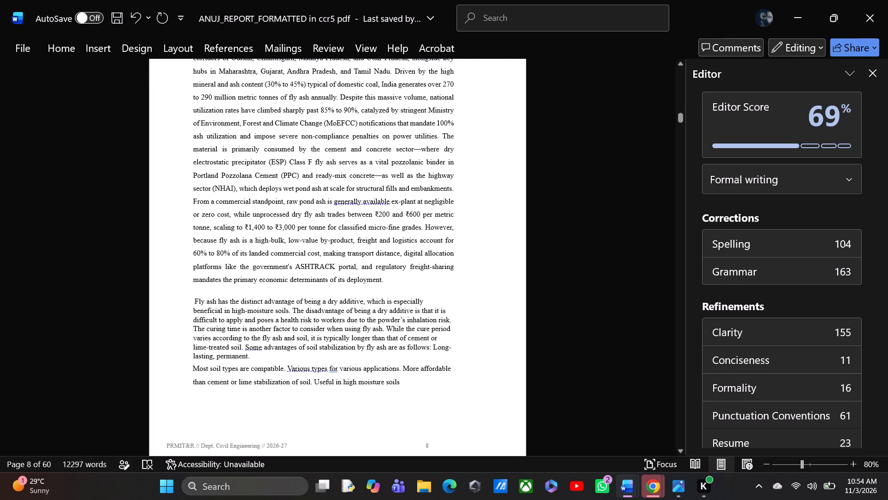
key("BackSpace")
key("BackSpace")
key("BackSpace")
key("BackSpace")
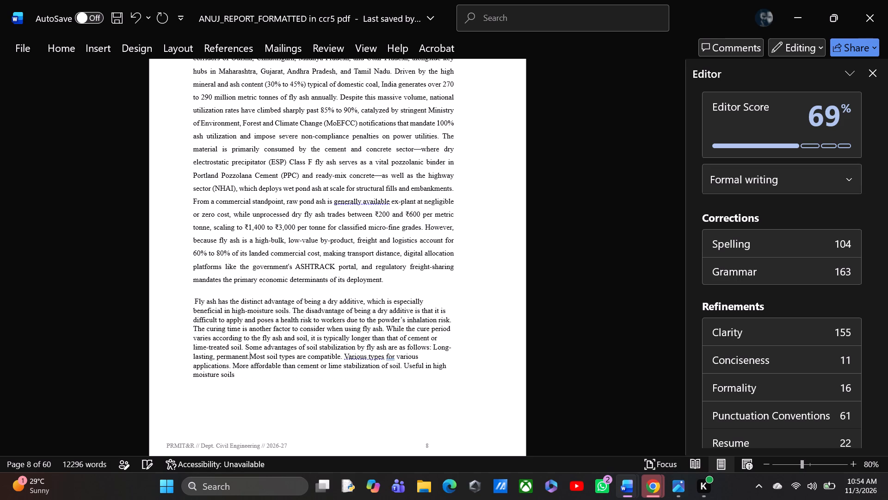
key("space")
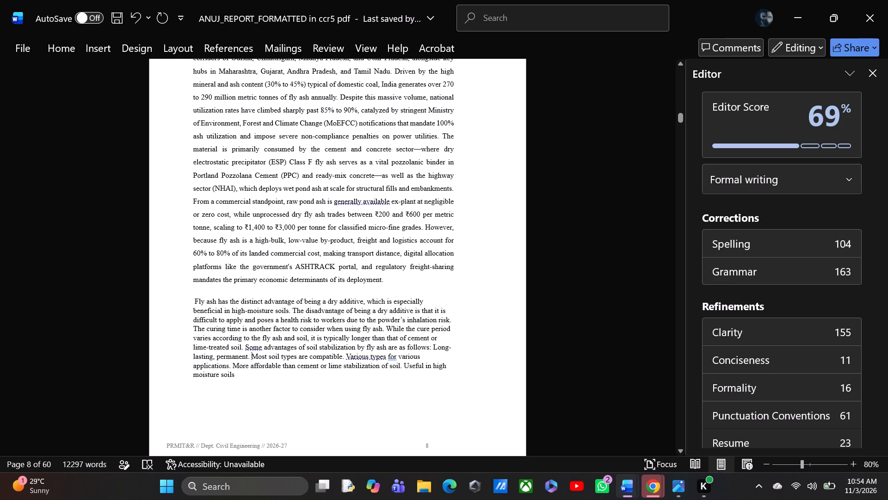
Justify the merged closing fly ash paragraph on page 8, from "Fly ash has" through "high moisture soils".
left_click(192, 296)
left_click_drag(192, 296, 224, 378)
left_click(224, 378)
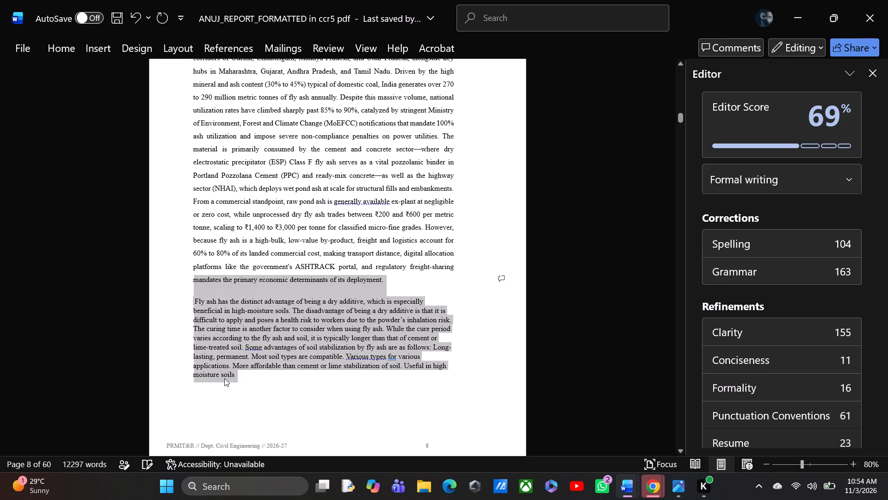
left_click(193, 297)
left_click_drag(193, 297, 231, 361)
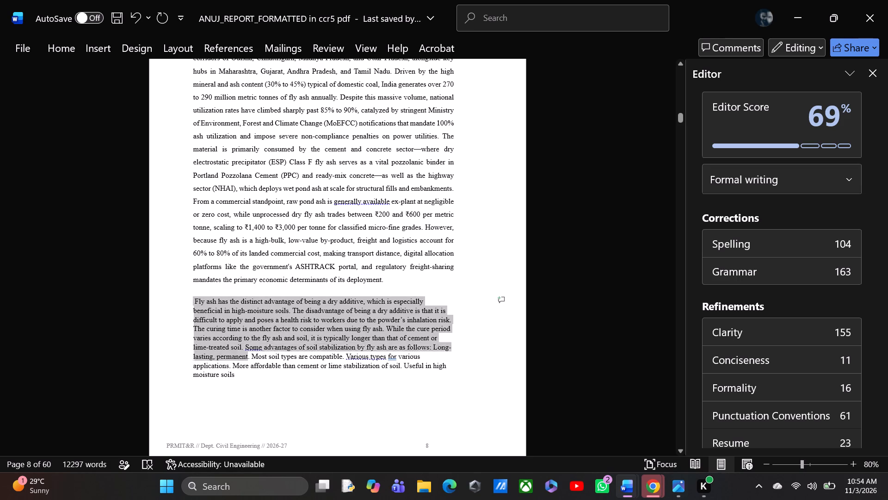
left_click_drag(231, 361, 236, 376)
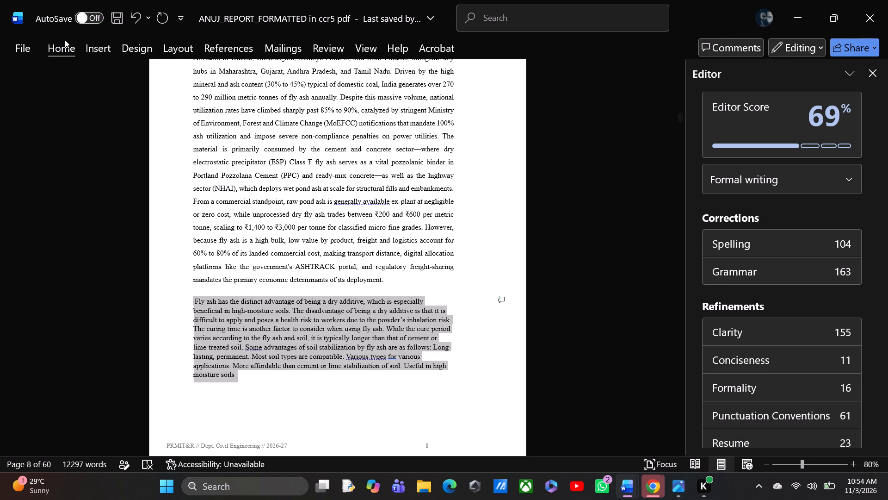
left_click(65, 41)
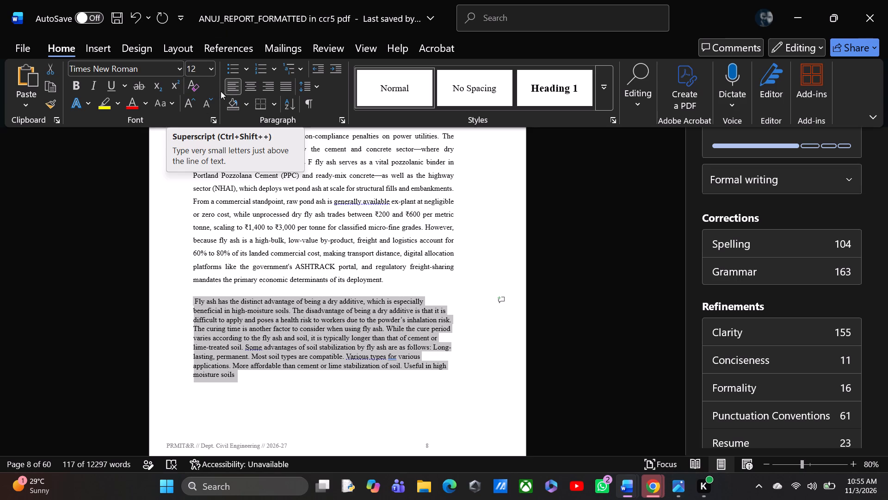
left_click(284, 83)
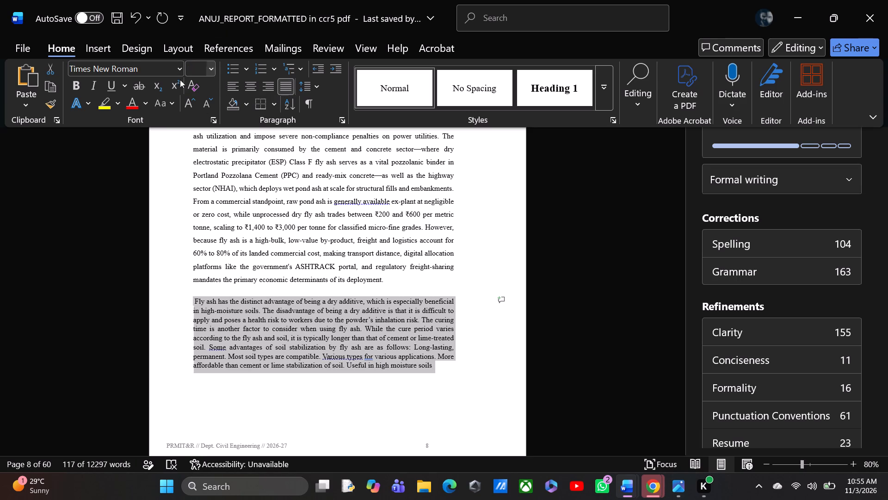
left_click(128, 233)
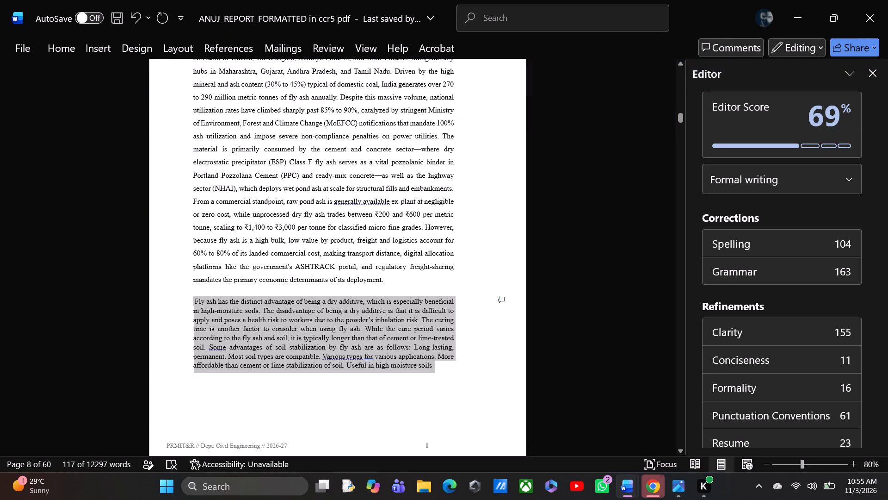
left_click(503, 235)
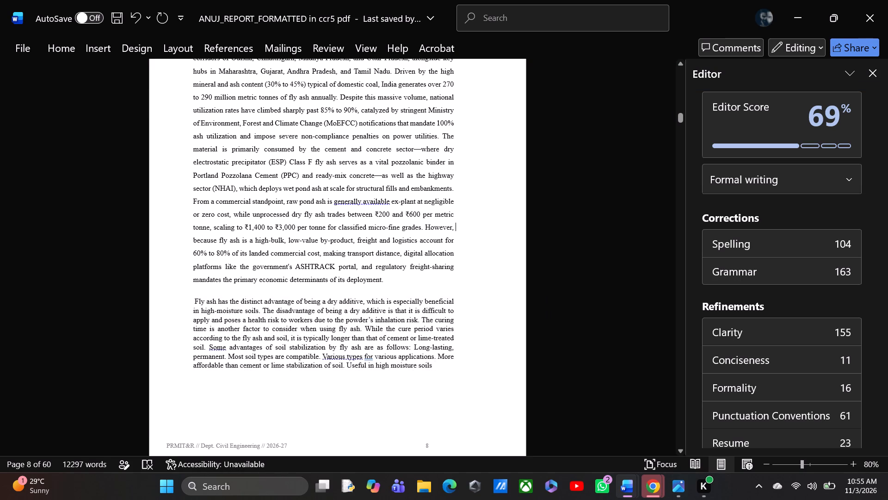
Set the line spacing of the closing fly ash paragraph on page 8 to 1.5.
scroll(503, 235, "down", 1)
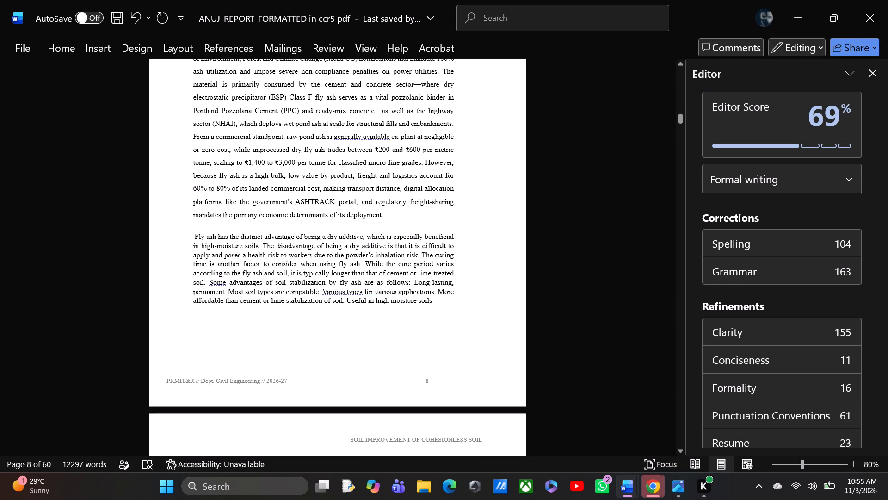
double_click(190, 236)
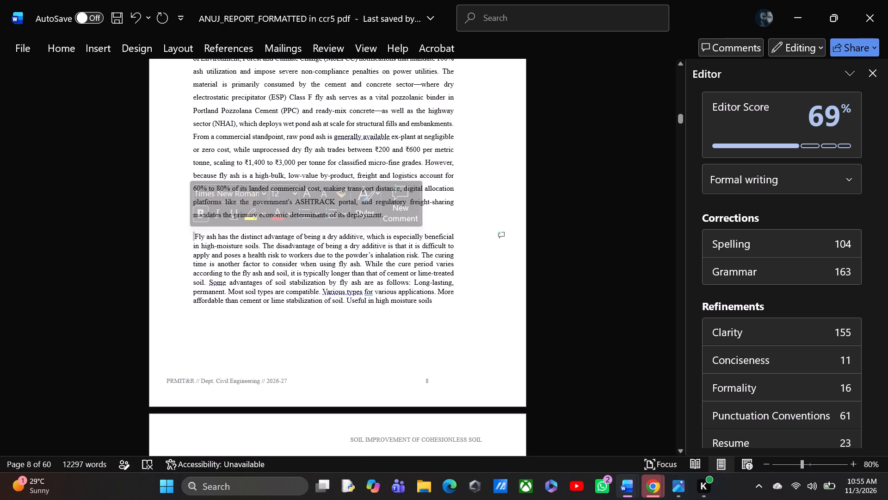
scroll(432, 313, "down", 2)
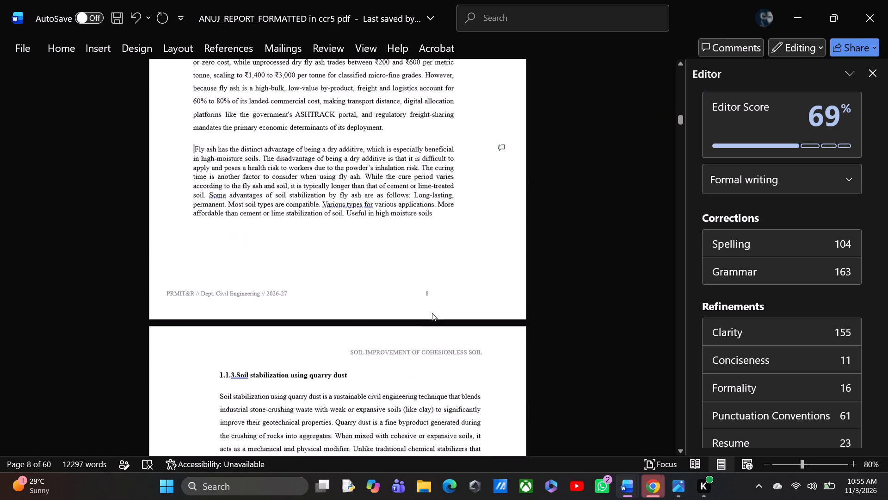
left_click(196, 154)
left_click_drag(196, 154, 383, 216)
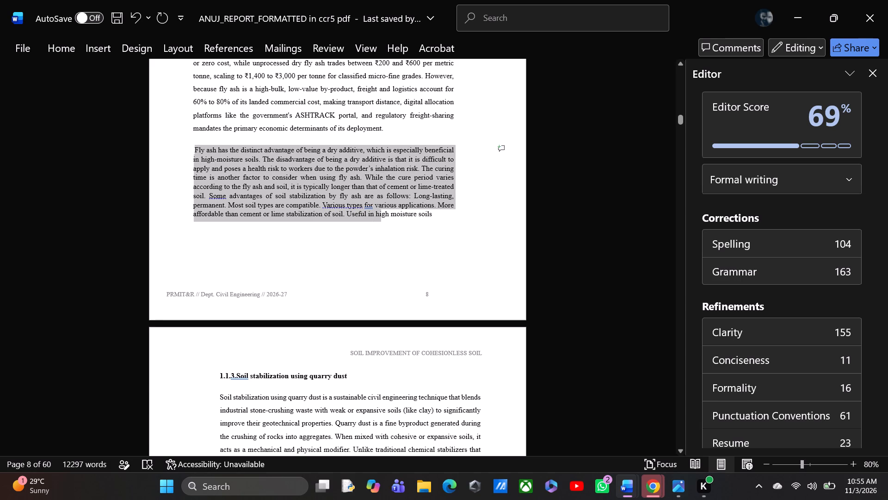
left_click_drag(383, 216, 431, 216)
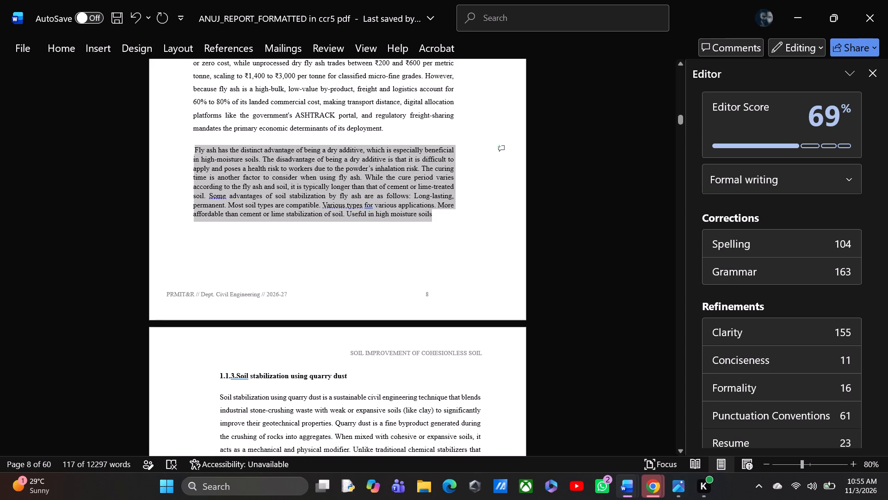
left_click(67, 44)
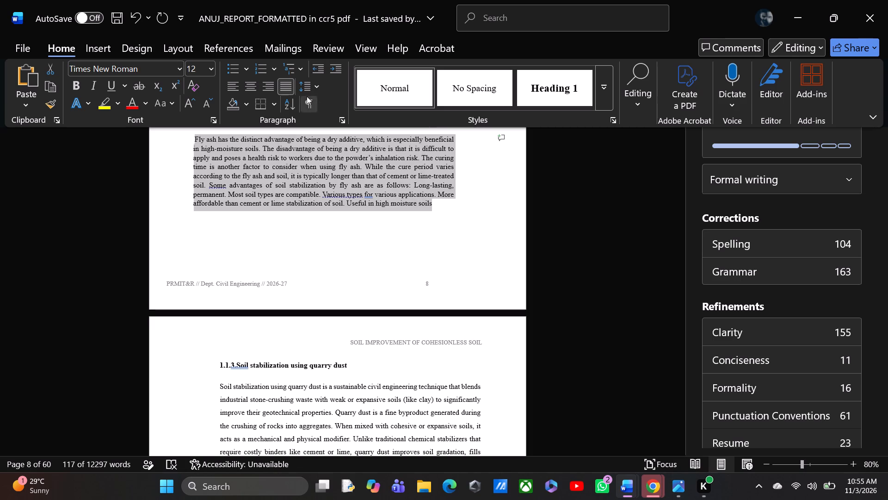
left_click(316, 90)
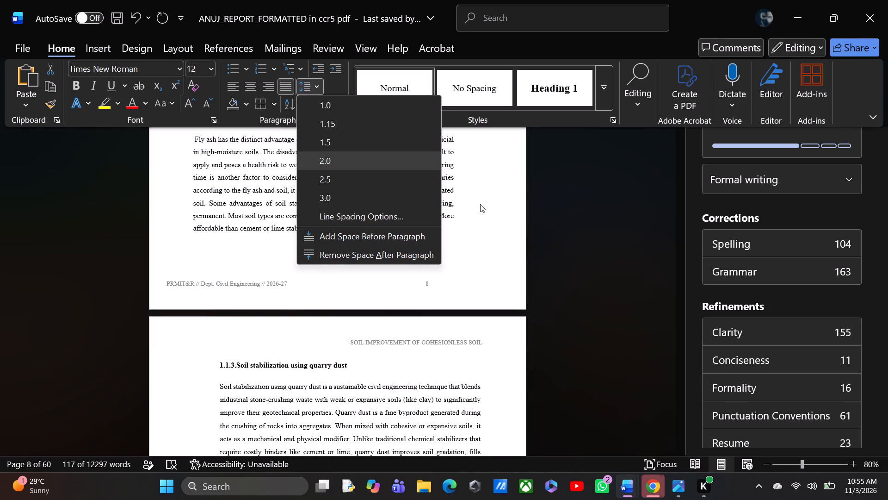
left_click(391, 148)
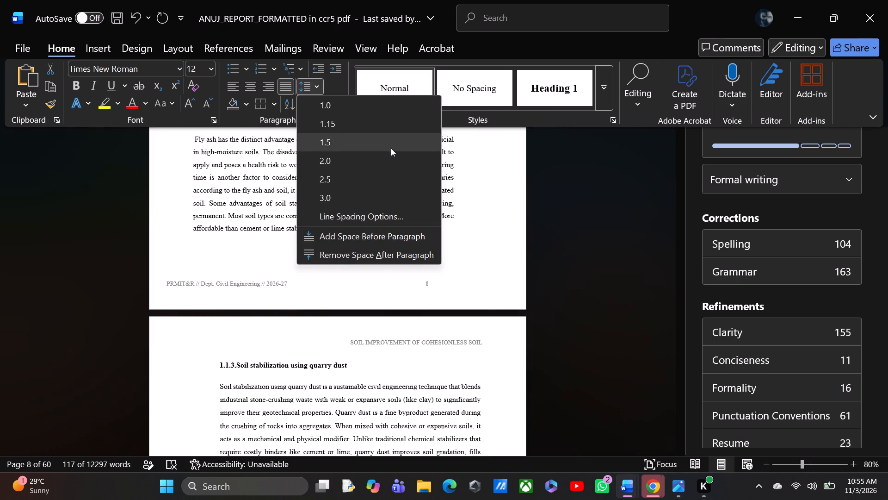
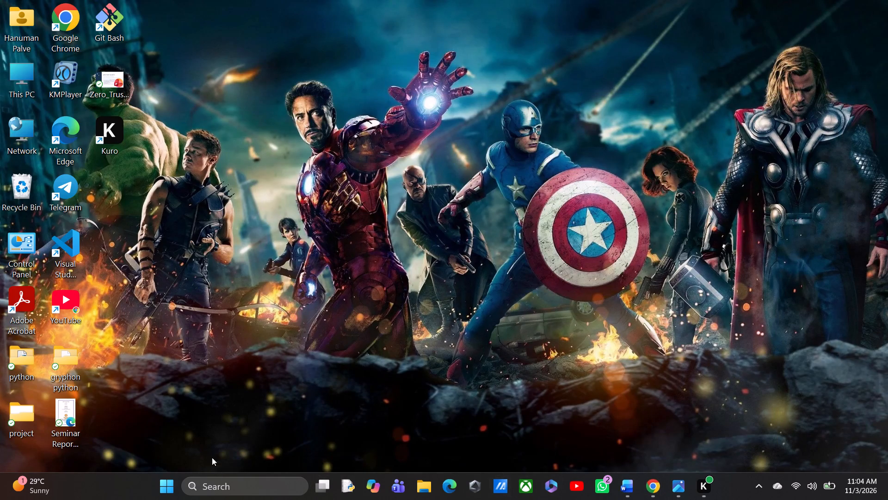
Search the computer for Excel and launch it.
left_click(221, 480)
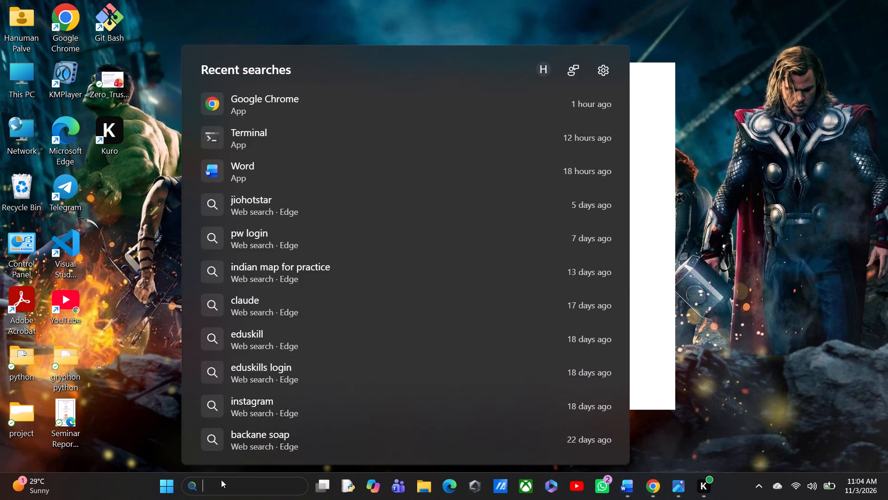
key("e")
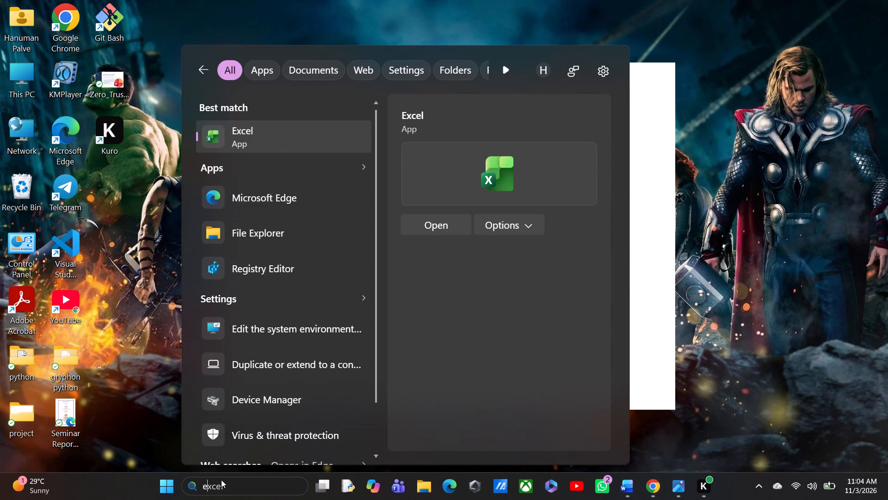
key("x")
key("e")
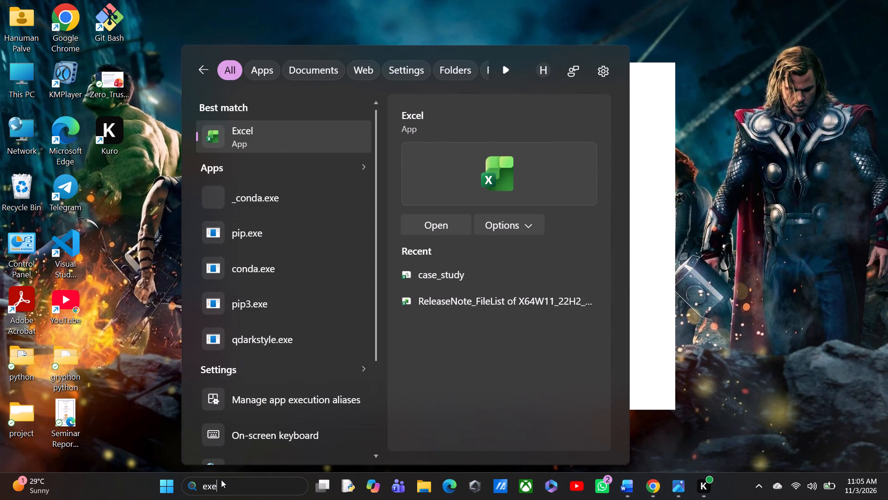
double_click(304, 143)
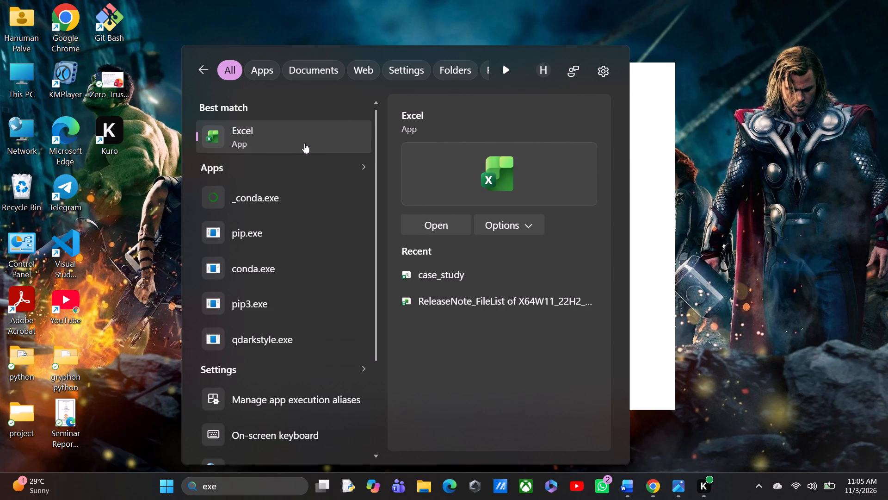
left_click(280, 131)
left_click(440, 221)
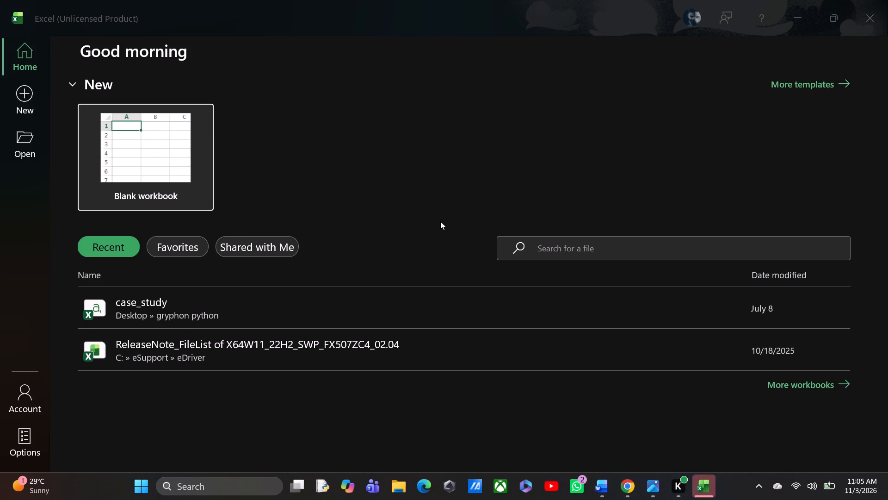
Create a blank workbook and paste the copied sectoral fly ash utilization heading and table into cell A1.
double_click(155, 163)
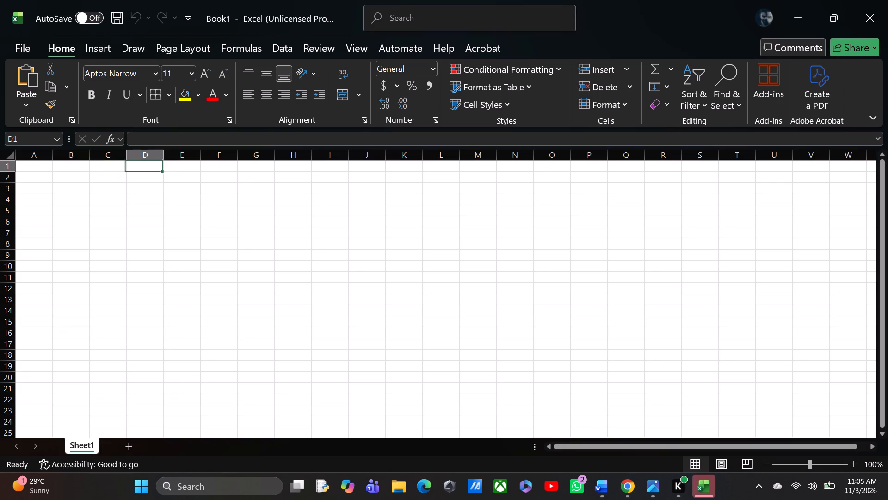
left_click(34, 166)
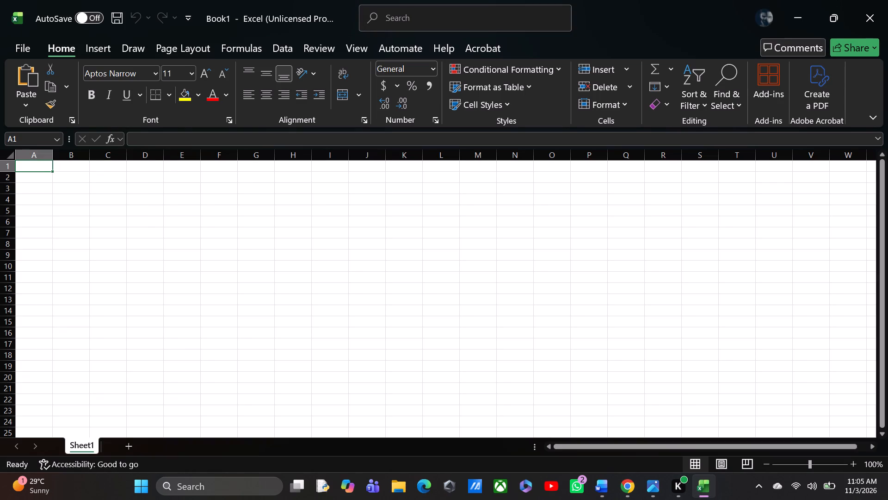
left_click(34, 166)
double_click(34, 166)
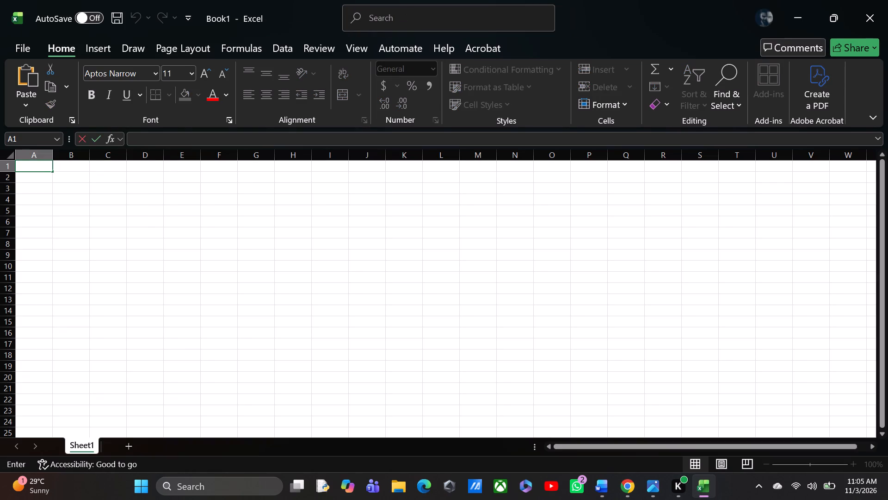
key("ctrl+v")
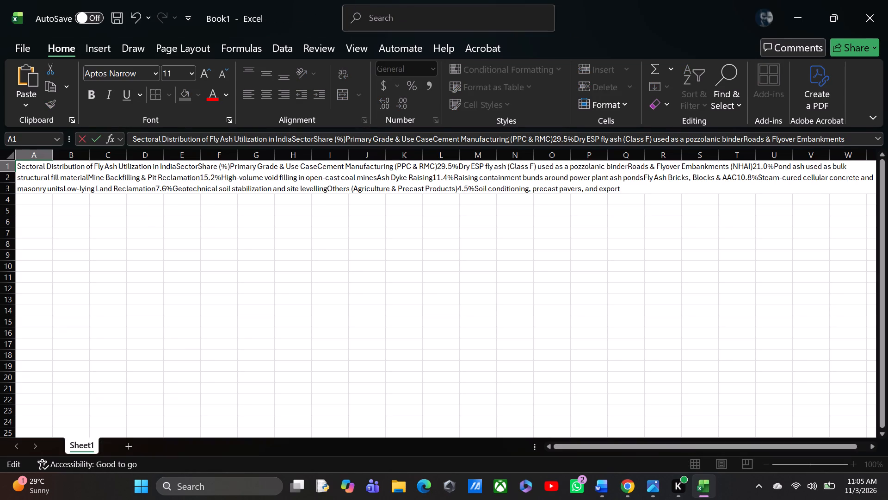
scroll(34, 166, "up", 1)
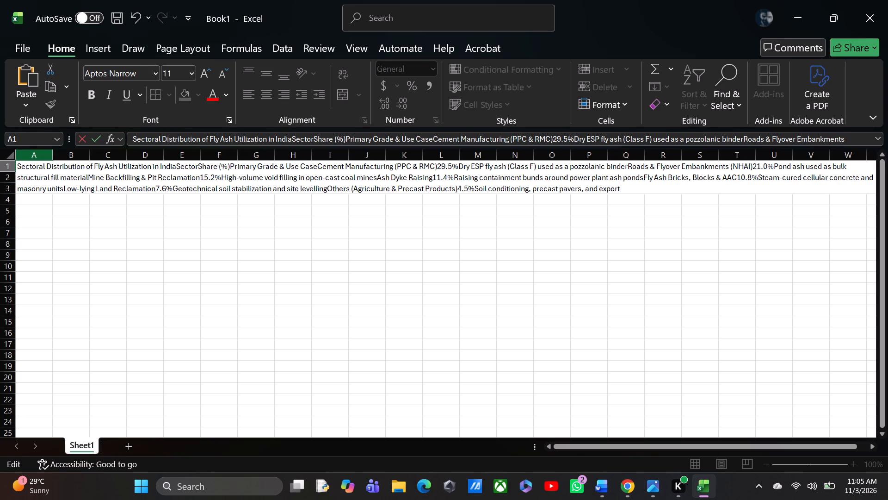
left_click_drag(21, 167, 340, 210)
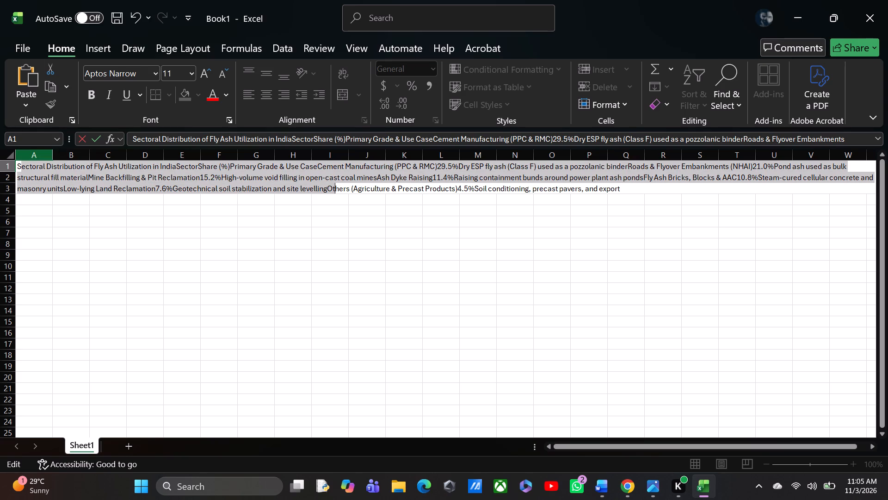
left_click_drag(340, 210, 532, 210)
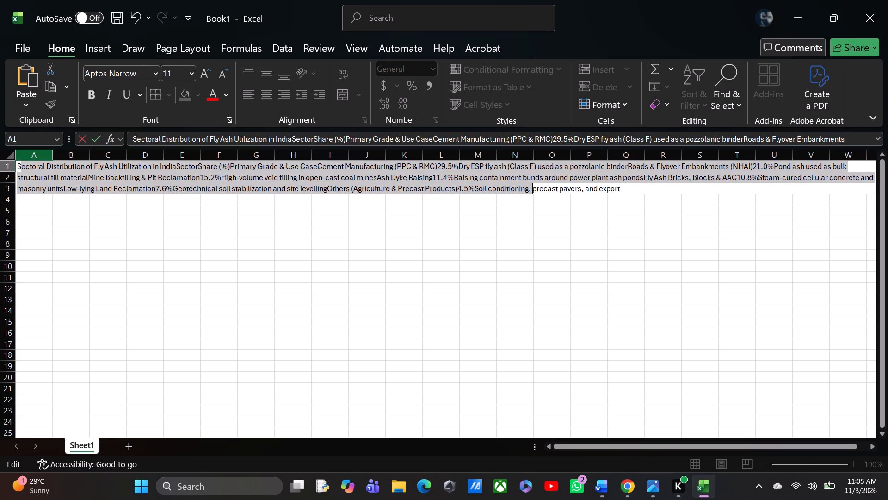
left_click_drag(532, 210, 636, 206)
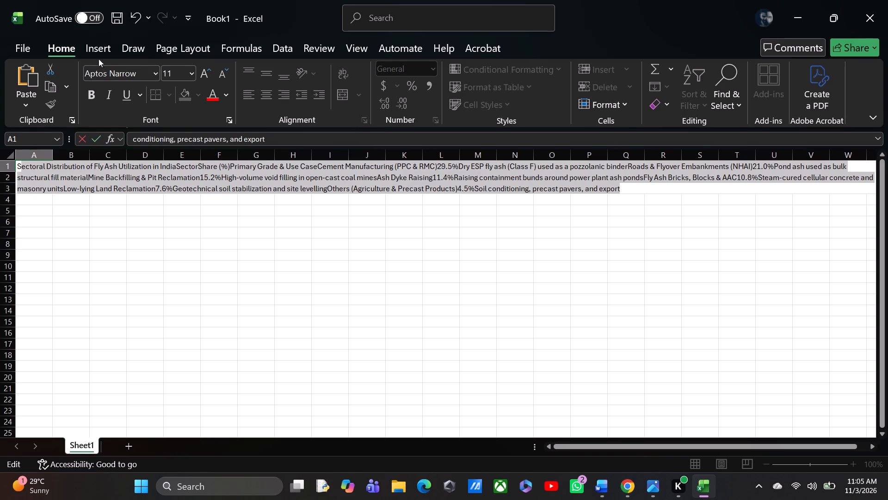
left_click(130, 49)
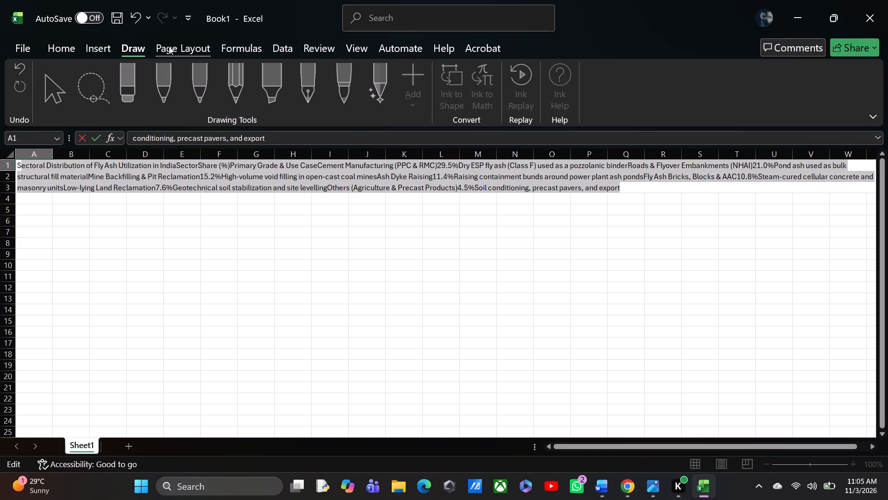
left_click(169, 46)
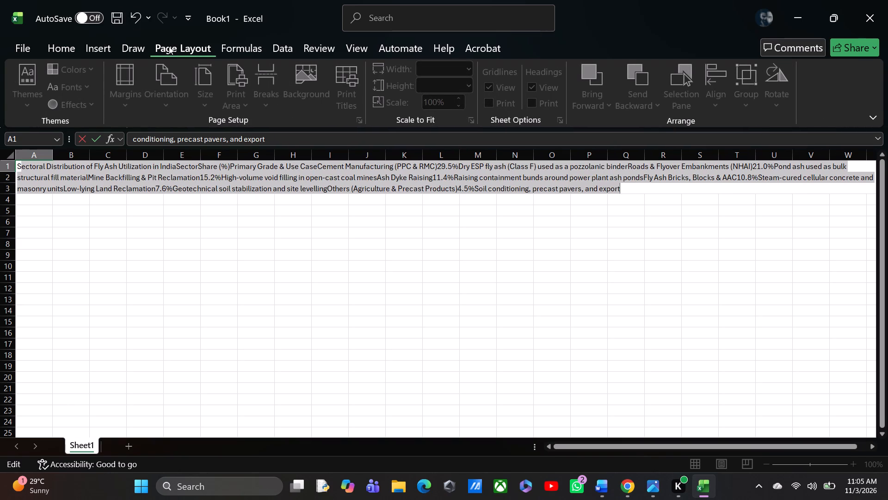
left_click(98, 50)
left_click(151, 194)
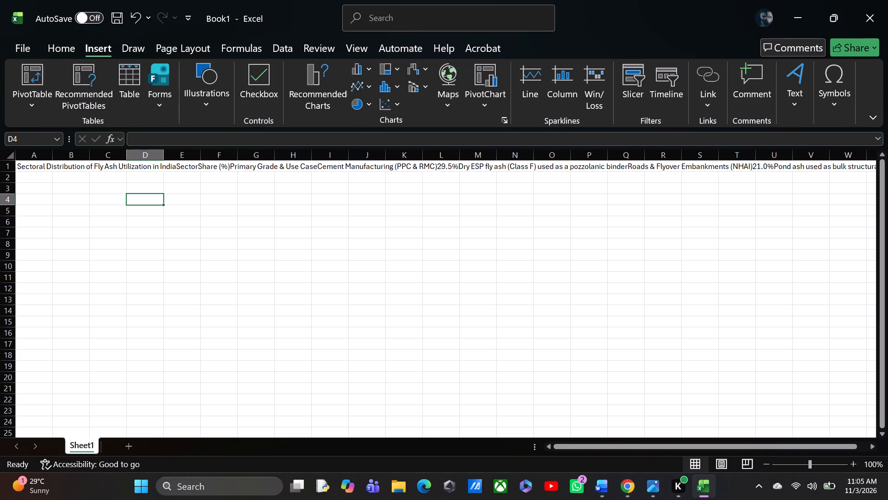
Select row 1 from A1 through column BX, covering the pasted text, and insert a 2-D clustered column chart from it.
left_click_drag(18, 167, 20, 169)
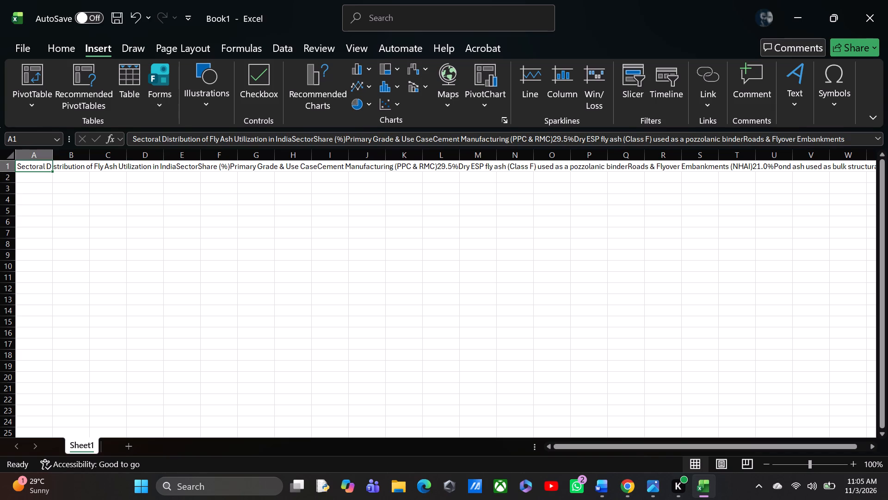
left_click_drag(20, 169, 413, 178)
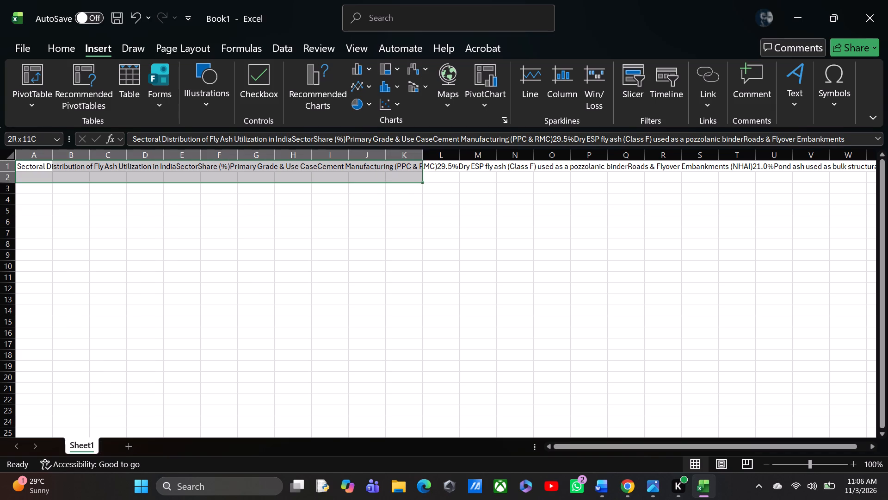
left_click_drag(413, 178, 641, 177)
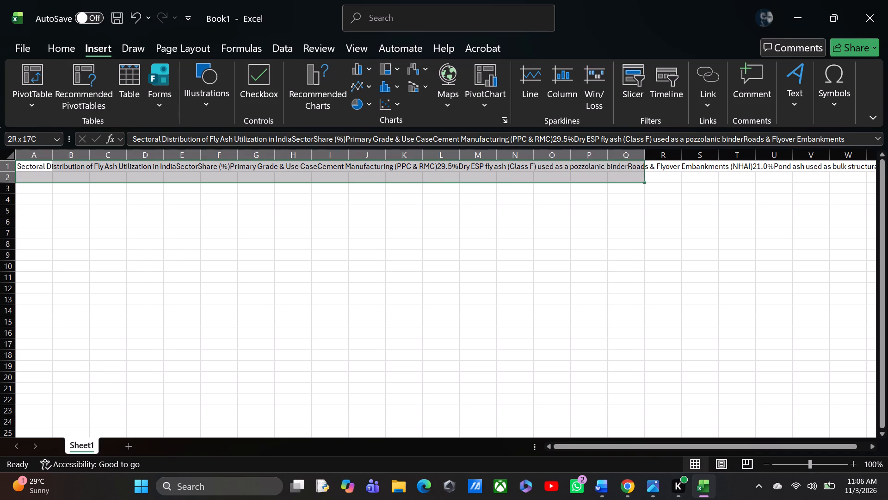
left_click_drag(641, 177, 837, 175)
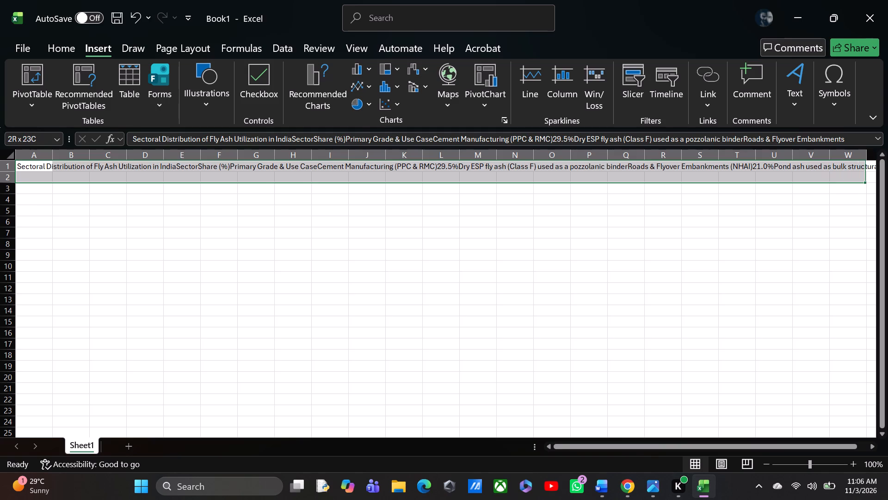
left_click_drag(837, 175, 887, 175)
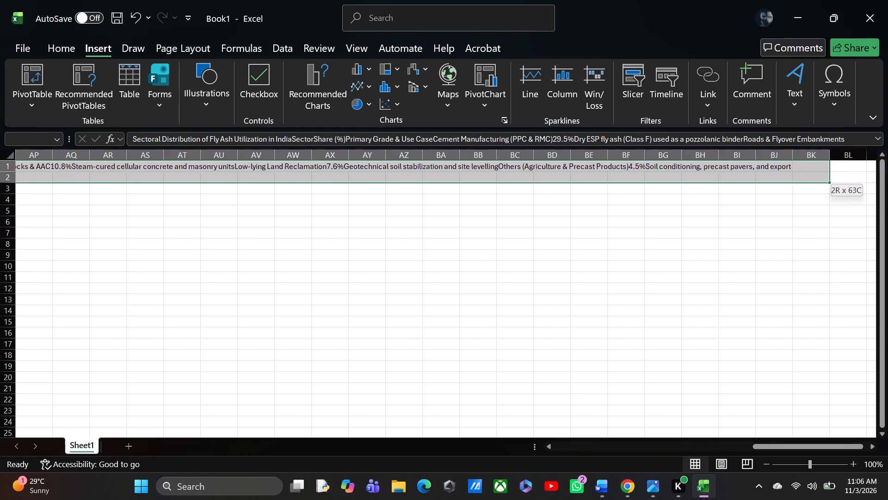
left_click_drag(887, 175, 542, 158)
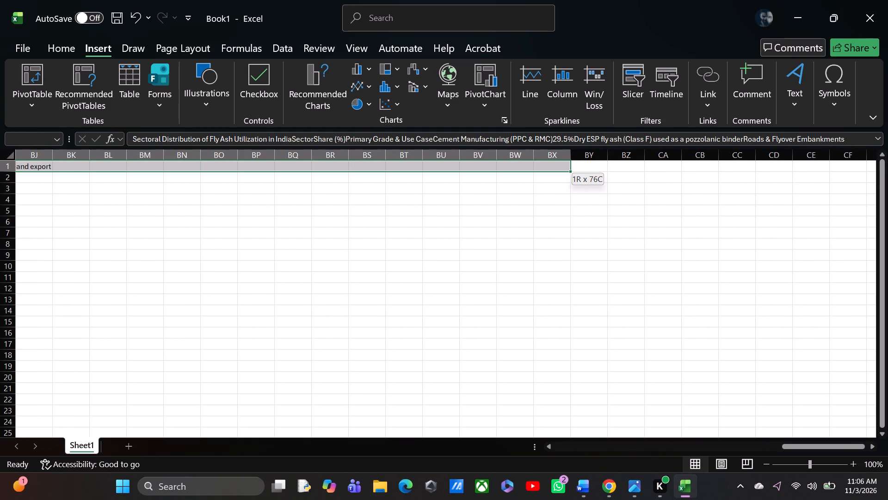
left_click_drag(542, 158, 543, 167)
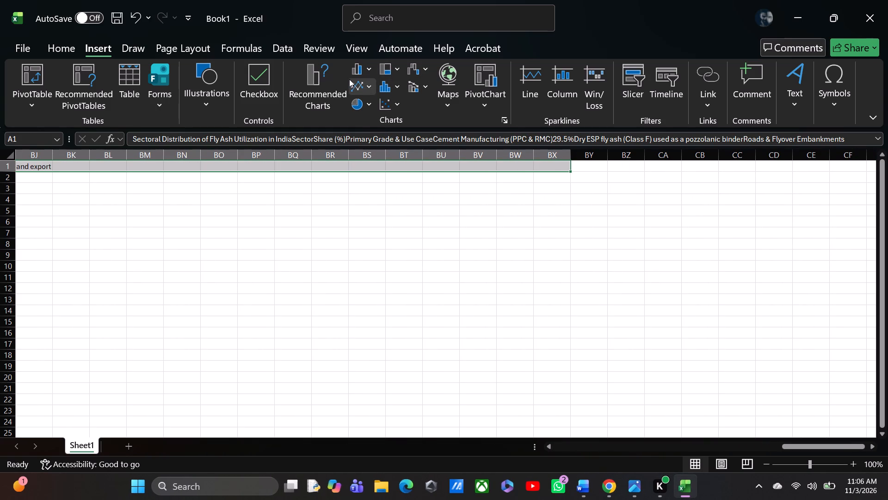
left_click(365, 74)
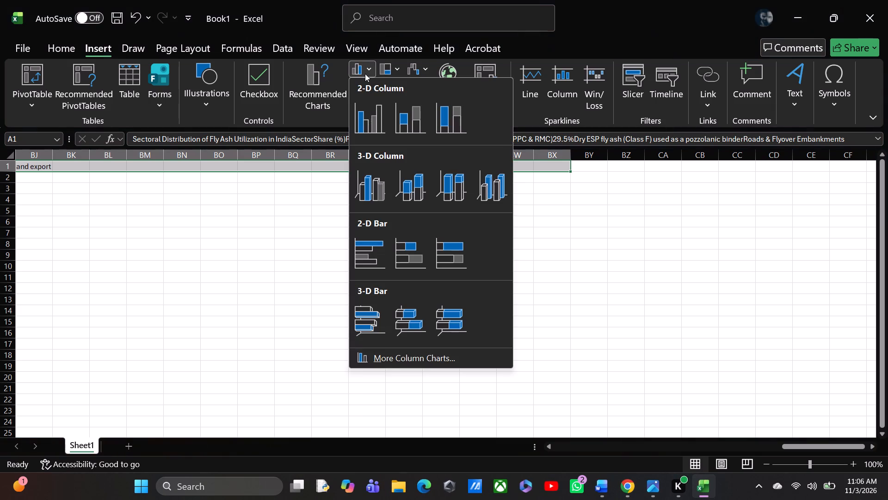
left_click(361, 71)
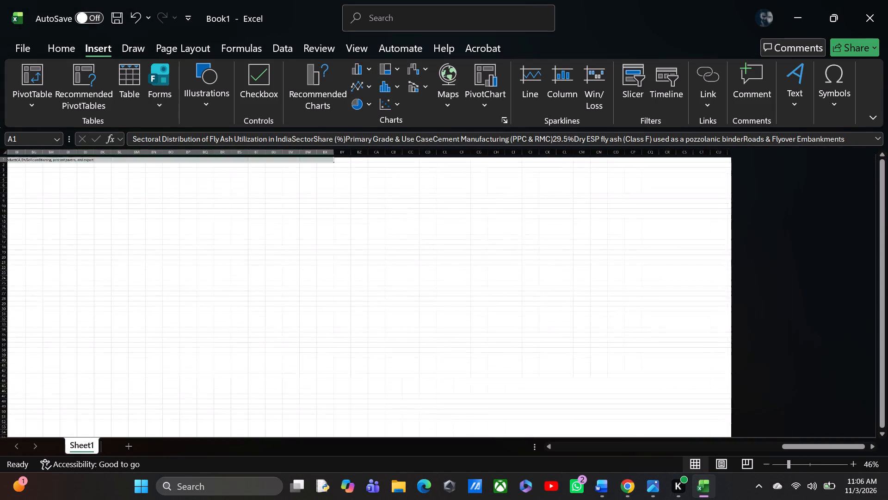
scroll(141, 264, "down", 1)
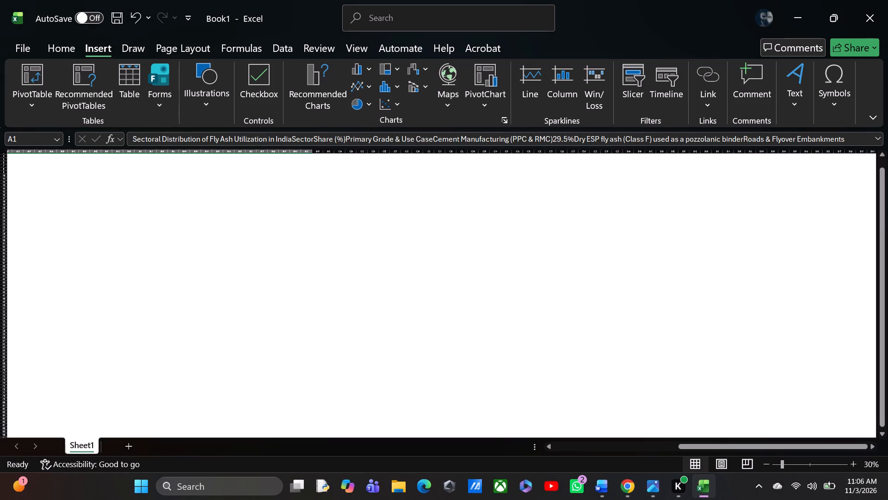
scroll(141, 264, "right", 18)
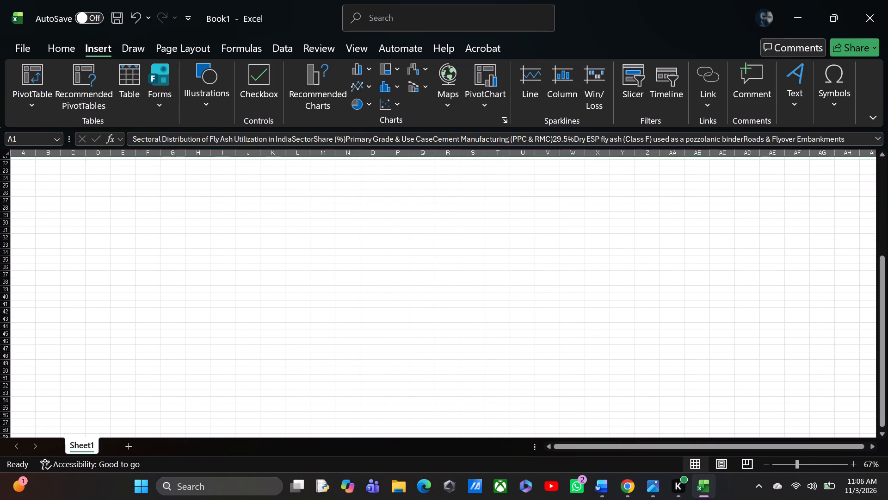
scroll(141, 264, "up", 6)
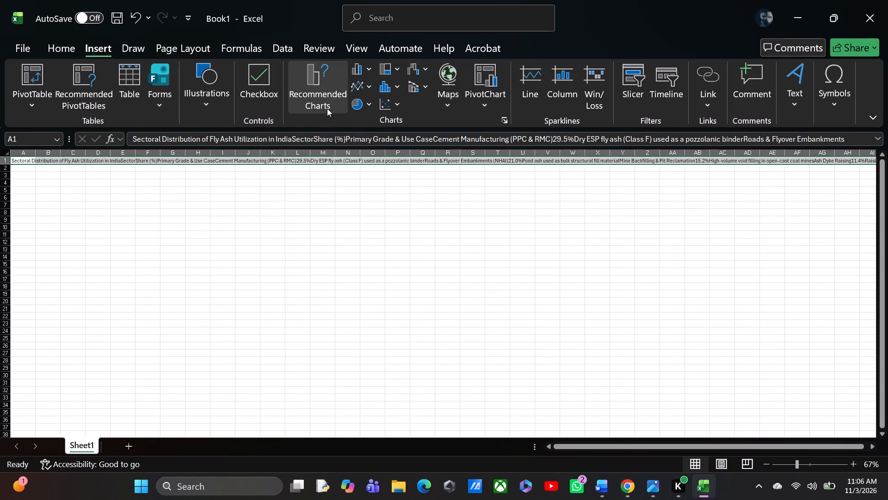
left_click(356, 74)
left_click(361, 124)
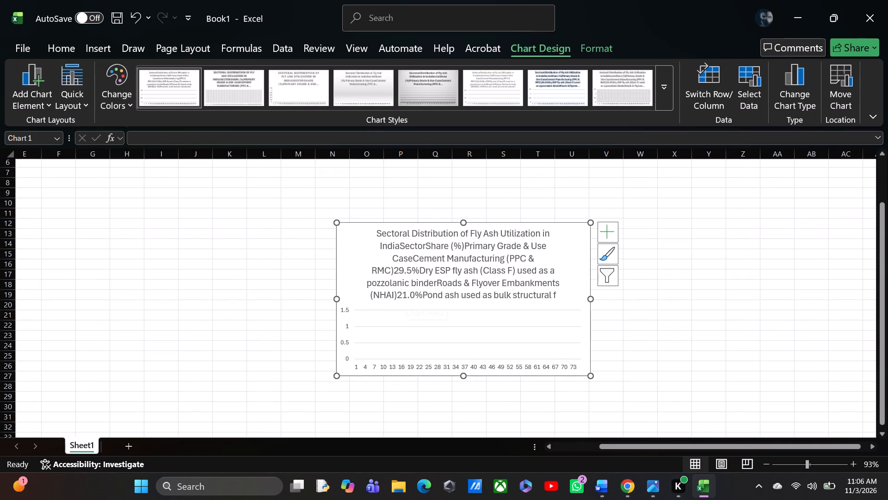
Delete the chart's title and its vertical axis major gridlines, and try to delete the plot area as well.
scroll(461, 282, "right", 1)
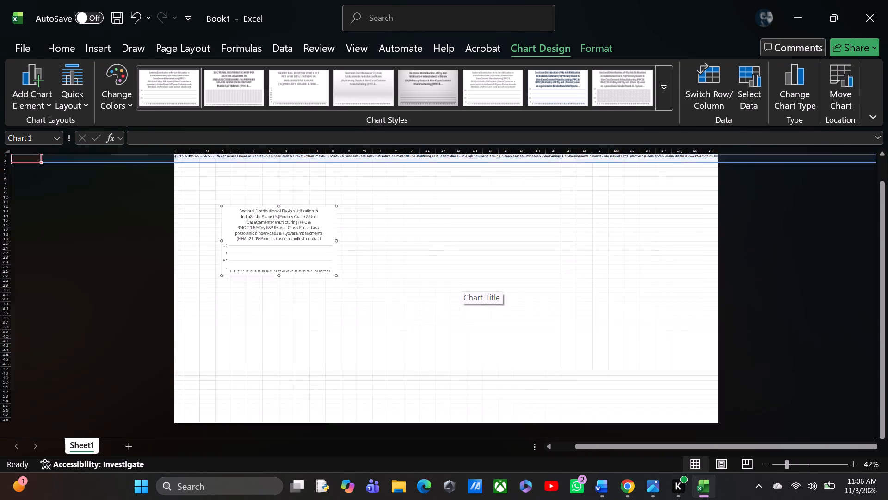
right_click(277, 222)
right_click(277, 222)
right_click(277, 222)
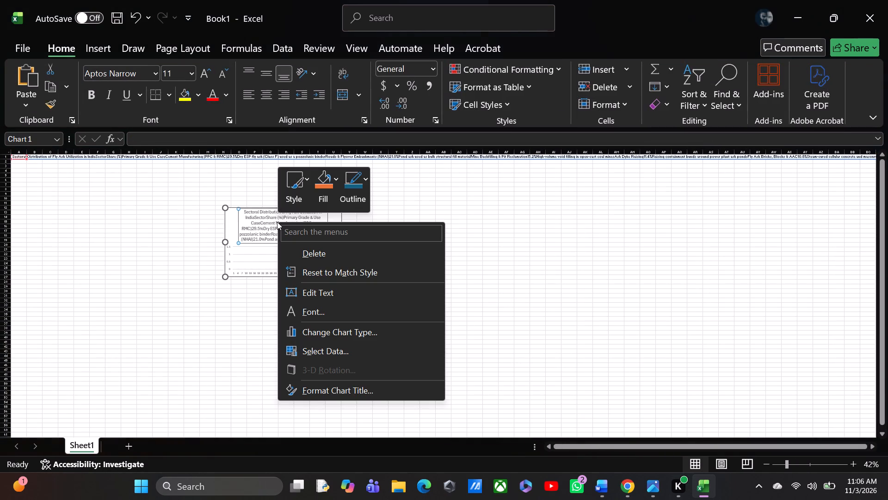
left_click(344, 257)
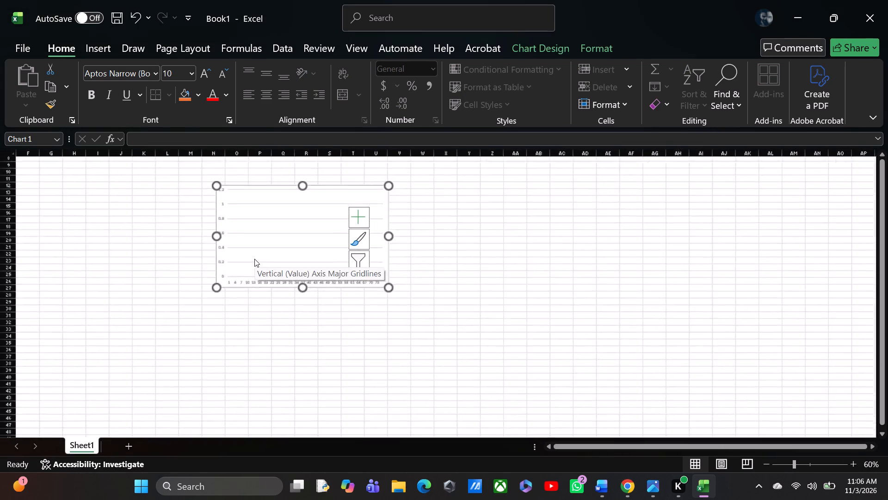
right_click(255, 248)
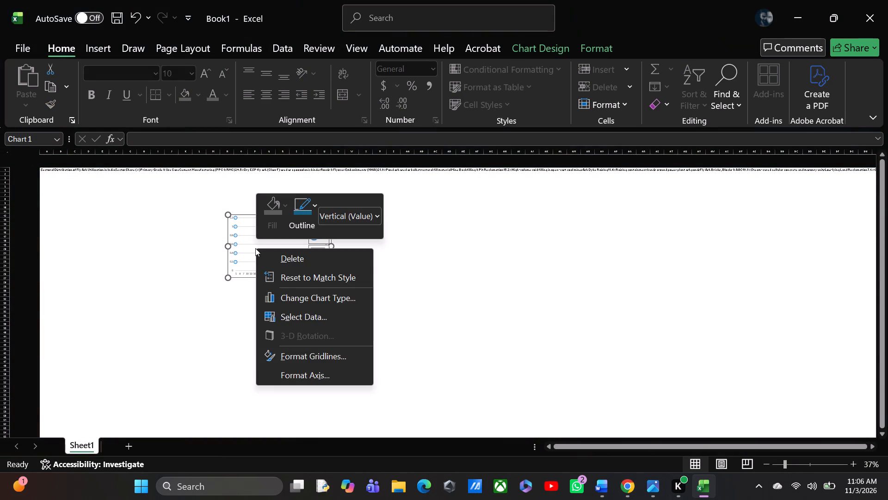
left_click(331, 262)
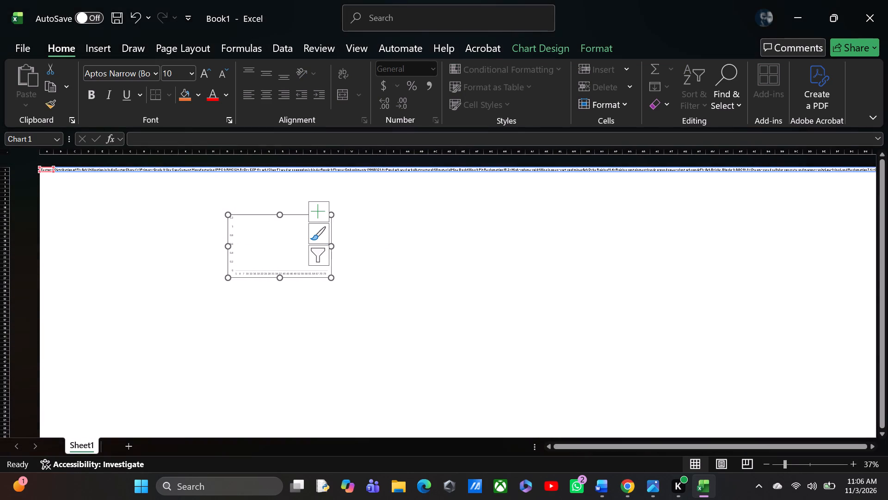
right_click(261, 239)
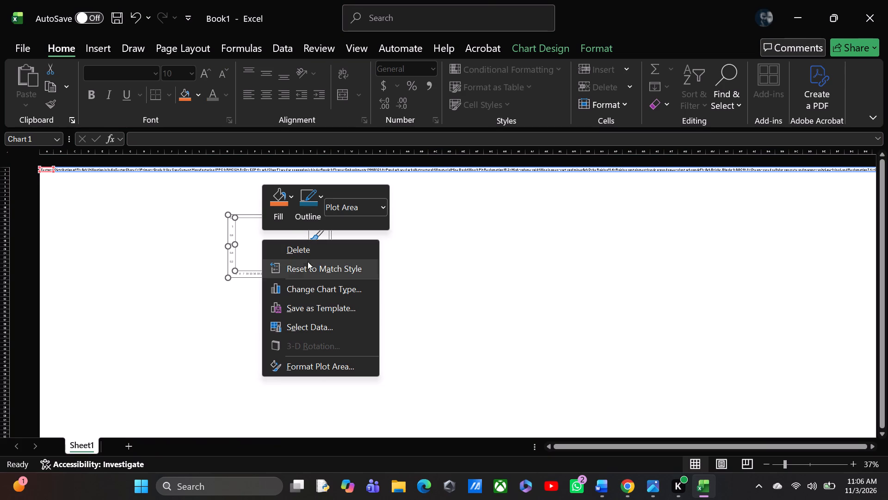
left_click(301, 252)
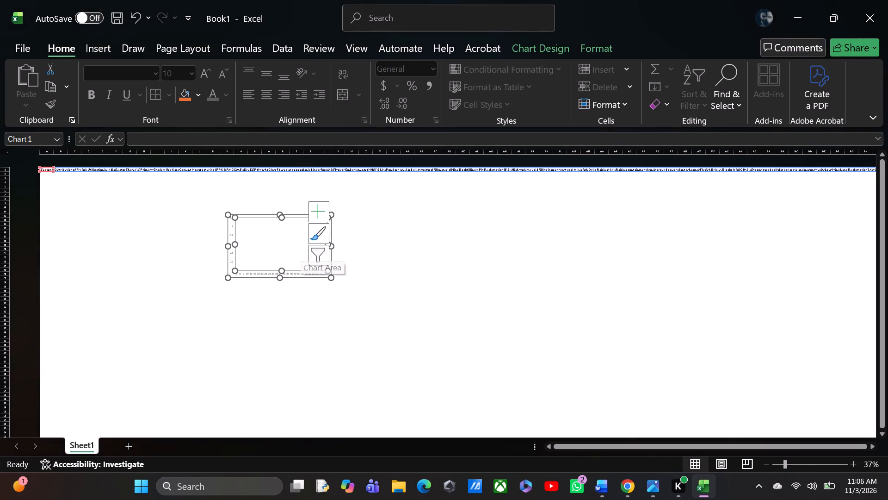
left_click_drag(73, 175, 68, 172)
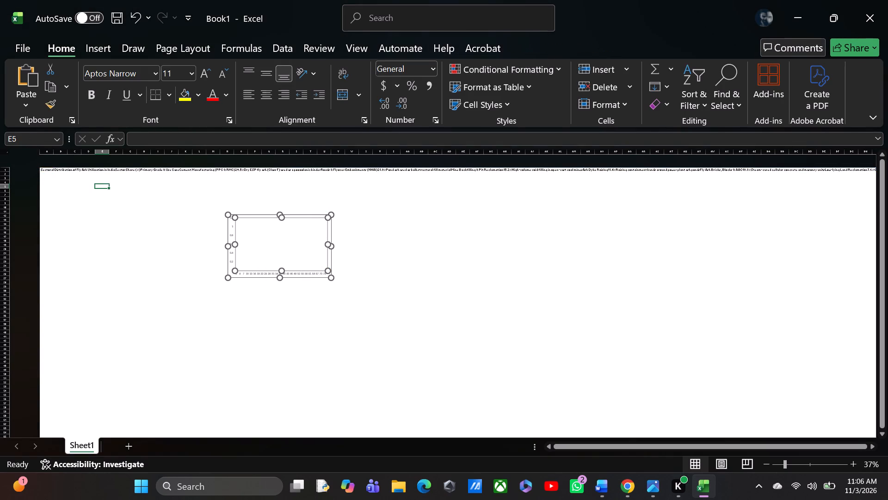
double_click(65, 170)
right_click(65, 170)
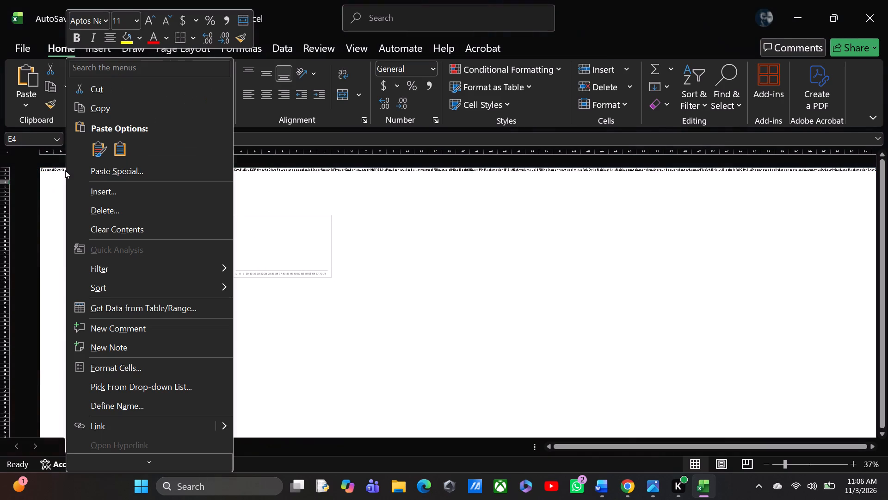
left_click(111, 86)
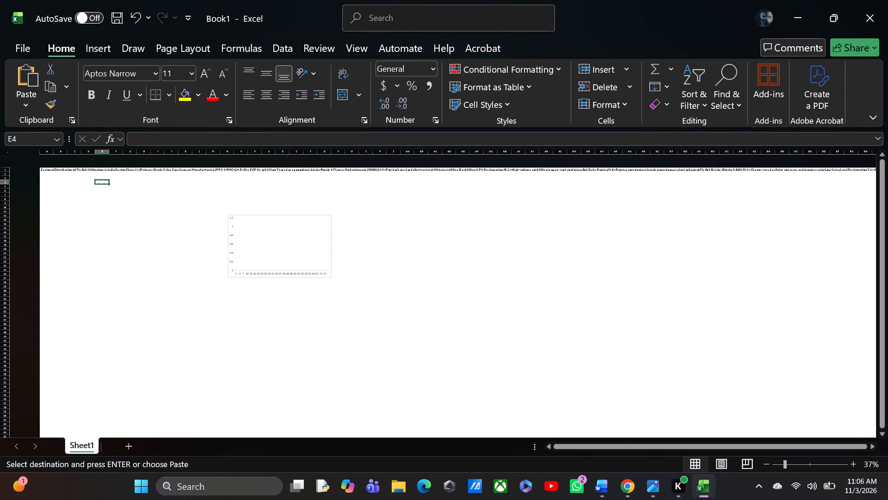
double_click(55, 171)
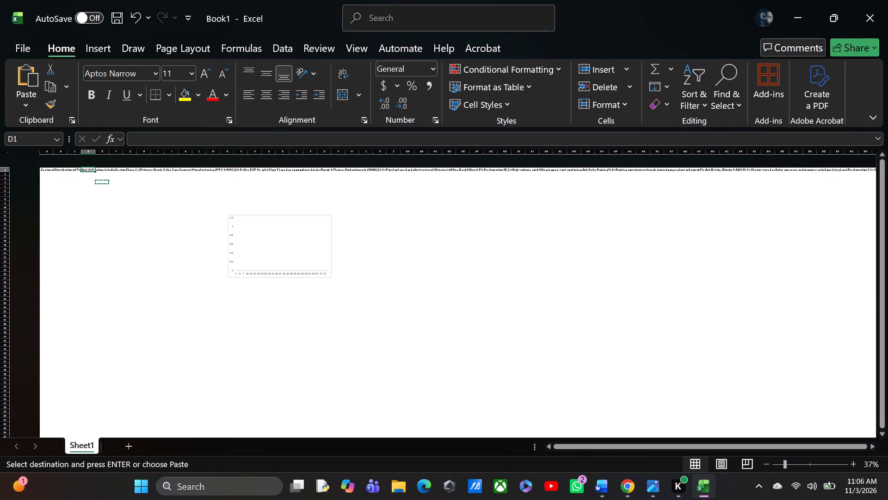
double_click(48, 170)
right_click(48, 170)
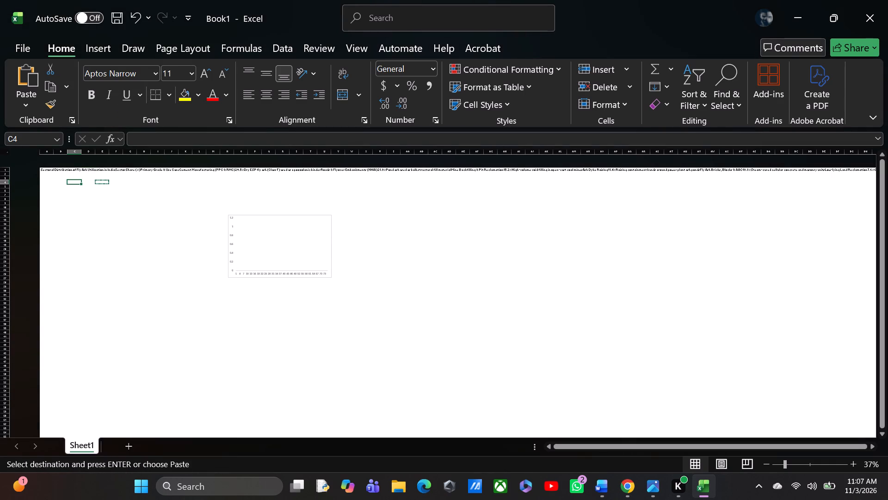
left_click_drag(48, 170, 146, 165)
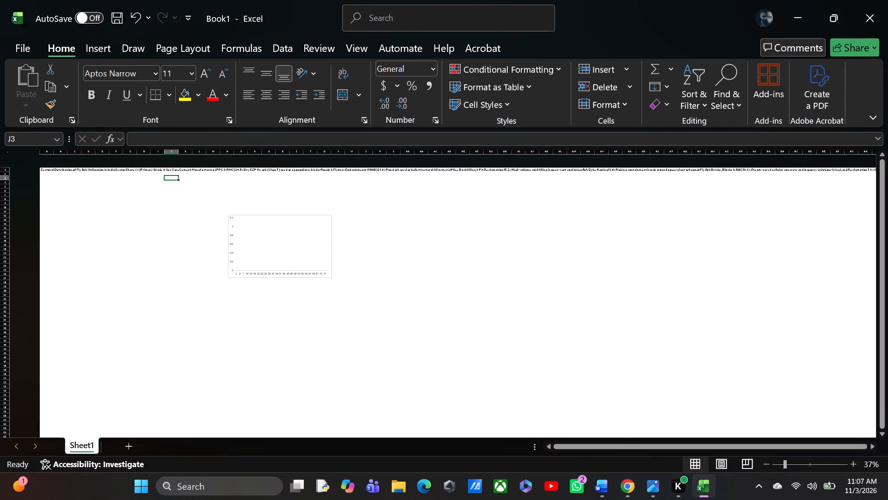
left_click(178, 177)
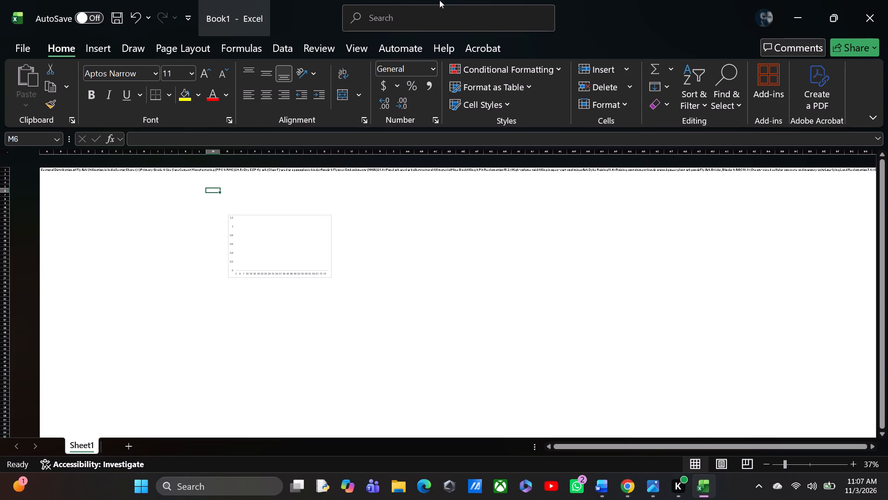
Undo the chart edits, the chart insertion and the table paste until the worksheet is blank.
left_click(132, 16)
left_click(132, 16)
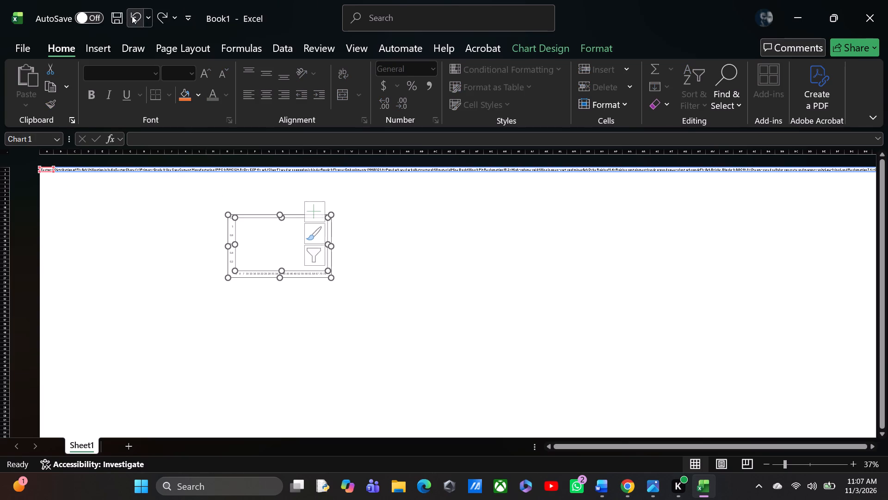
left_click(132, 16)
triple_click(132, 16)
left_click(132, 16)
triple_click(132, 16)
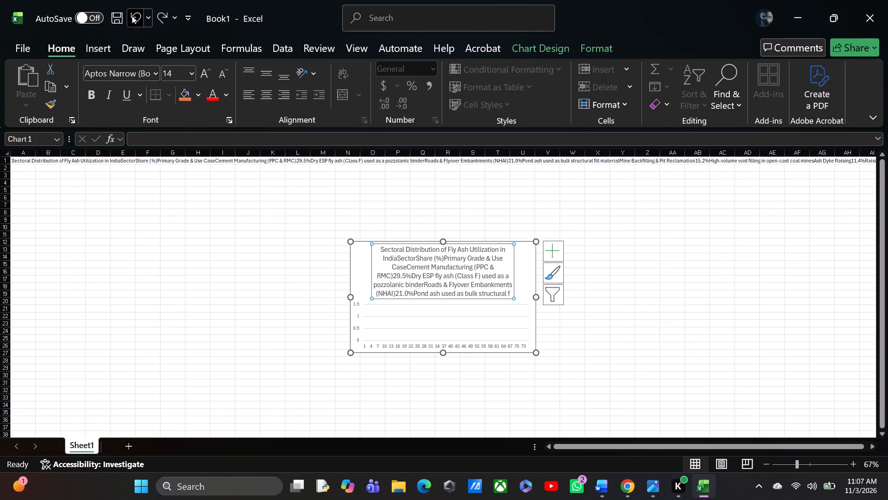
triple_click(132, 16)
double_click(132, 16)
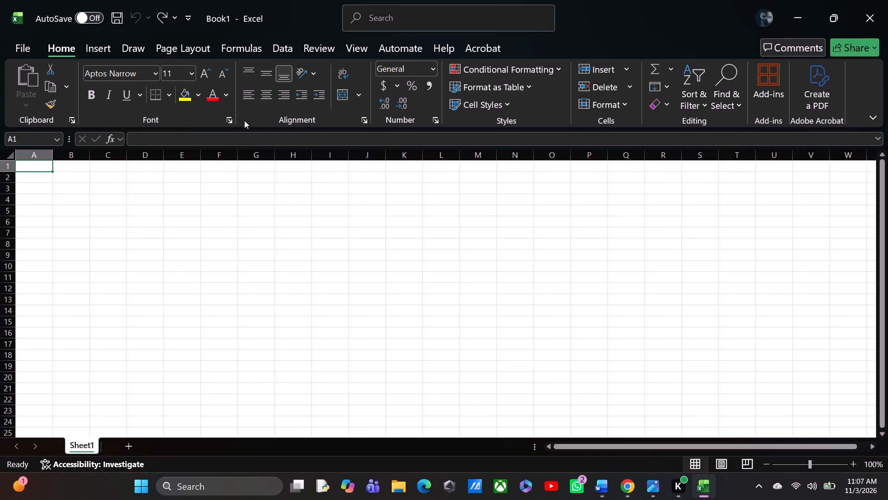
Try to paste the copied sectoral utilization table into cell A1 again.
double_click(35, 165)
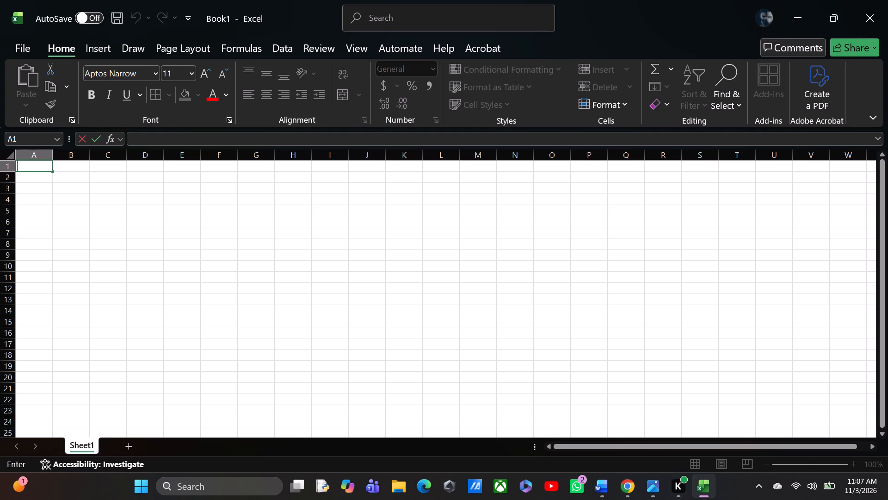
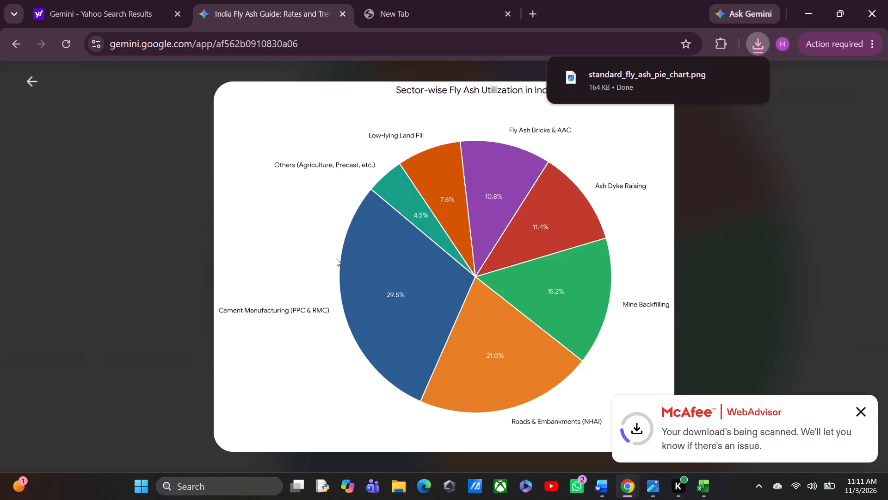
left_click(861, 406)
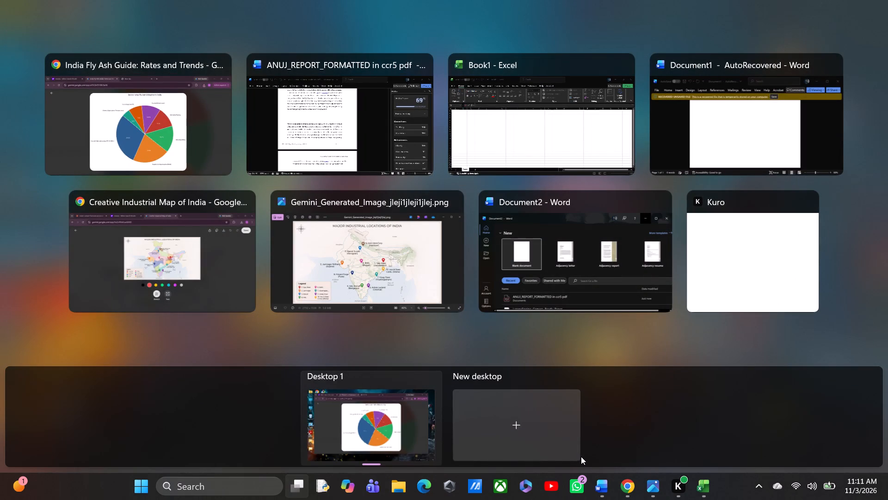
Open standard_fly_ash_pie_chart from the Downloads folder in Photos, copy the image and return to the Word report.
left_click(334, 137)
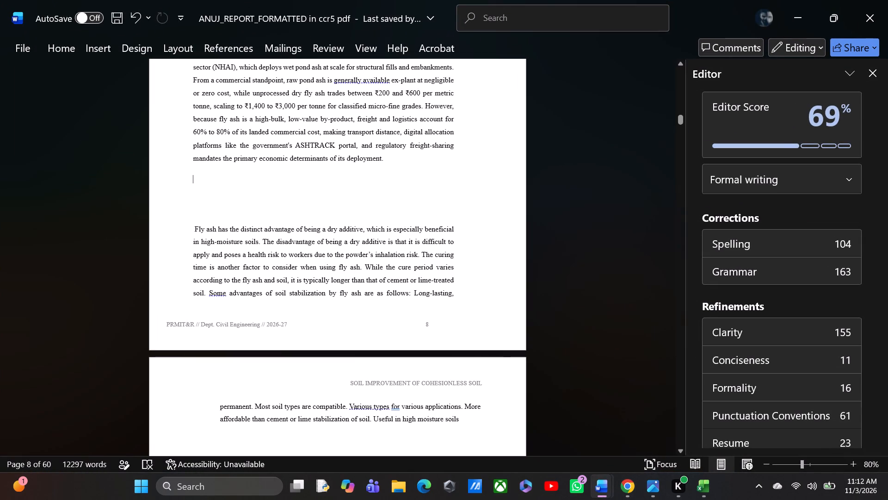
left_click(397, 484)
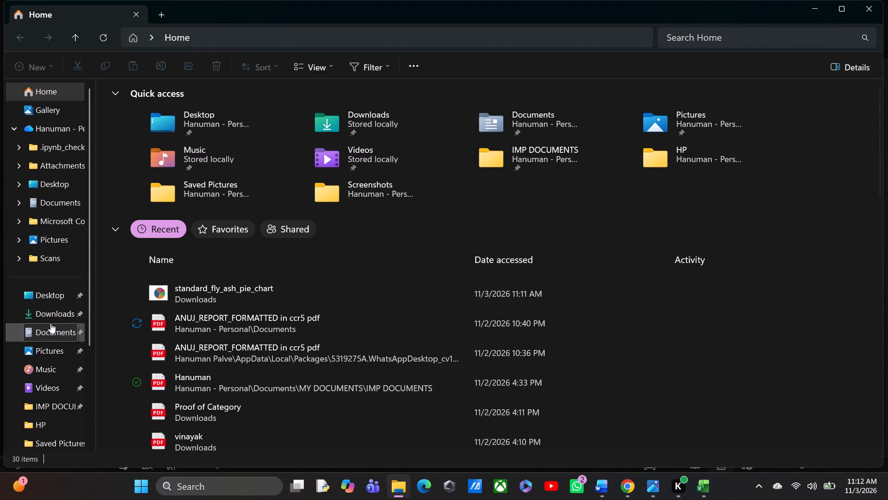
left_click(44, 312)
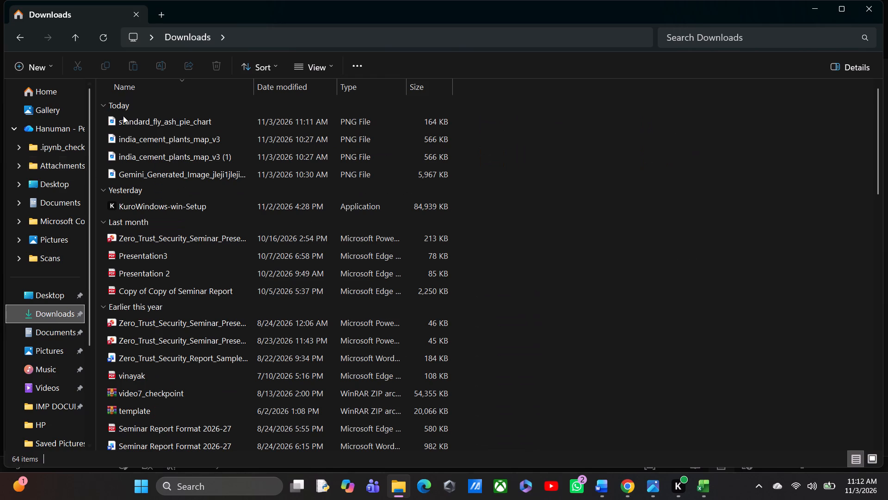
double_click(131, 123)
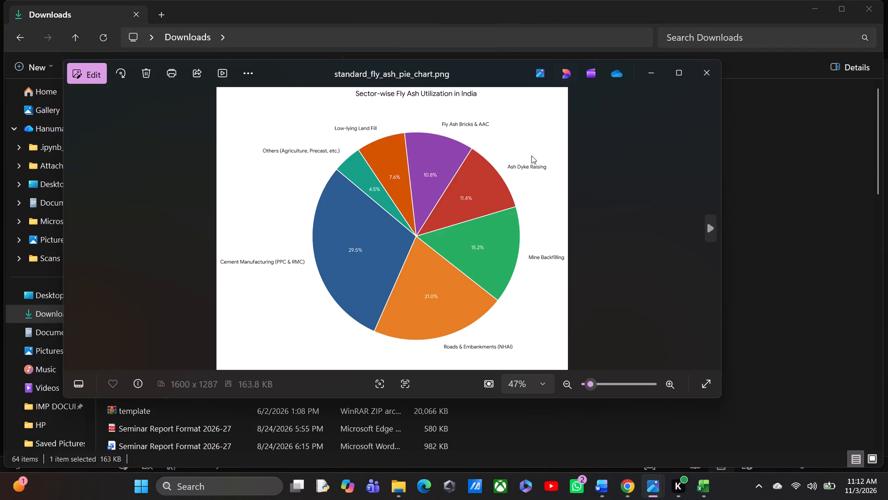
right_click(348, 249)
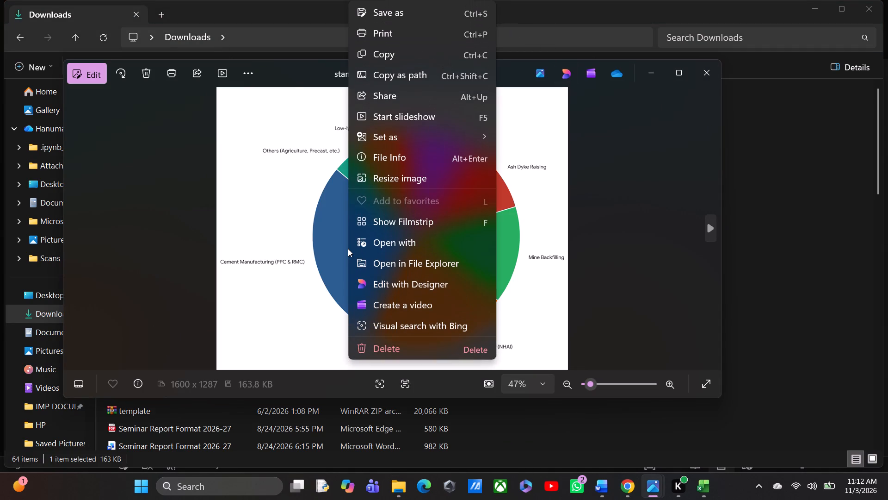
left_click(391, 52)
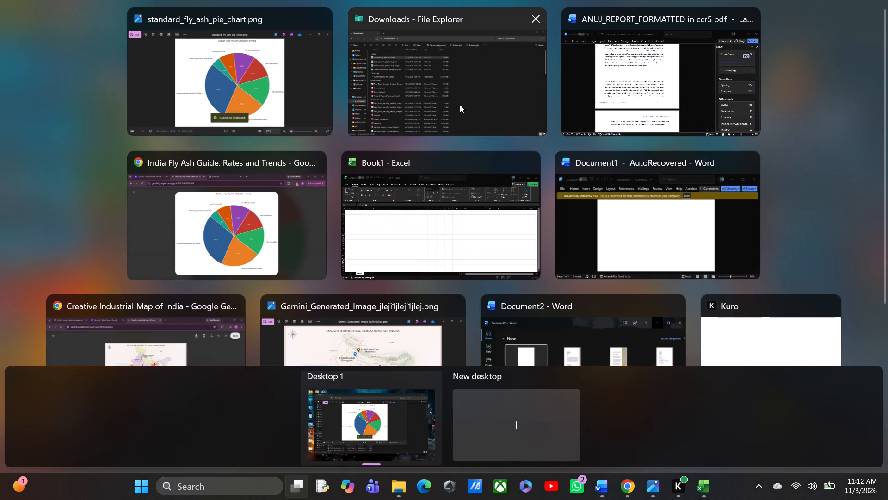
left_click(614, 70)
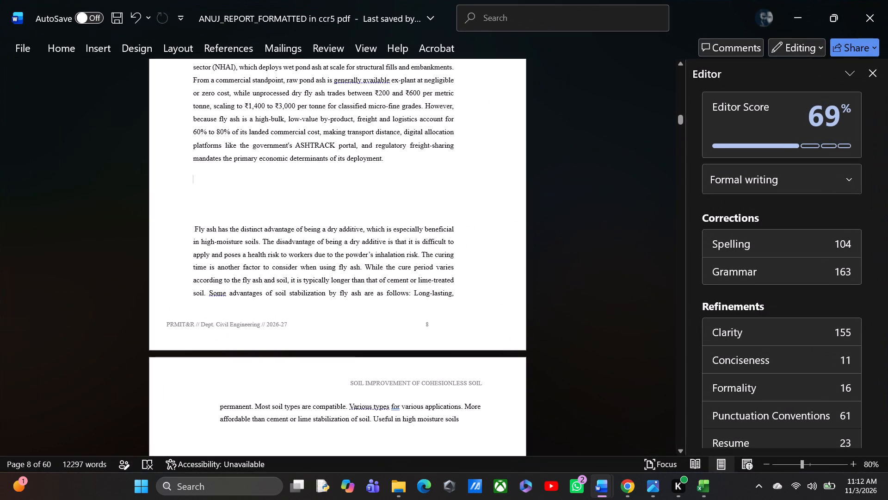
Paste the copied sector-wise pie chart into the blank space below the India fly ash paragraph.
key("ctrl+v")
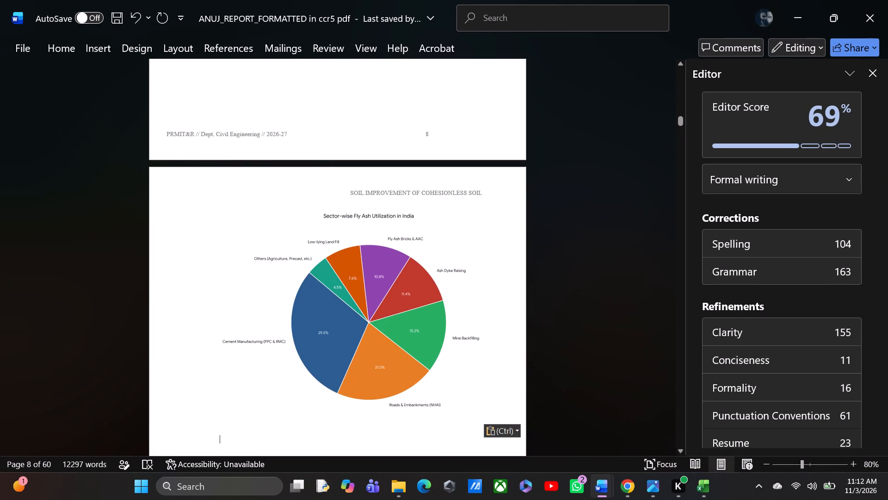
scroll(198, 395, "down", 4, "ctrl")
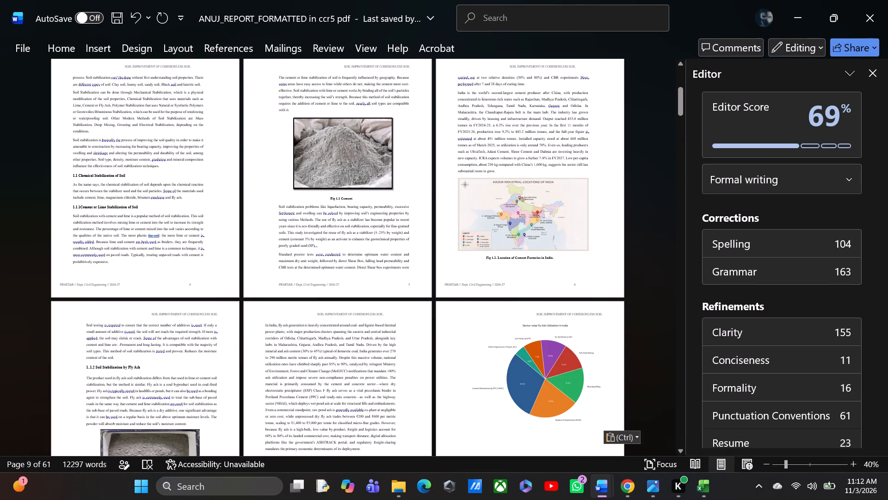
scroll(496, 353, "down", 1)
scroll(496, 353, "up", 3, "ctrl")
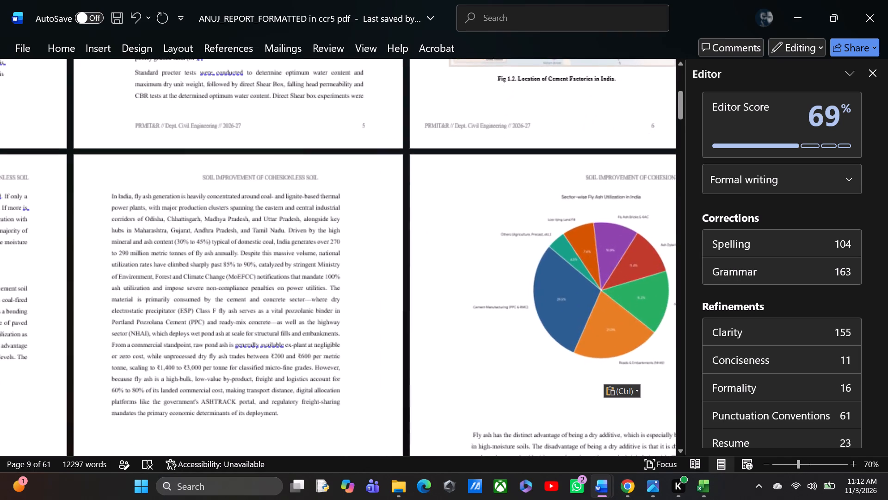
scroll(496, 353, "left", 2)
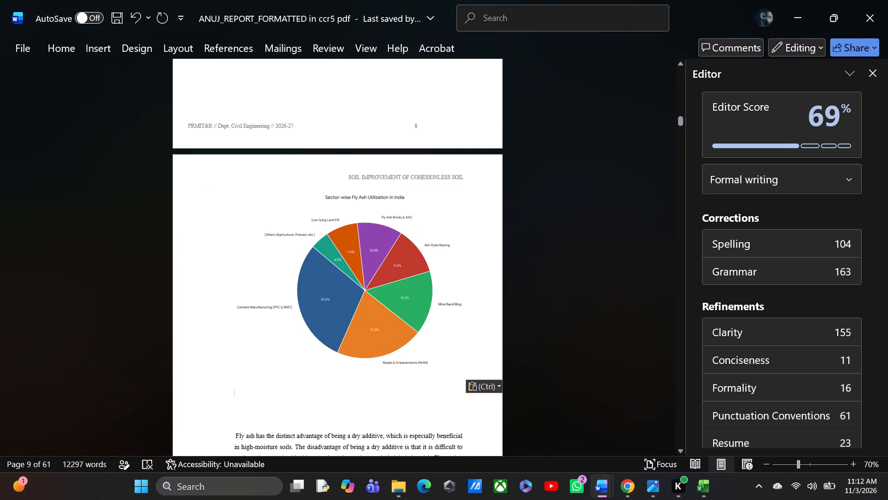
Shrink the pasted pie chart until it fits on page 8 directly beneath the India fly ash paragraph.
left_click(377, 301)
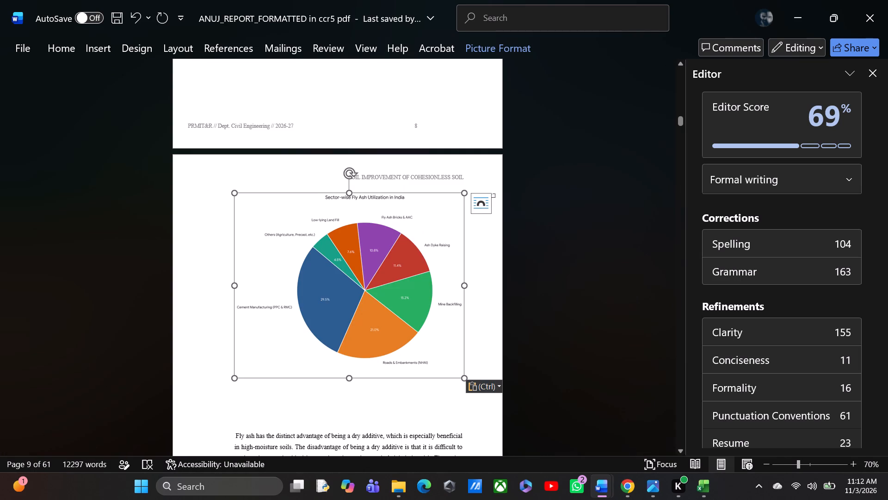
left_click_drag(461, 374, 438, 366)
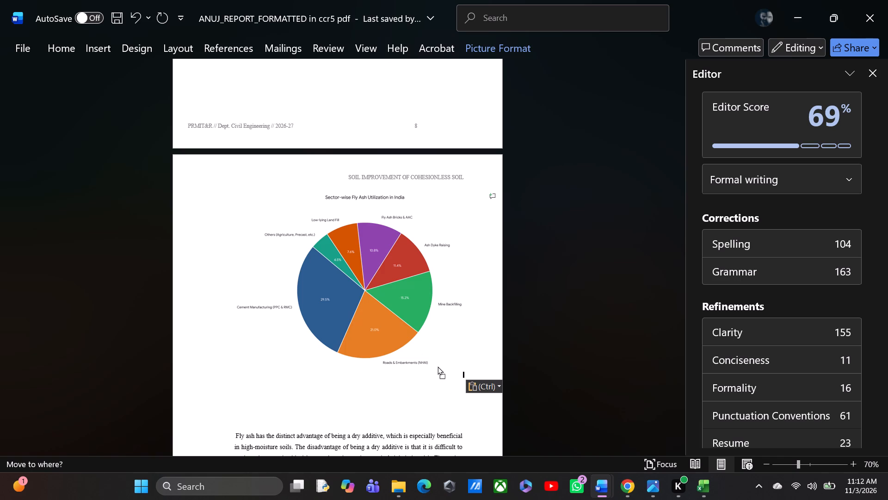
left_click_drag(438, 366, 437, 356)
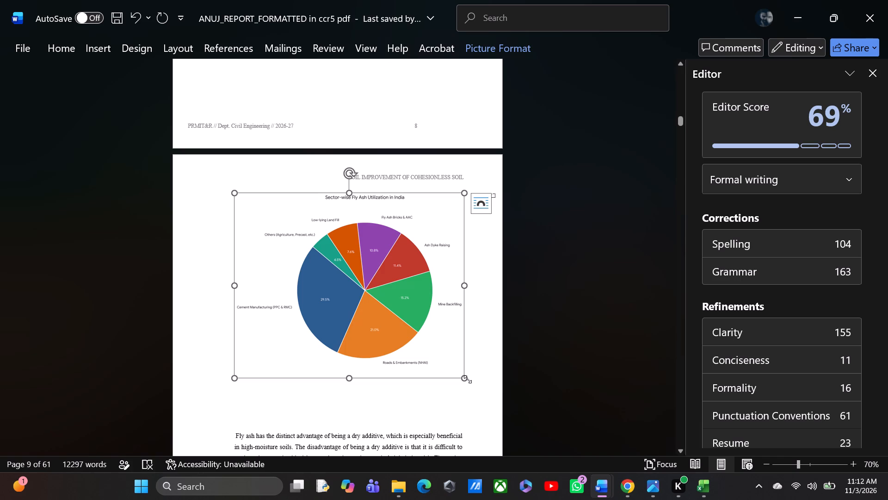
left_click_drag(462, 285, 450, 285)
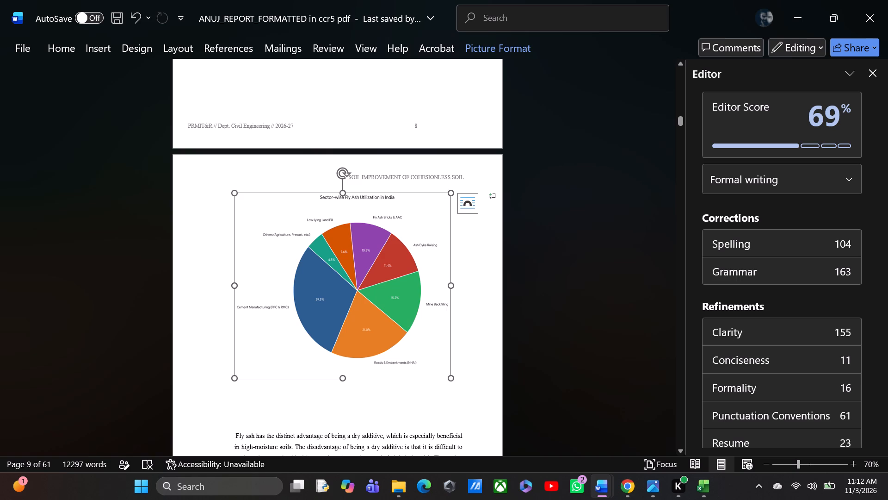
left_click_drag(447, 376, 406, 344)
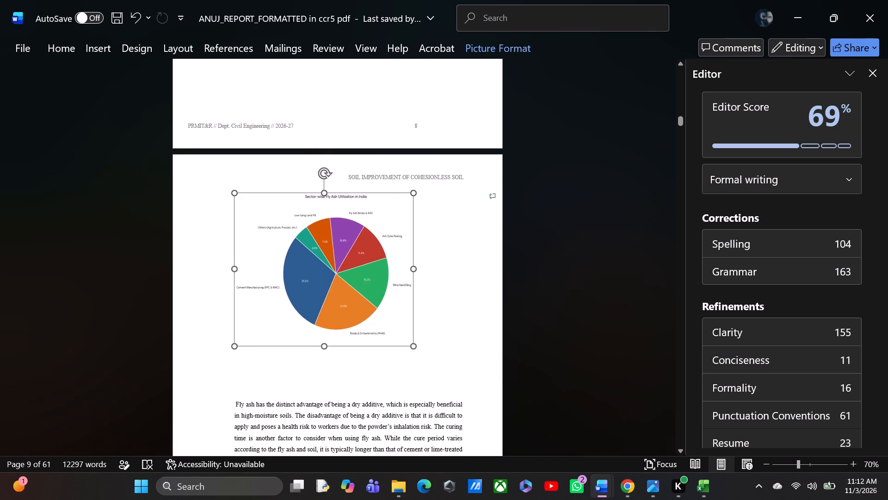
left_click_drag(406, 344, 348, 305)
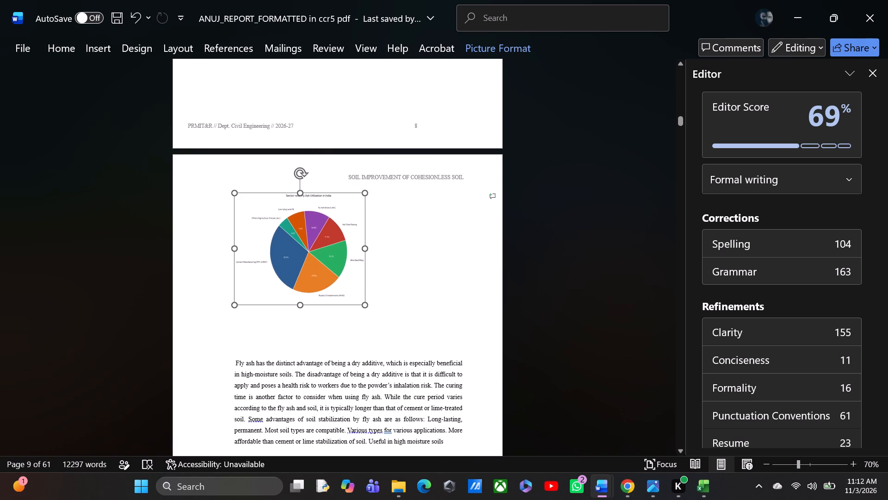
left_click_drag(348, 305, 336, 294)
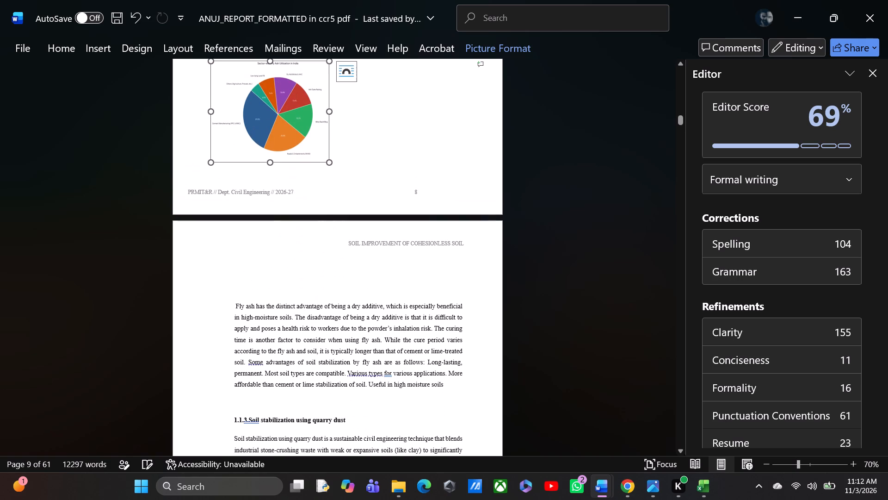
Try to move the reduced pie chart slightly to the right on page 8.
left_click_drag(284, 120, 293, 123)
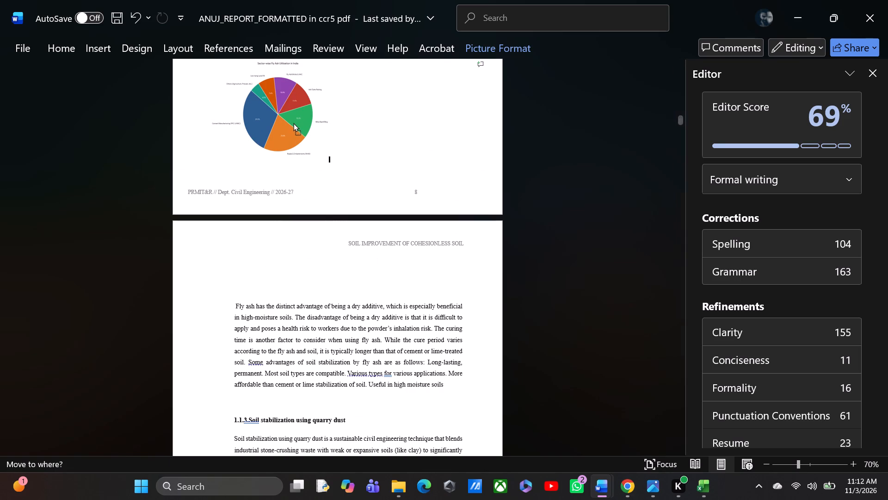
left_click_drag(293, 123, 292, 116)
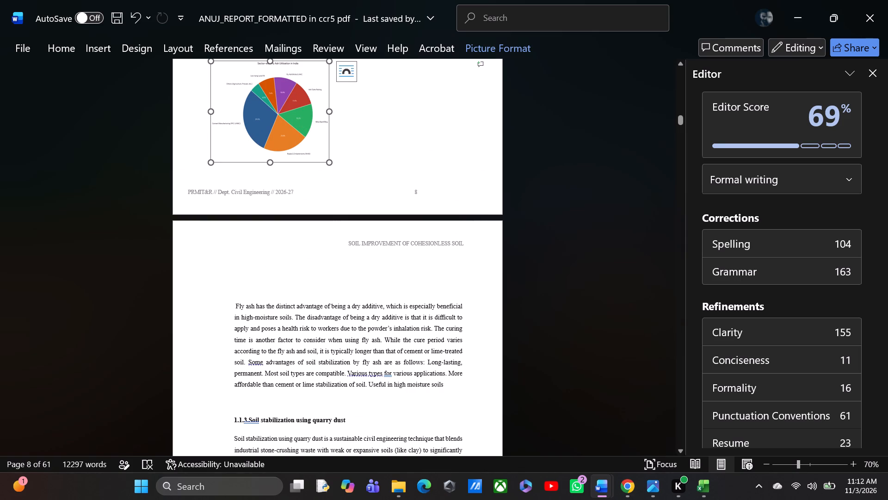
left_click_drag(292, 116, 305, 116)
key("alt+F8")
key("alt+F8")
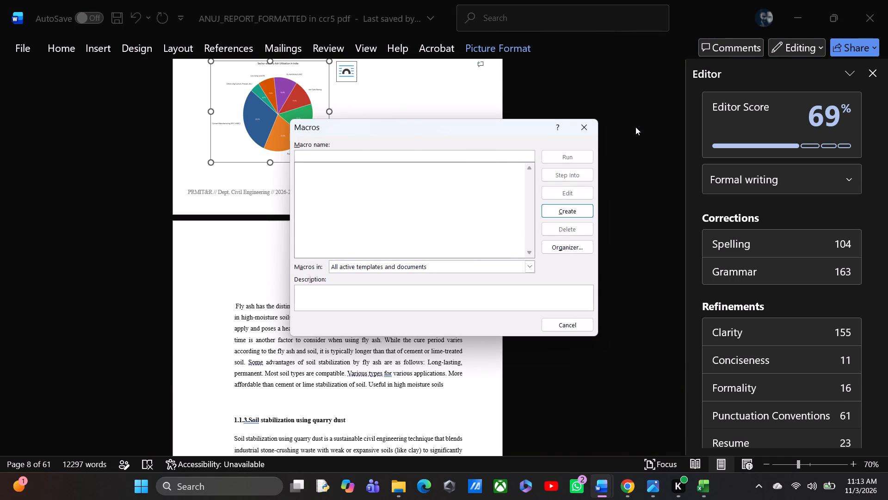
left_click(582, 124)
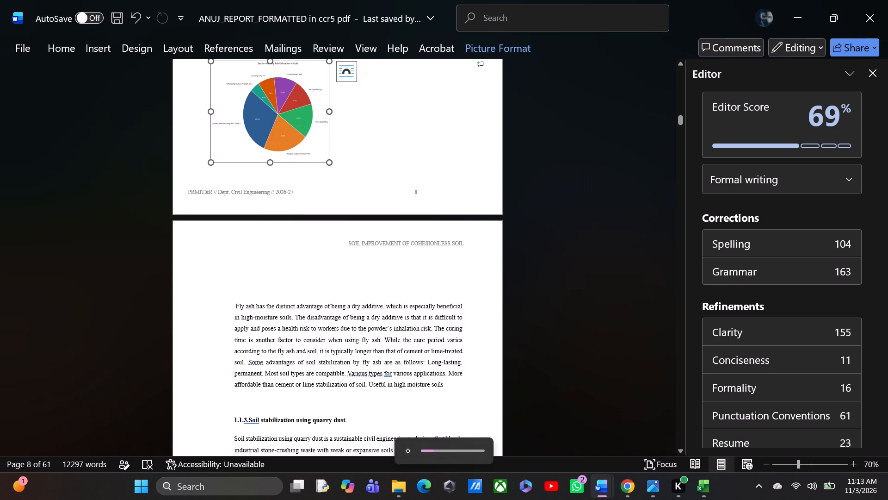
Stretch the pie chart horizontally so it spans the full width of the India paragraph's text.
scroll(471, 149, "up", 1)
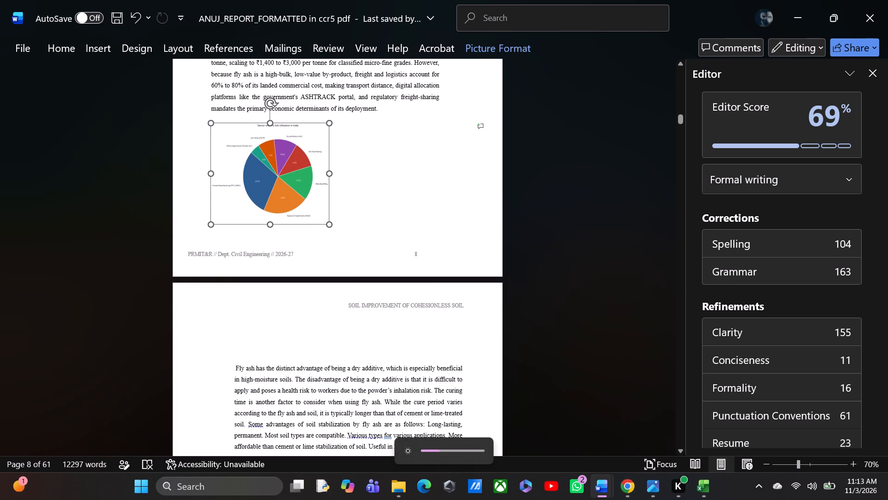
left_click_drag(331, 176, 459, 173)
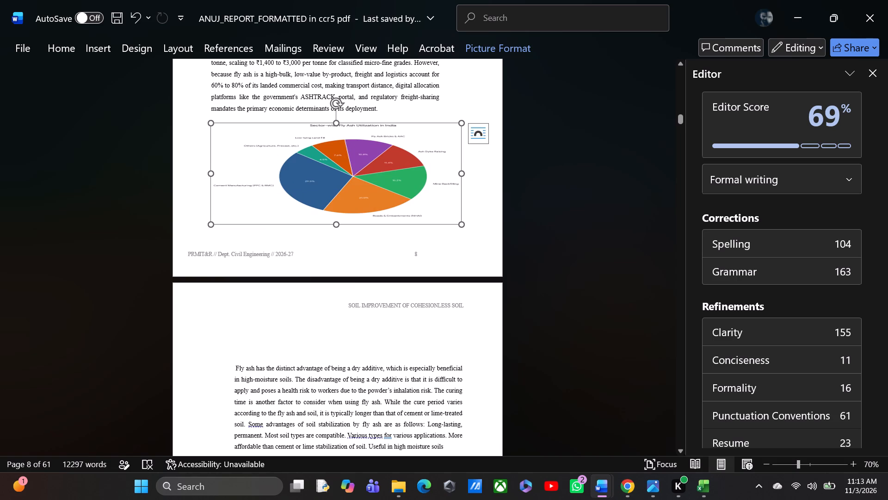
Dismiss the conciseness suggestion on "generally available" in the India fly ash paragraph.
scroll(437, 244, "up", 2)
scroll(437, 244, "down", 1)
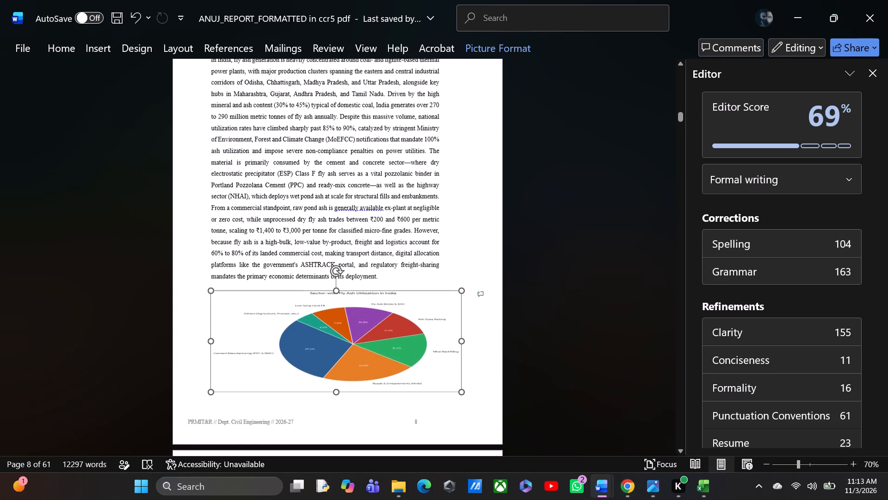
left_click(364, 209)
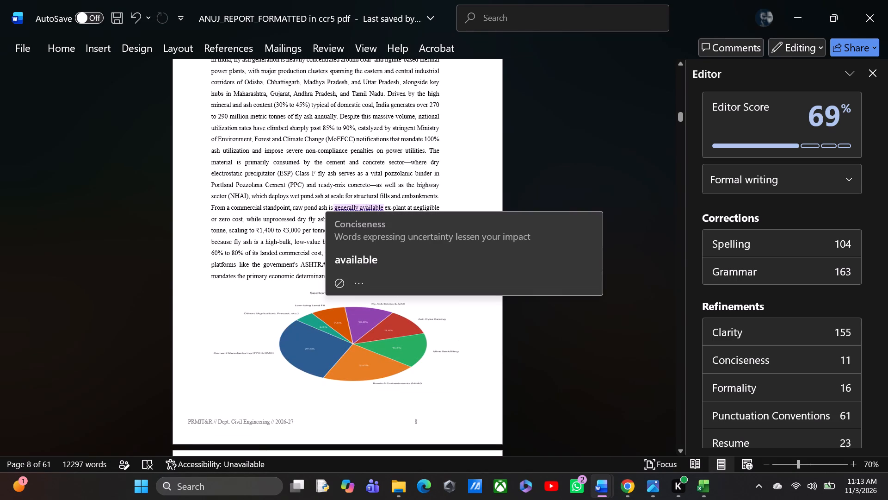
left_click(361, 279)
left_click(377, 299)
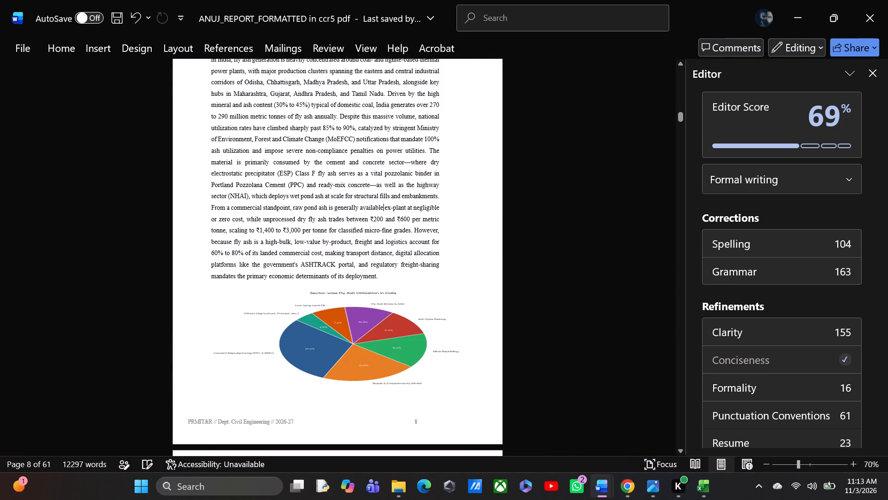
Review the fly ash section's layout from the Fig 1.3 page through the pie chart and the following page.
scroll(483, 261, "up", 1)
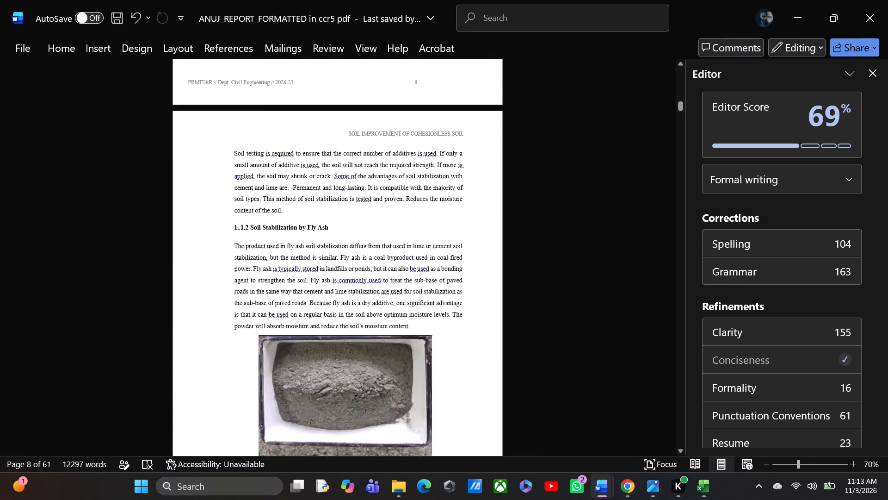
scroll(483, 261, "up", 1)
scroll(483, 261, "down", 6)
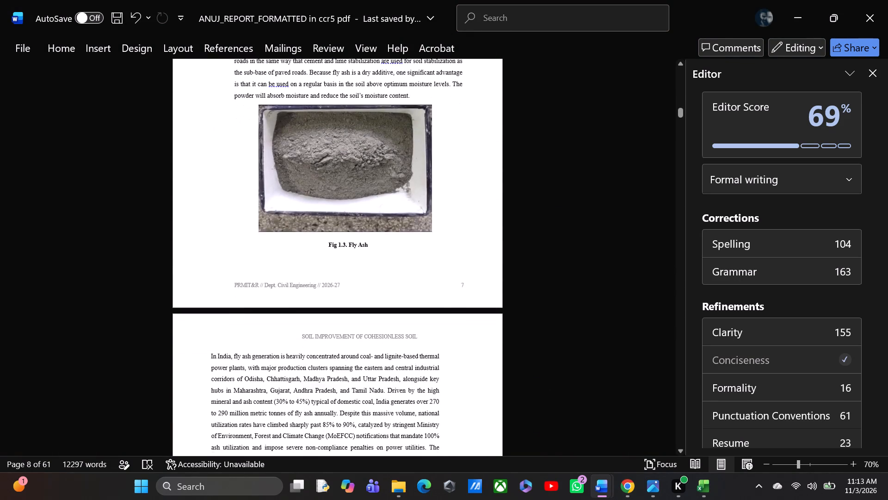
scroll(483, 261, "down", 4)
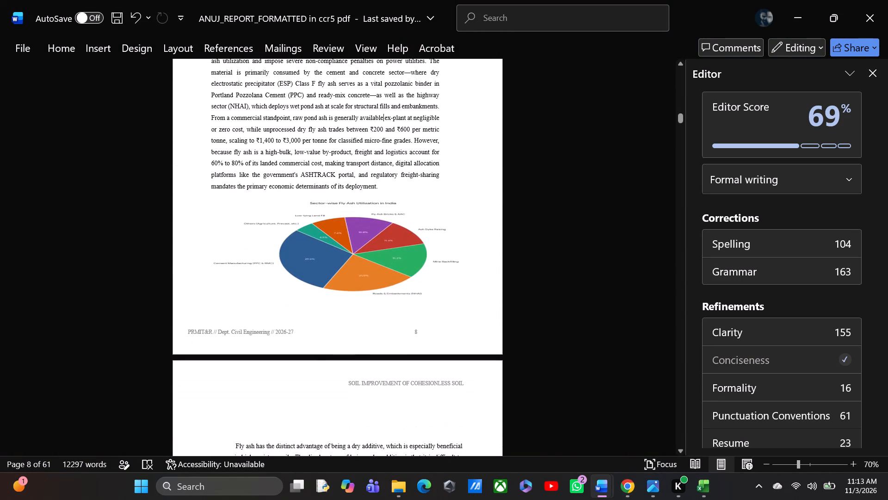
scroll(483, 261, "down", 1)
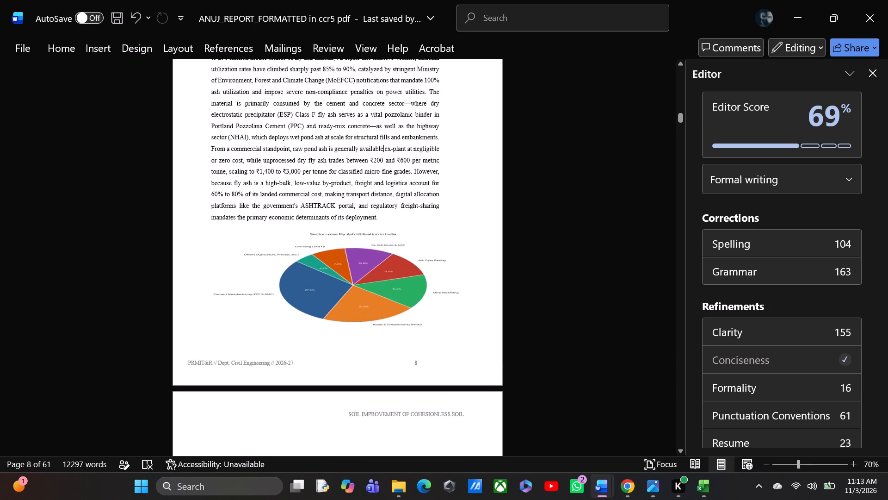
scroll(483, 261, "down", 2)
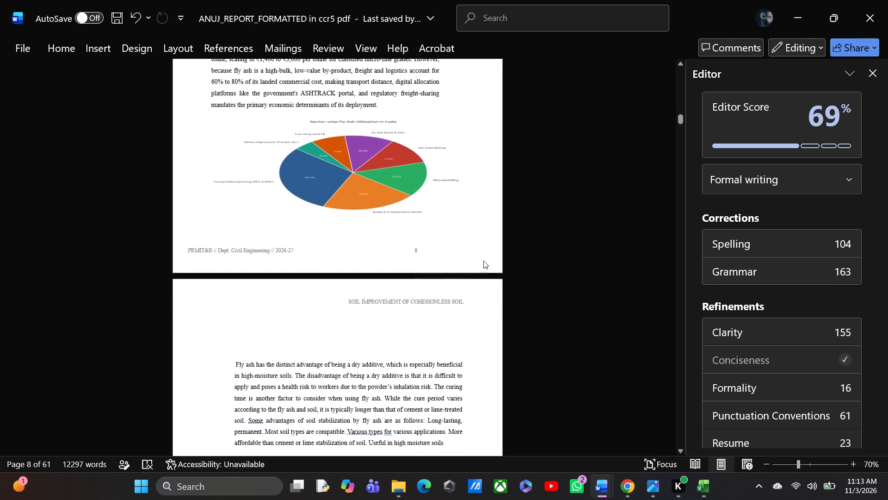
scroll(483, 261, "up", 2)
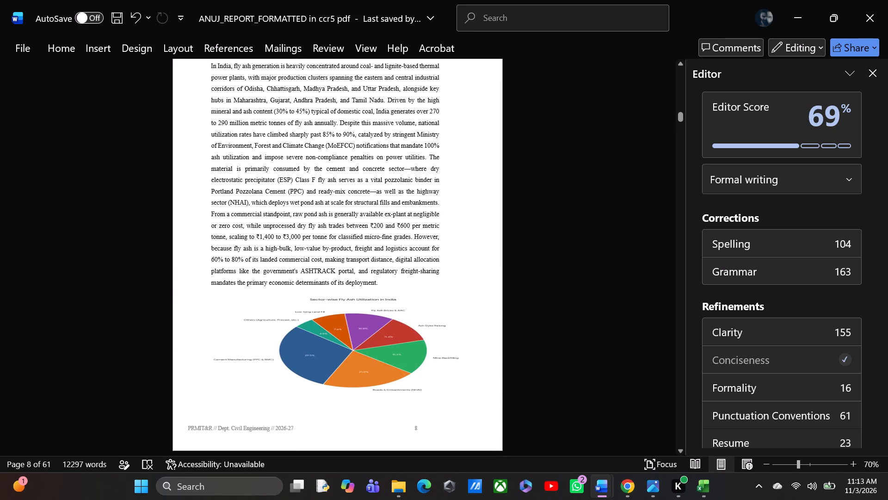
left_click(397, 352)
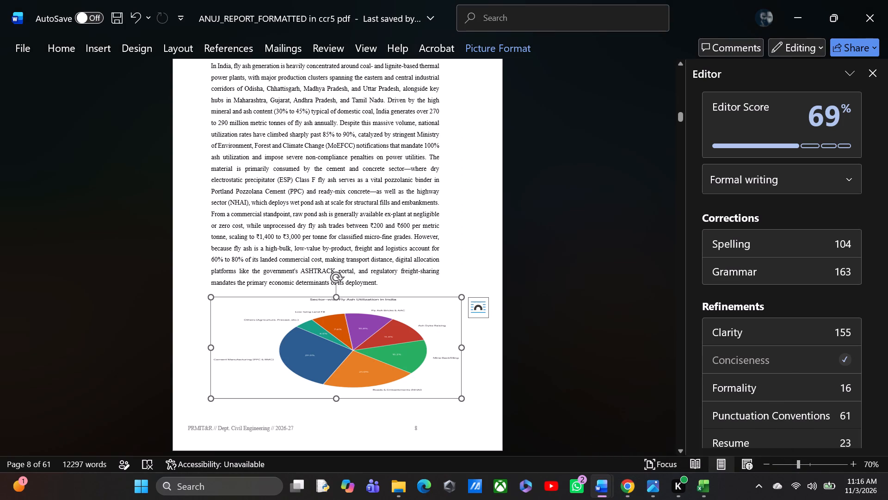
key("Delete")
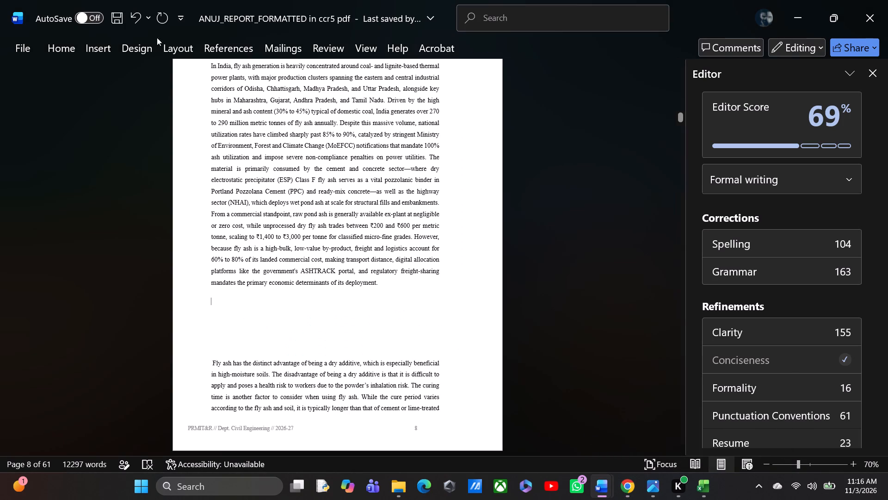
Insert the picture "standard_labeled_fly_ash_pie_chart (2)" from Downloads below the India fly ash paragraph.
left_click(94, 49)
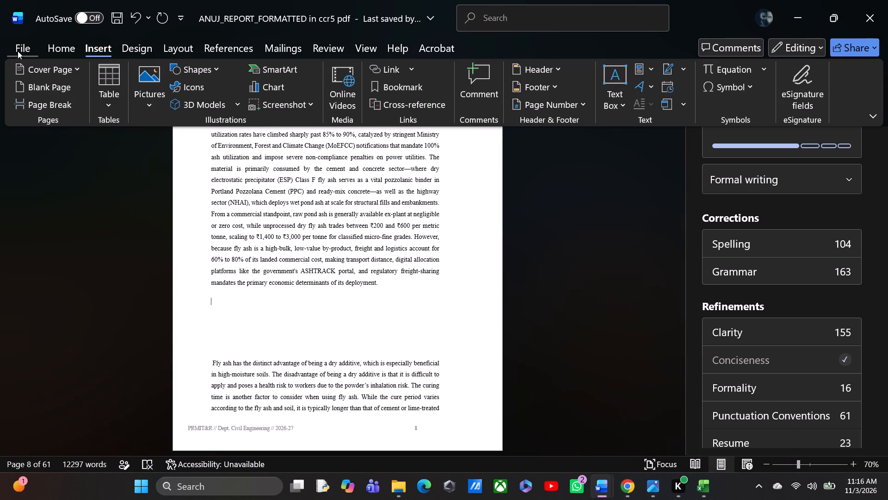
left_click(18, 51)
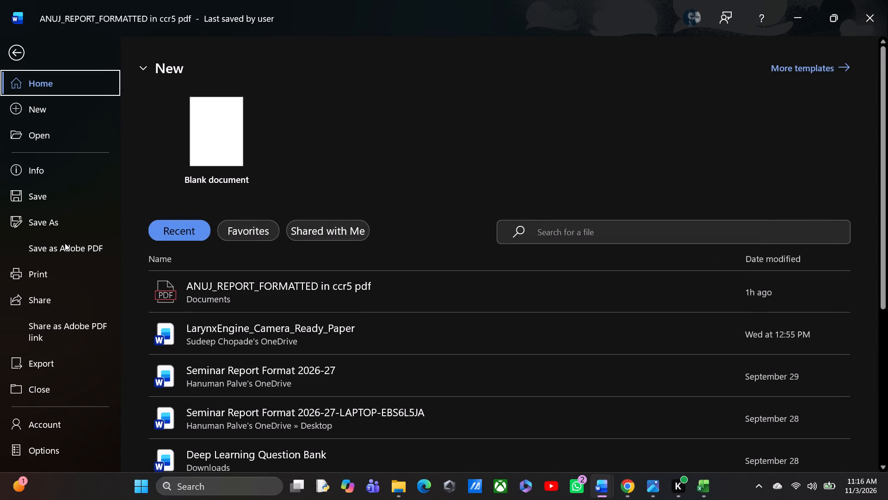
left_click(14, 48)
left_click(106, 56)
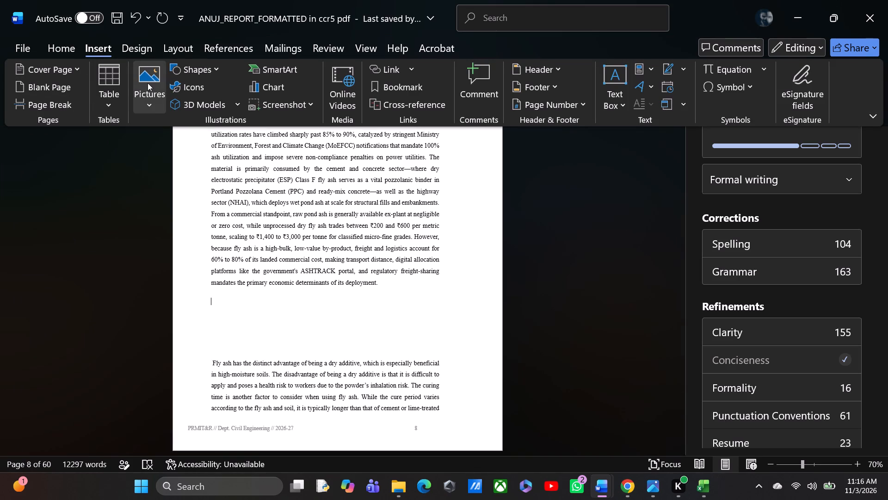
left_click(148, 83)
left_click(160, 137)
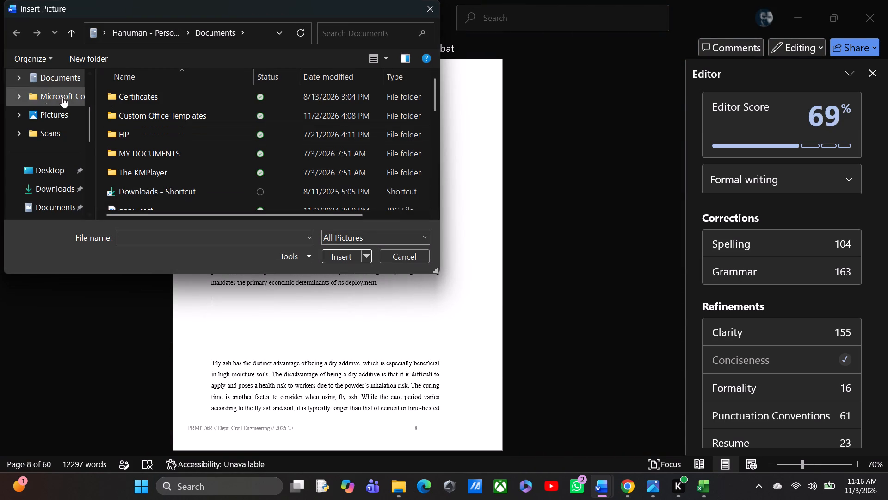
left_click(50, 192)
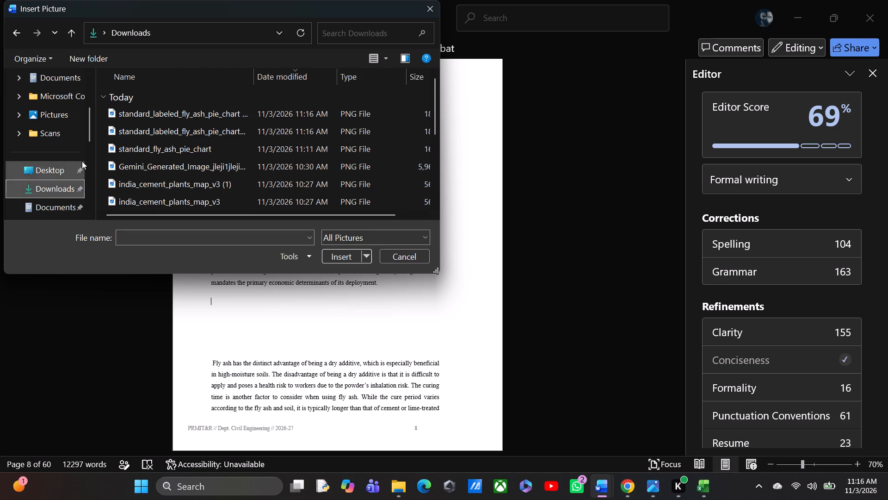
left_click(184, 115)
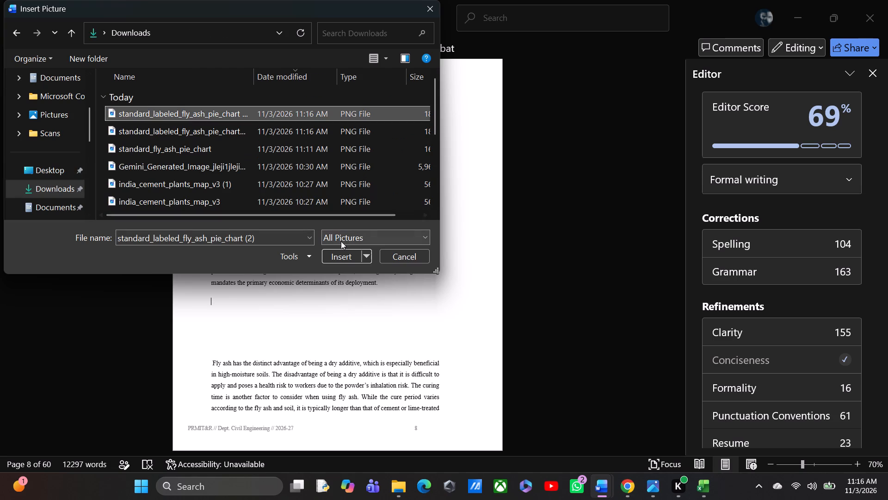
left_click(341, 250)
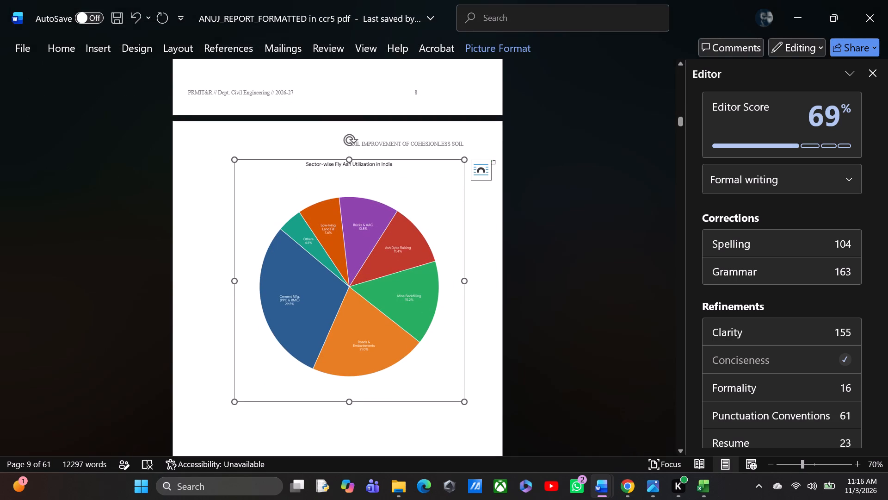
Shrink the inserted pie chart, reducing its height more than its width so it becomes slightly flattened.
left_click(351, 402)
left_click_drag(351, 402, 356, 329)
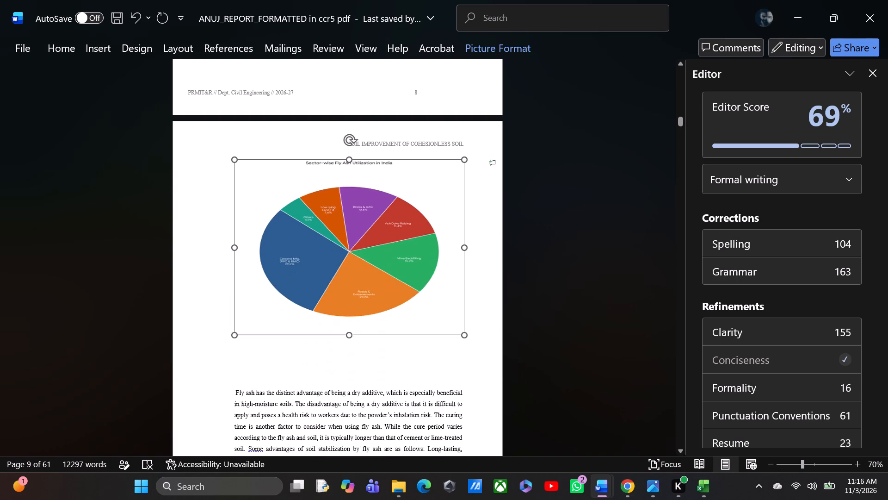
left_click_drag(356, 329, 351, 368)
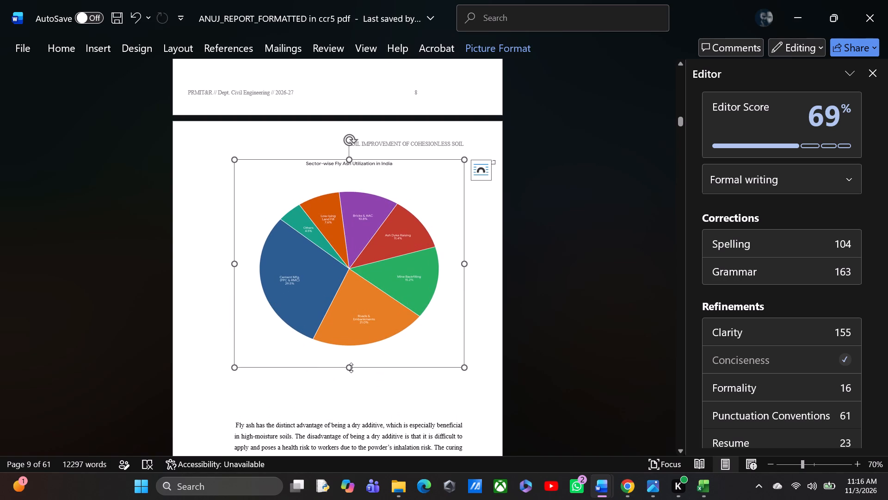
left_click(353, 294)
left_click_drag(353, 294, 349, 313)
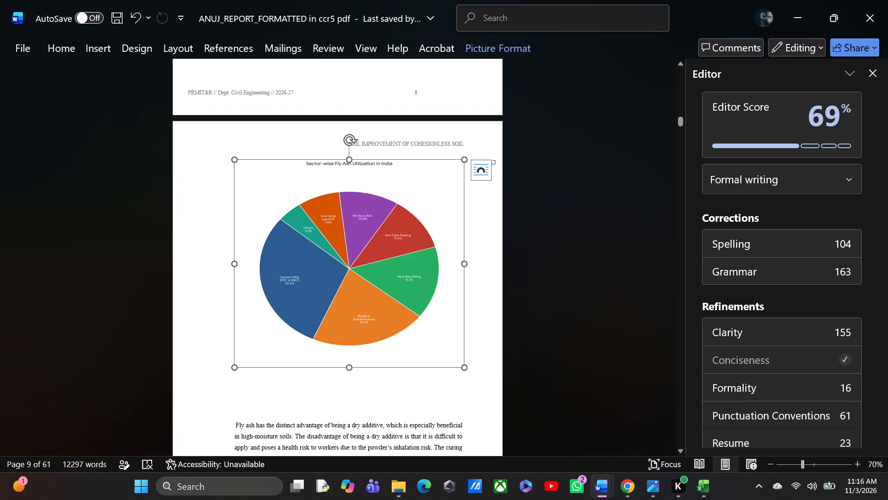
left_click(462, 366)
left_click_drag(462, 366, 459, 362)
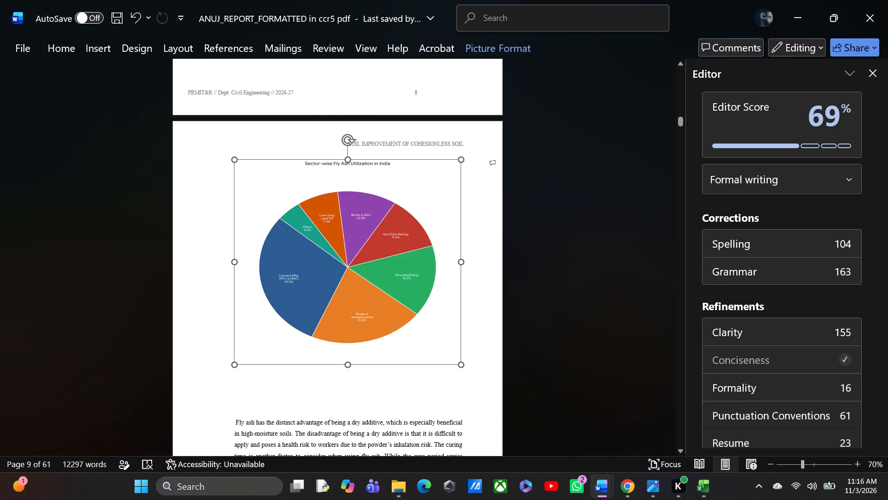
left_click_drag(459, 362, 445, 334)
double_click(361, 262)
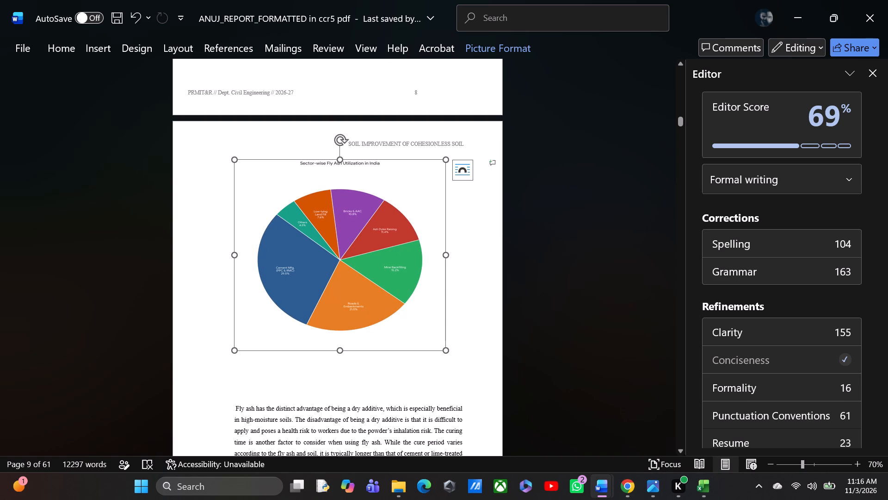
Examine the page layout from Fig 1.3 on page 7 through the new pie chart and text on page 9.
scroll(361, 262, "up", 3)
scroll(361, 262, "down", 1)
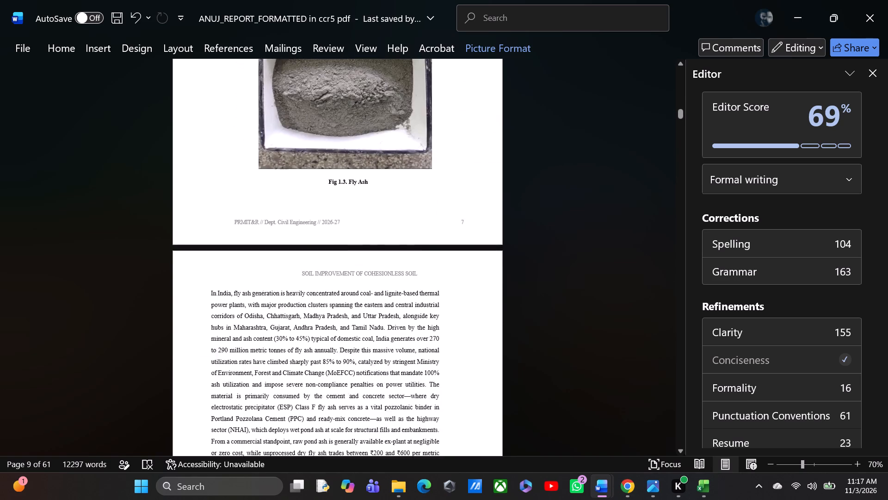
scroll(361, 262, "down", 2)
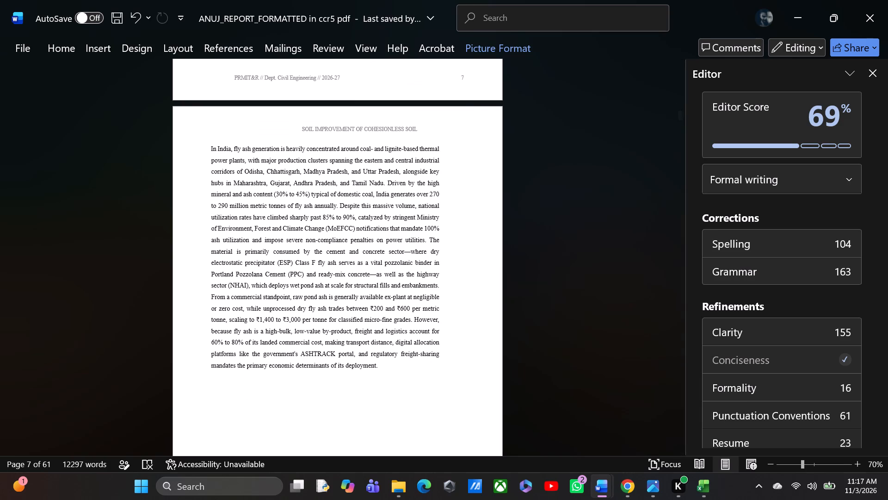
scroll(361, 262, "up", 2)
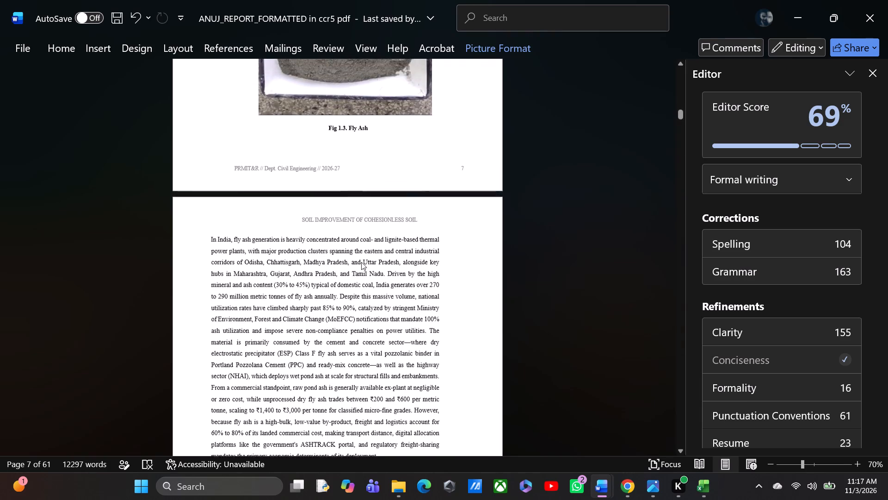
scroll(361, 262, "up", 1)
scroll(361, 262, "down", 3)
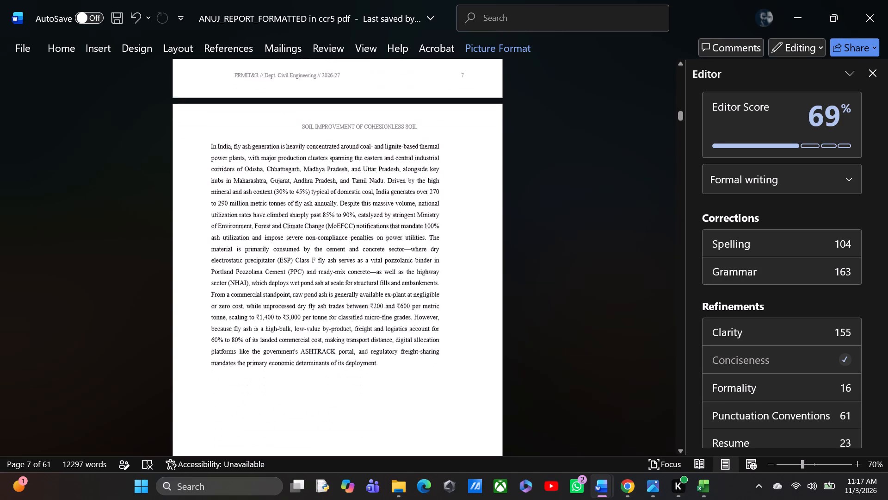
scroll(361, 262, "down", 5)
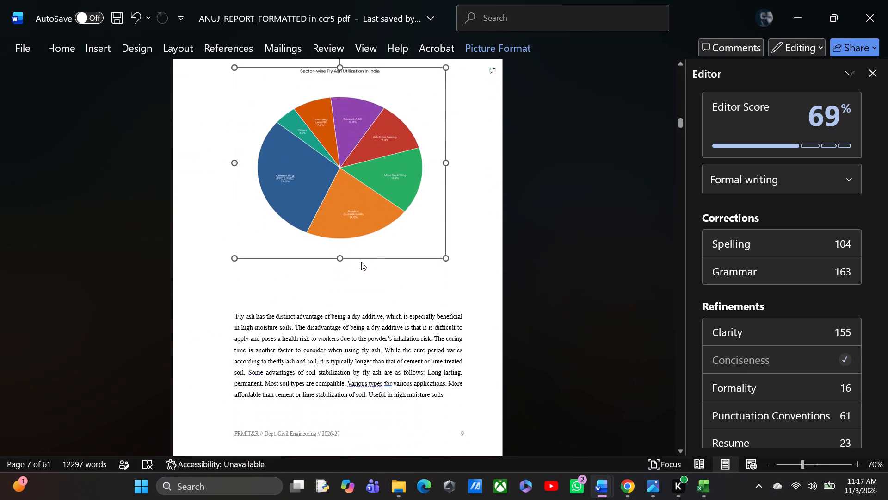
scroll(361, 262, "down", 1)
scroll(361, 262, "up", 1)
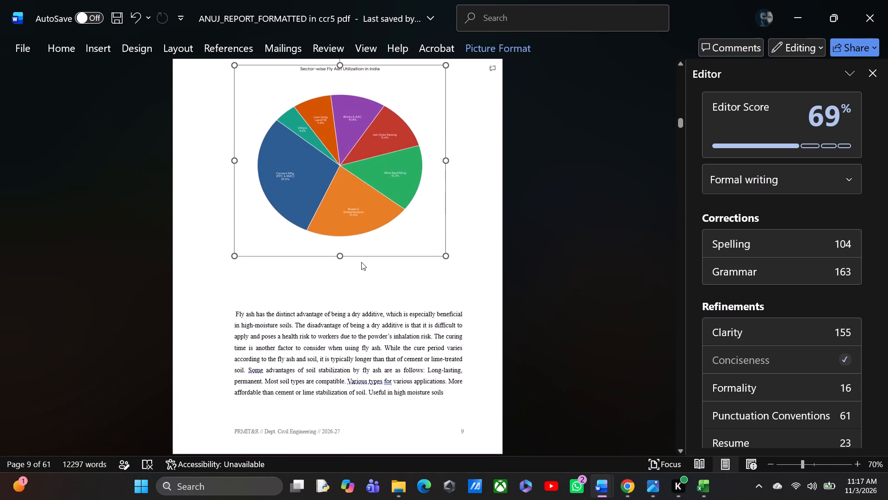
scroll(361, 262, "up", 3)
Copy the "Fly ash has the distinct advantage" paragraph from below the chart into a new paragraph after "determinants of its deployment." on page 8.
left_click(233, 327)
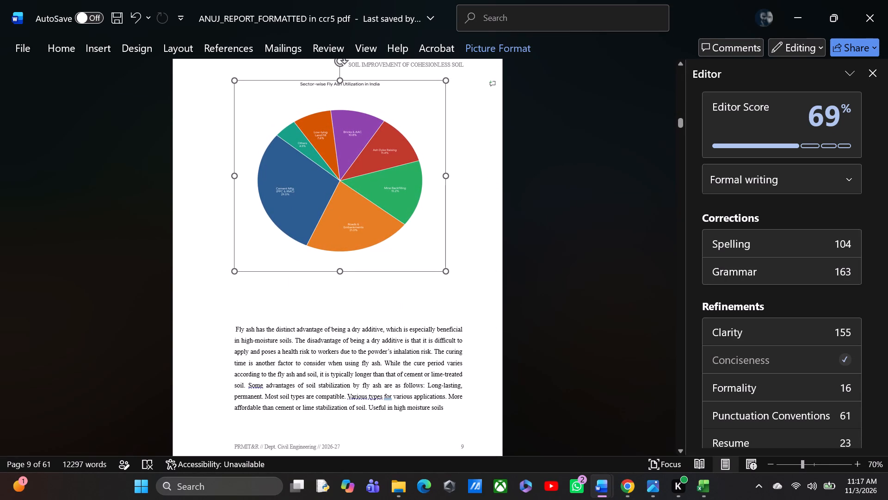
left_click_drag(233, 327, 439, 411)
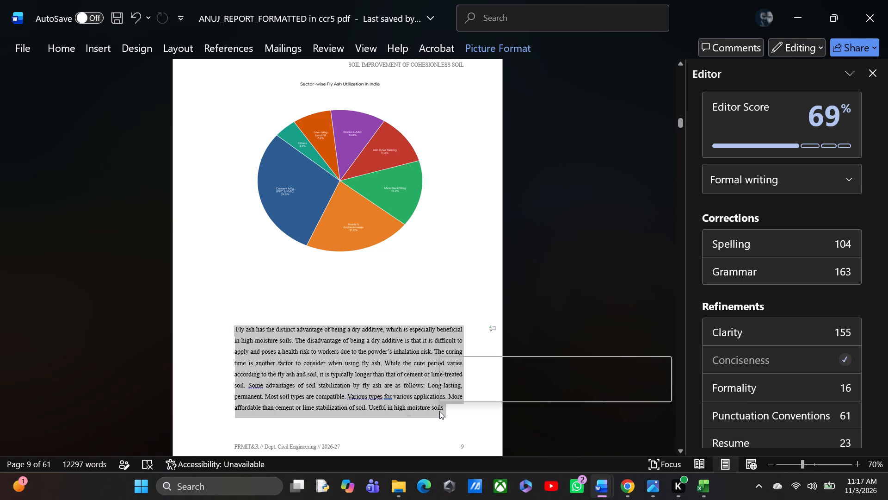
key("ctrl+c")
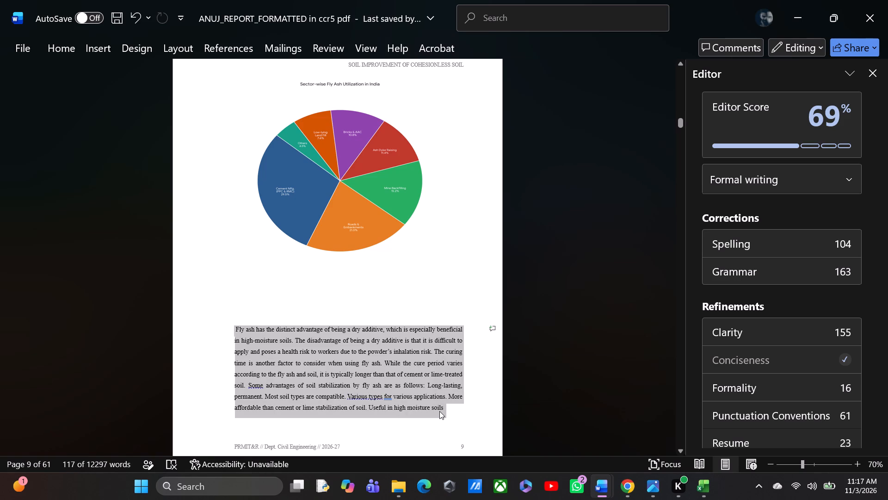
scroll(439, 411, "up", 4)
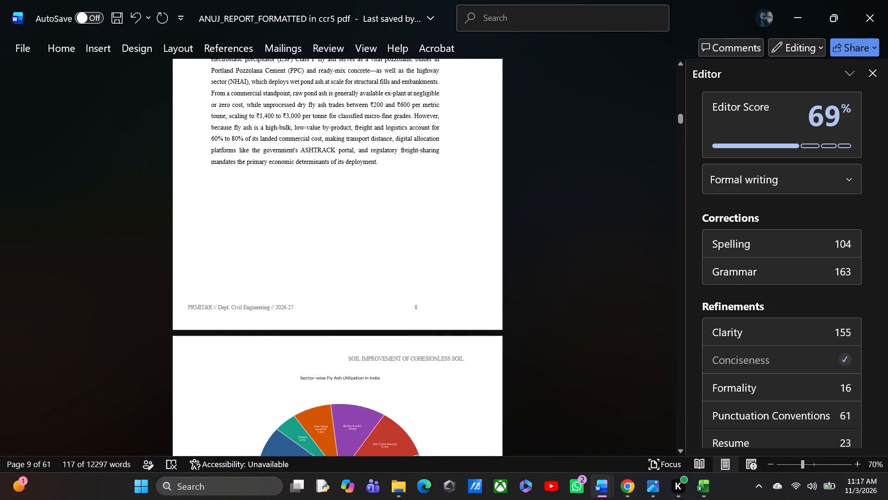
left_click(246, 192)
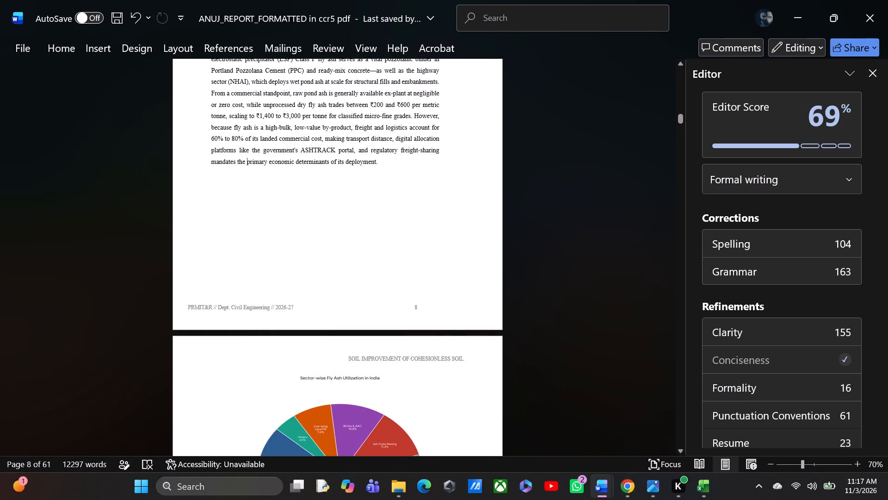
key("Right")
key("Right")
key("Right")
key("Right")
key("Right")
key("Right")
key("Right")
key("Right")
key("Right")
key("Right")
key("Right")
key("Right")
key("Right")
key("Right")
key("Right")
key("Right")
key("Right")
key("Right")
key("Right")
key("Right")
key("Right")
key("Right")
key("Right")
key("Right")
key("Right")
key("Right")
key("Right")
key("Right")
key("Right")
key("Right")
key("Right")
key("Right")
key("Right")
key("Right")
key("Return")
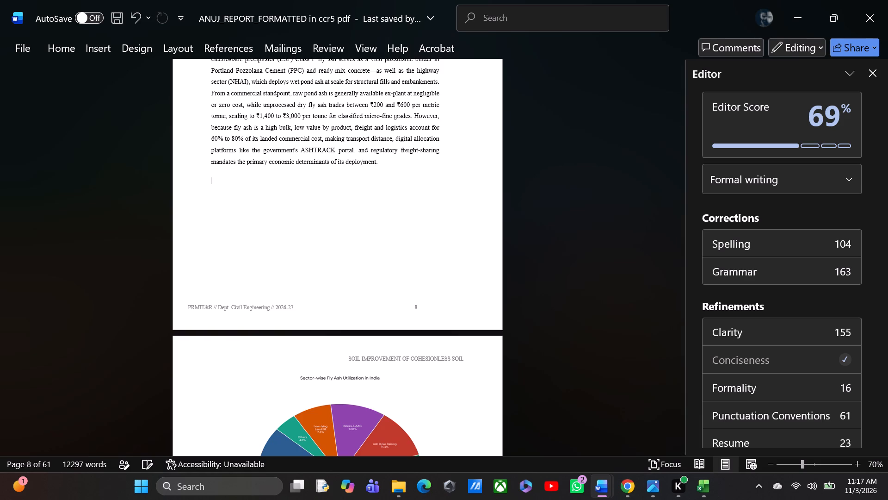
key("ctrl+v")
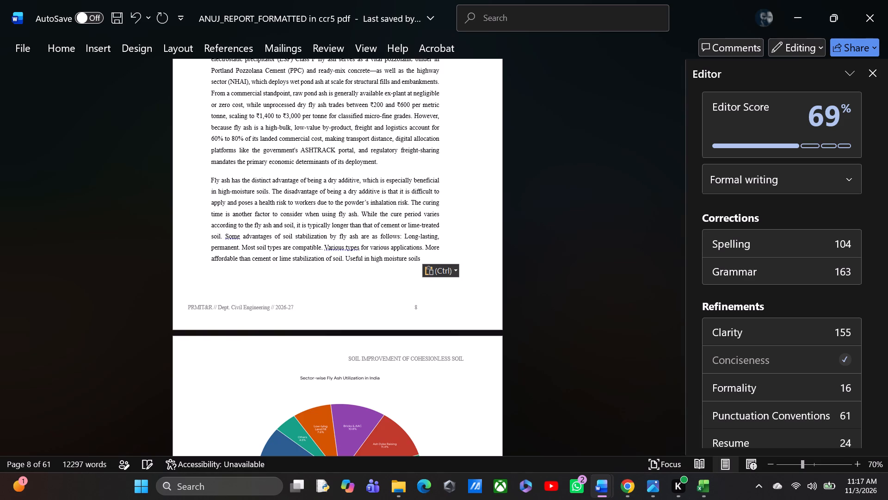
Delete the original "Fly ash has the distinct advantage" paragraph below the pie chart on page 9.
scroll(246, 192, "down", 5)
scroll(324, 139, "down", 8)
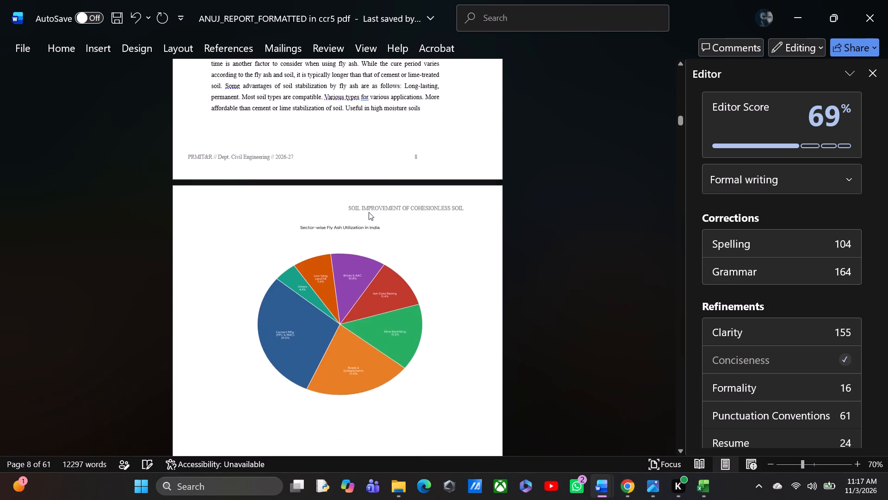
scroll(369, 228, "down", 2)
left_click(232, 232)
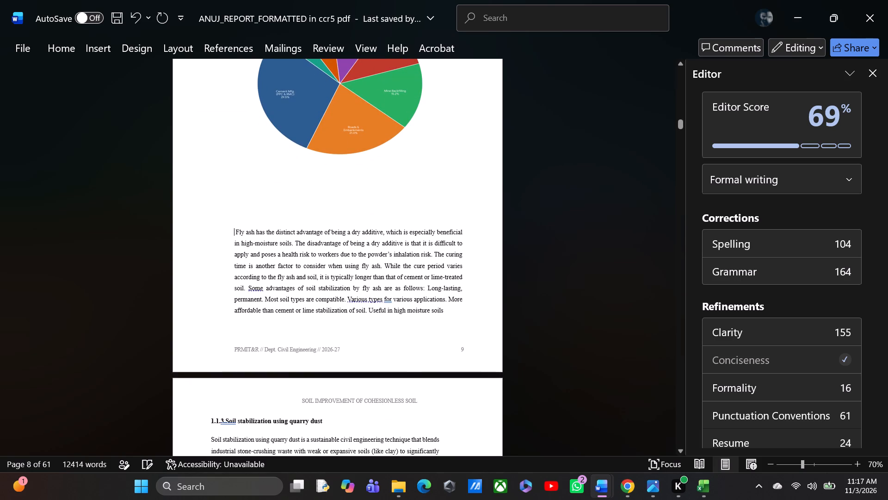
left_click_drag(232, 232, 486, 319)
key("BackSpace")
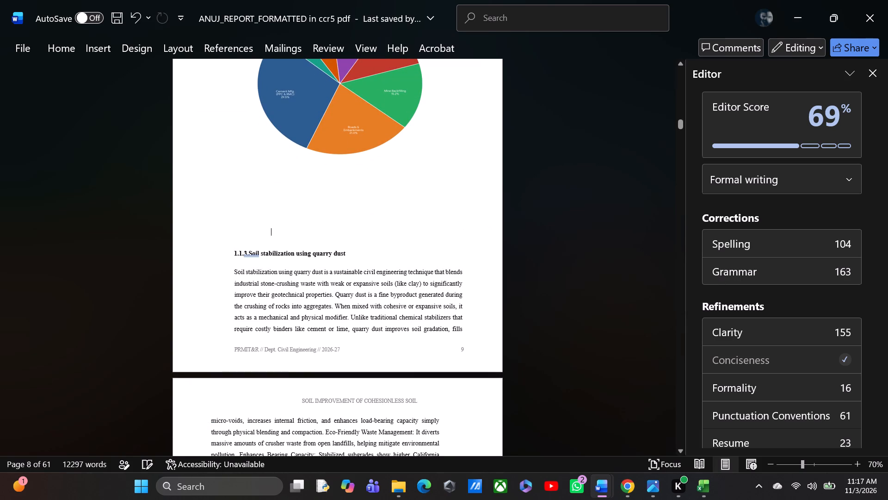
scroll(486, 319, "up", 1)
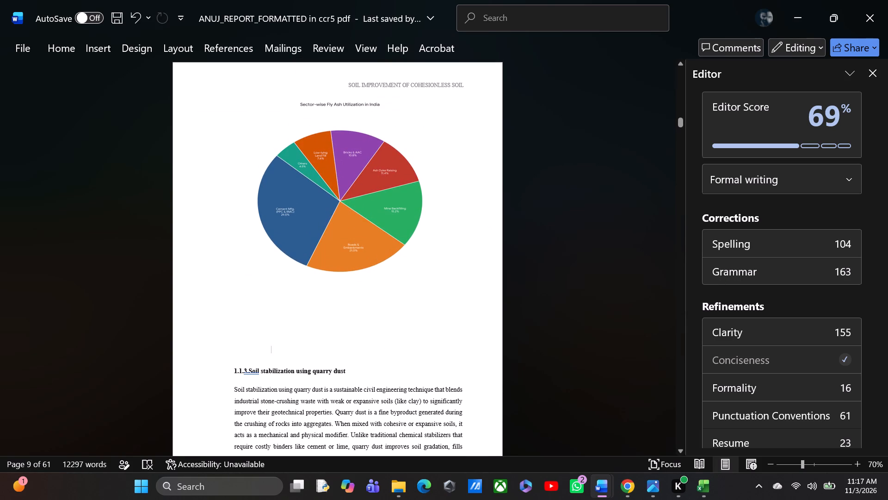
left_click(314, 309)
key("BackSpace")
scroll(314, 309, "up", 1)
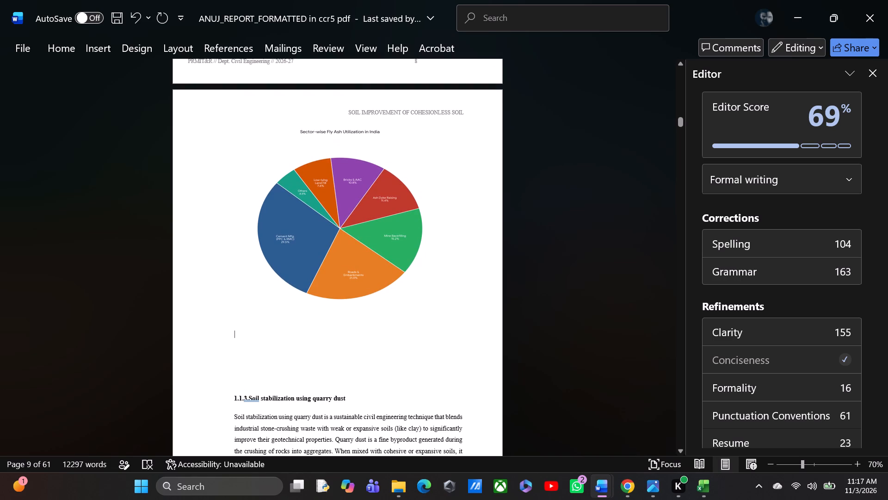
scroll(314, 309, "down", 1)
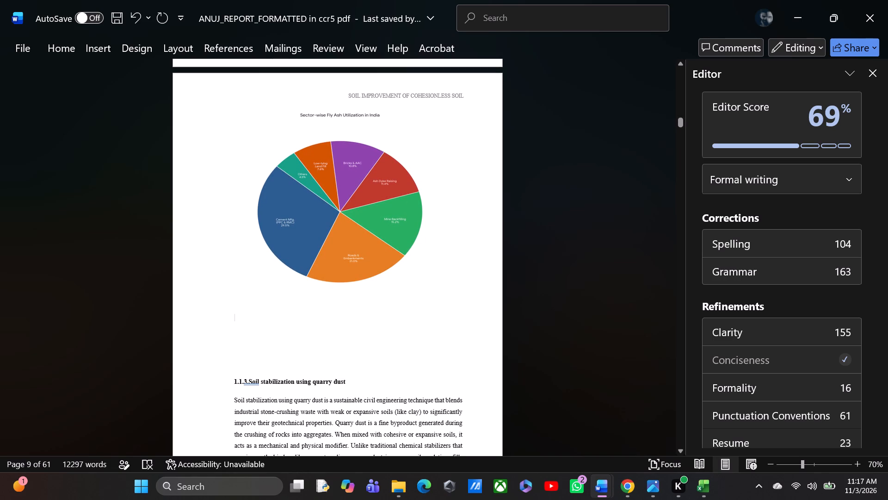
Resize the pie chart on page 9 to about 4.8 inches high and 5.6 inches wide.
left_click(343, 147)
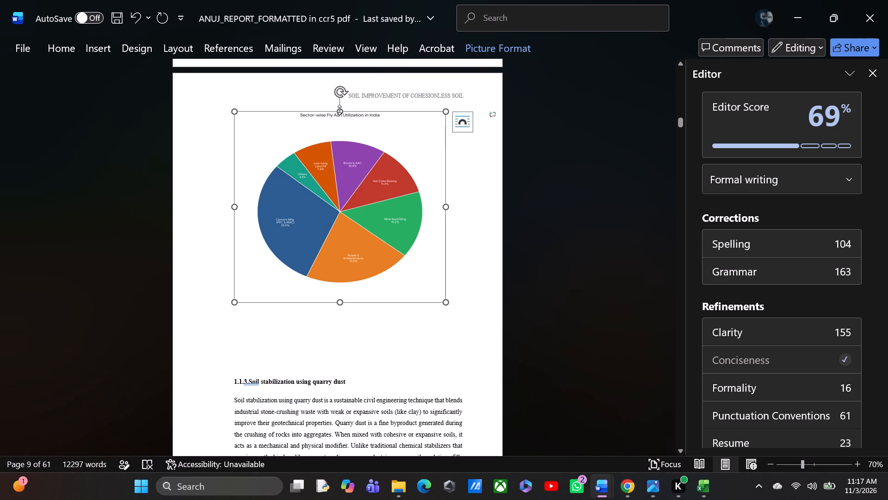
left_click(339, 110)
left_click_drag(339, 110, 340, 88)
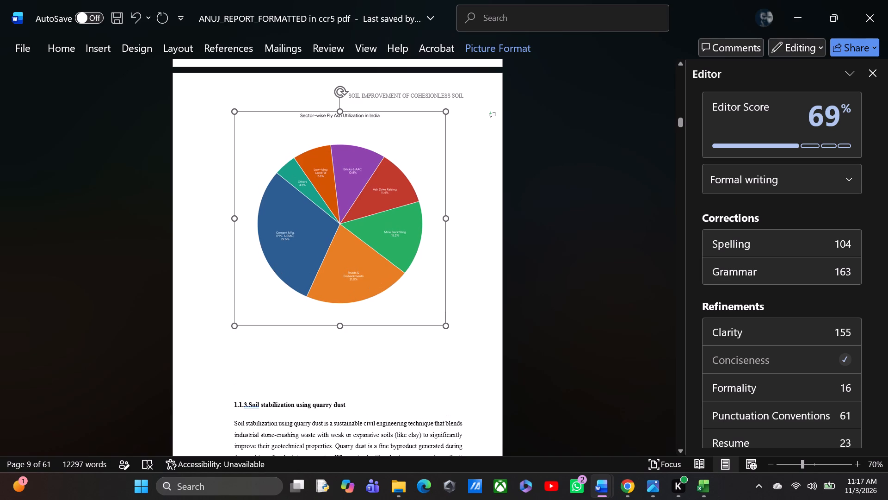
left_click_drag(340, 88, 342, 102)
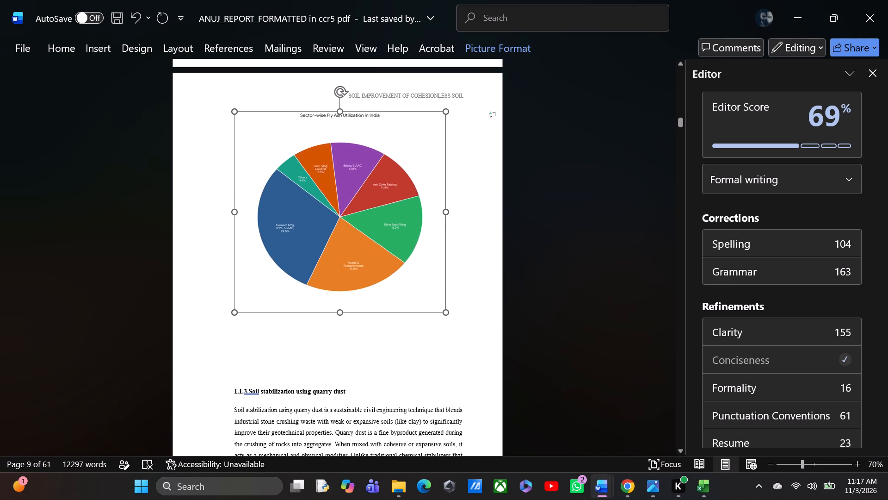
left_click_drag(342, 102, 342, 118)
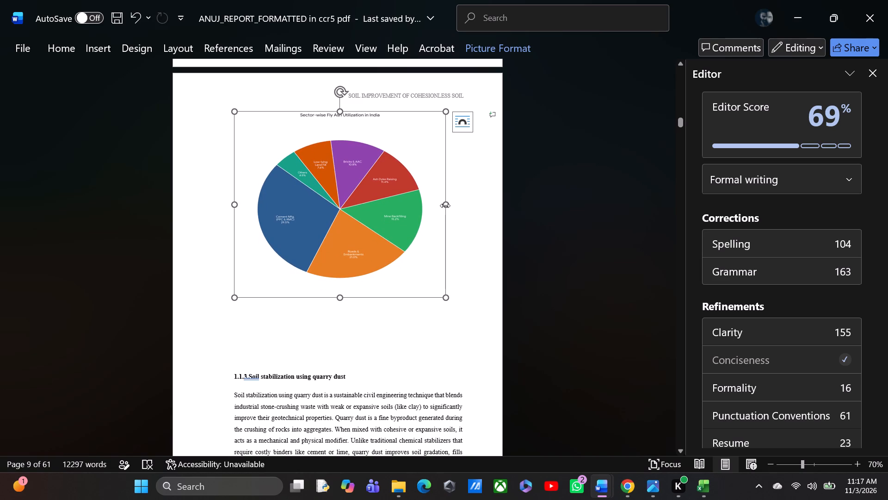
left_click(444, 204)
left_click_drag(444, 204, 454, 204)
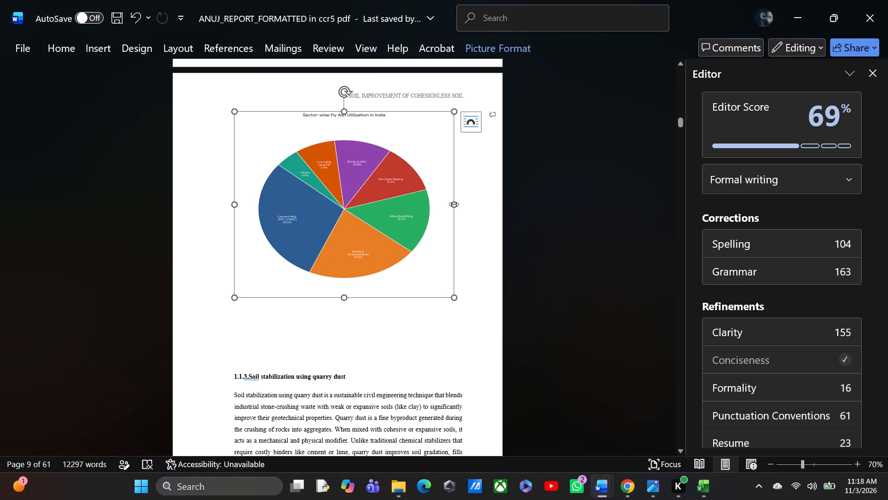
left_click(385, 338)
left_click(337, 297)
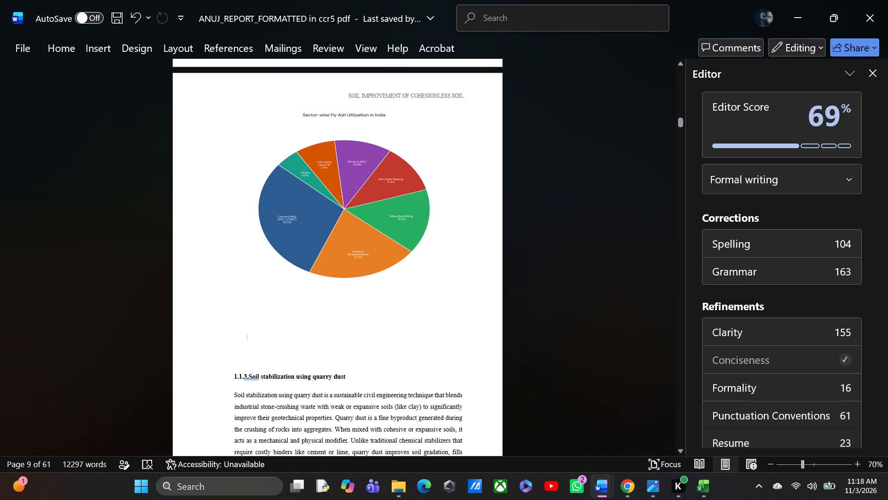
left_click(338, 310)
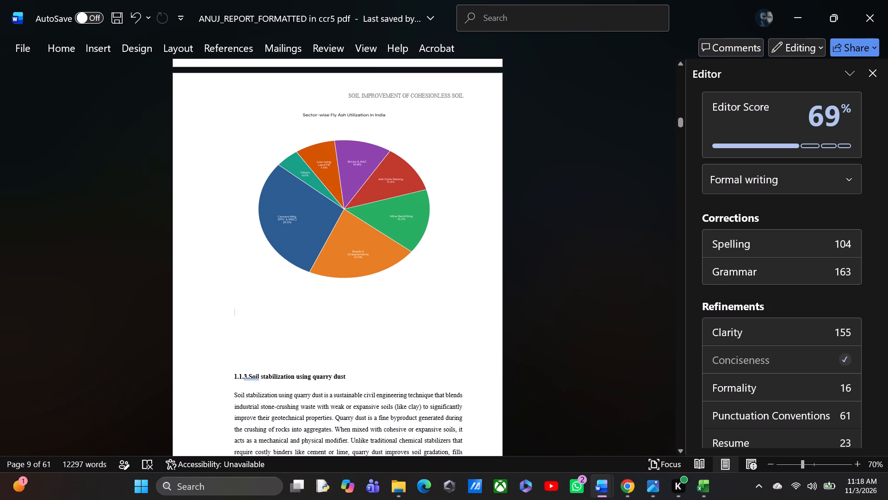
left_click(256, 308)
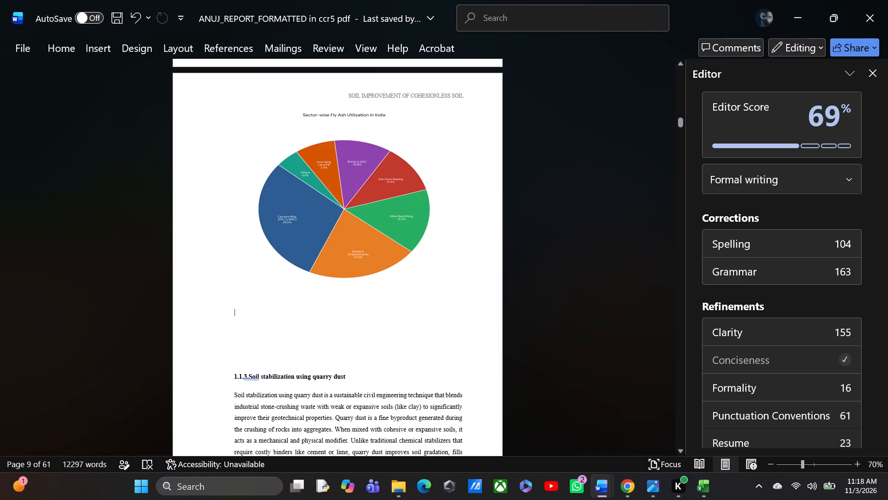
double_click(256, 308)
Set the pie chart's text wrapping to Square.
left_click(375, 165)
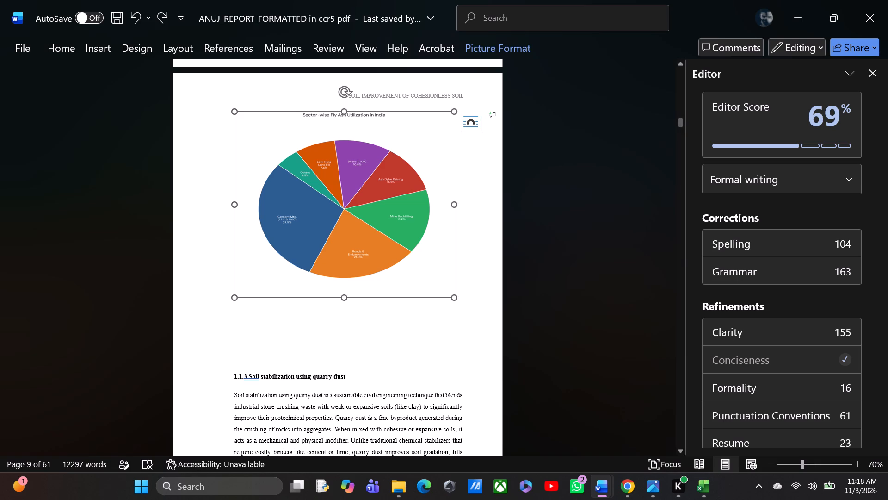
left_click(467, 126)
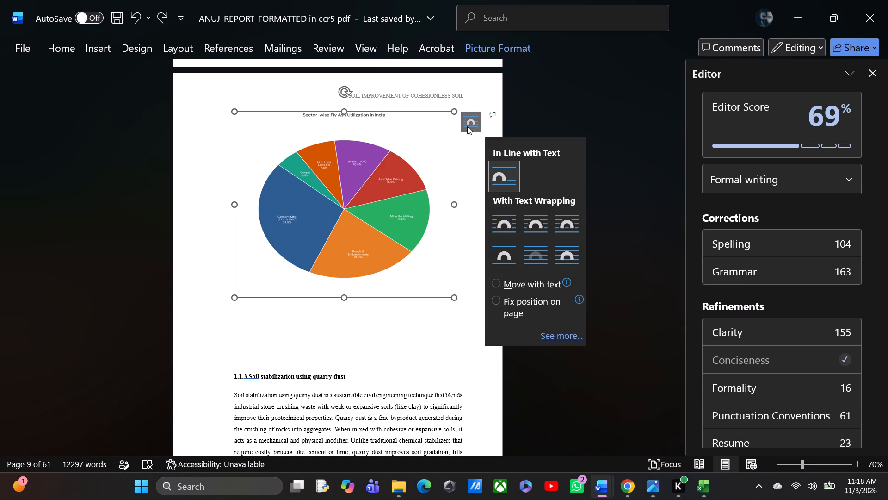
scroll(576, 256, "down", 2)
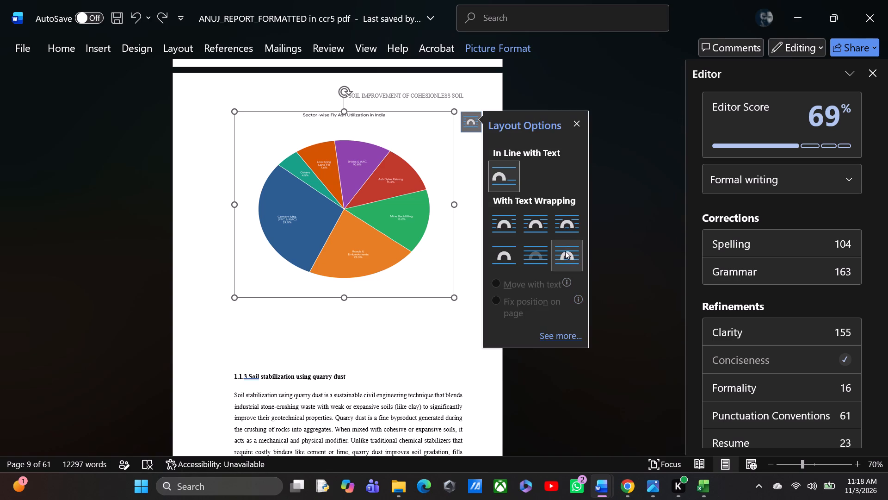
left_click(565, 251)
left_click(508, 222)
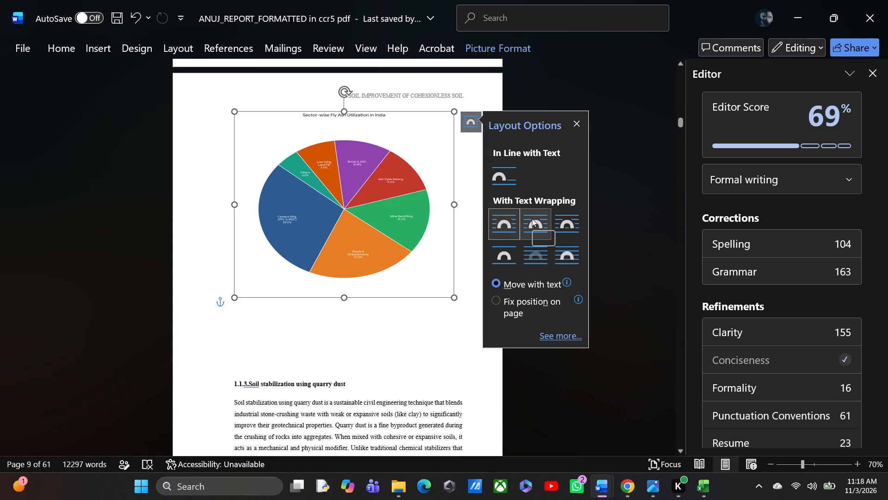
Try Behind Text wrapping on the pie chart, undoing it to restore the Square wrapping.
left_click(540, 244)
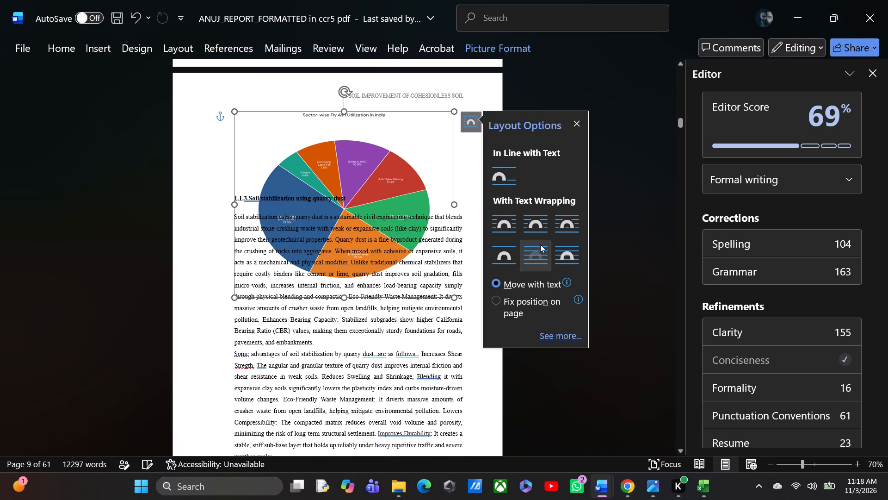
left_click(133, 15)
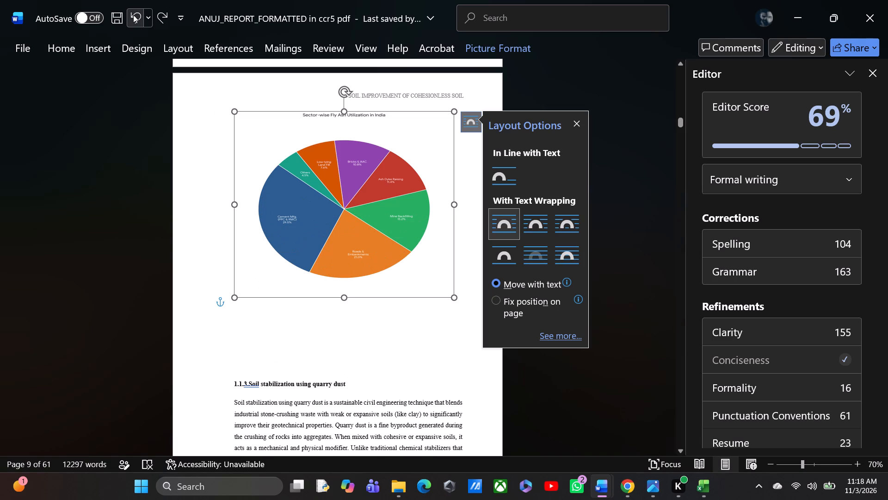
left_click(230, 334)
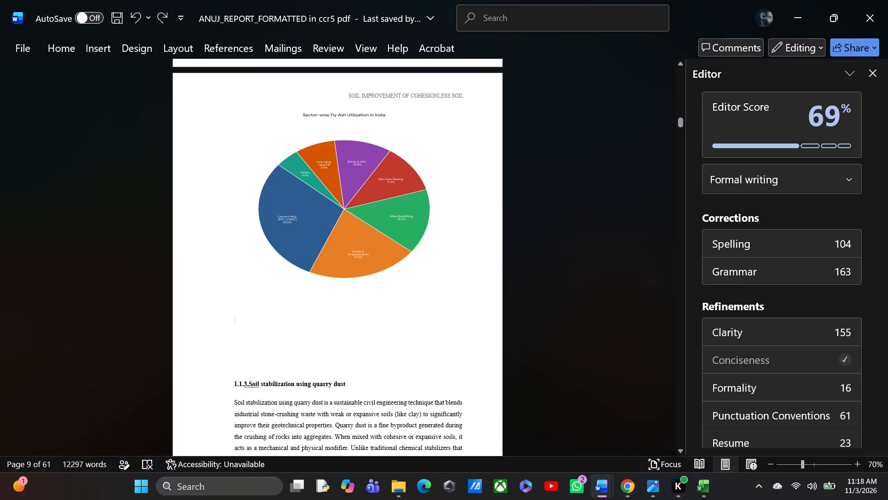
Check the pie chart's height, width and scale settings without changing them.
left_click(351, 251)
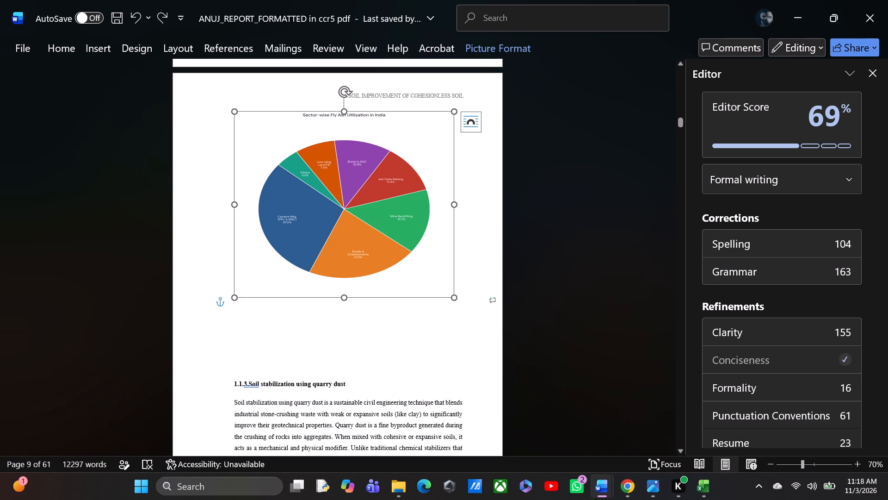
double_click(409, 248)
triple_click(409, 248)
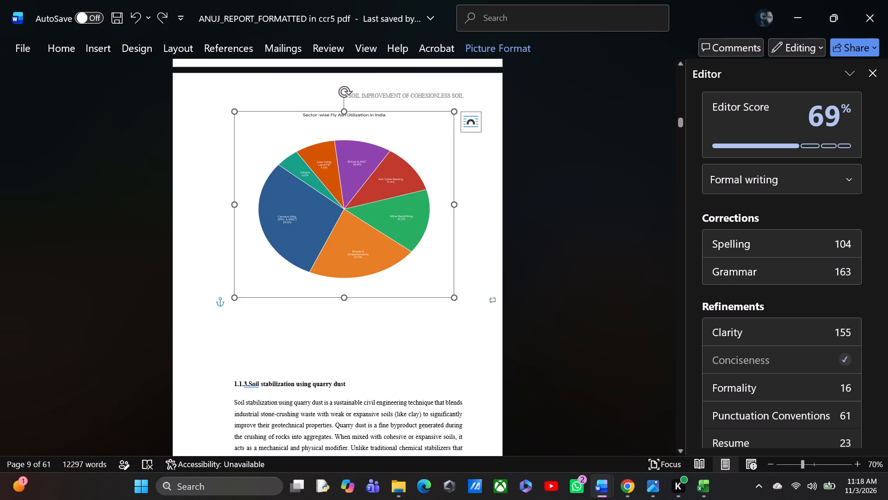
right_click(409, 248)
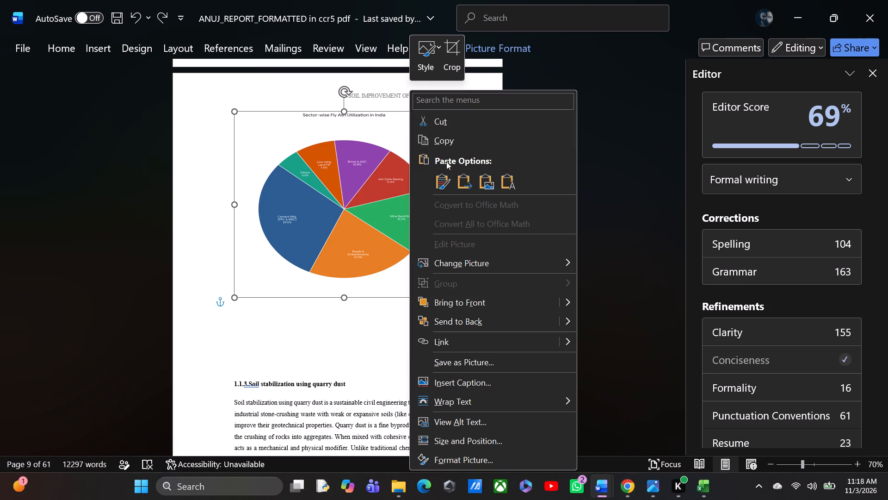
scroll(430, 273, "down", 1)
left_click(466, 433)
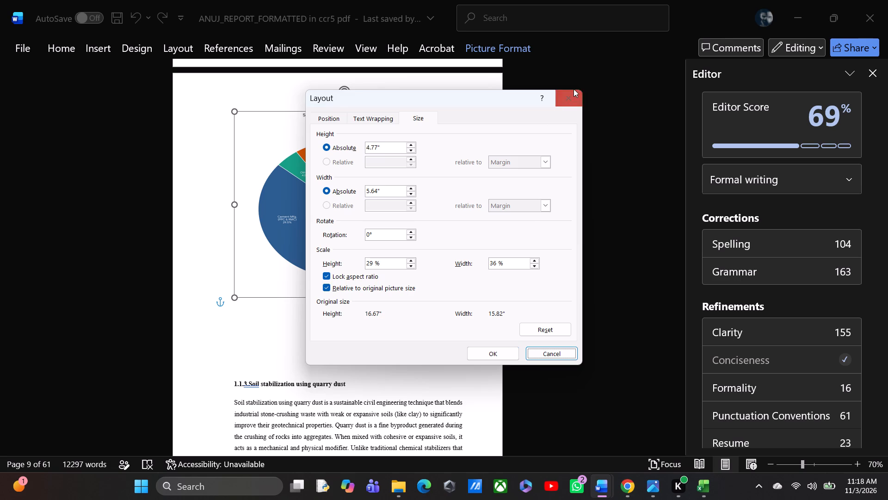
left_click(570, 100)
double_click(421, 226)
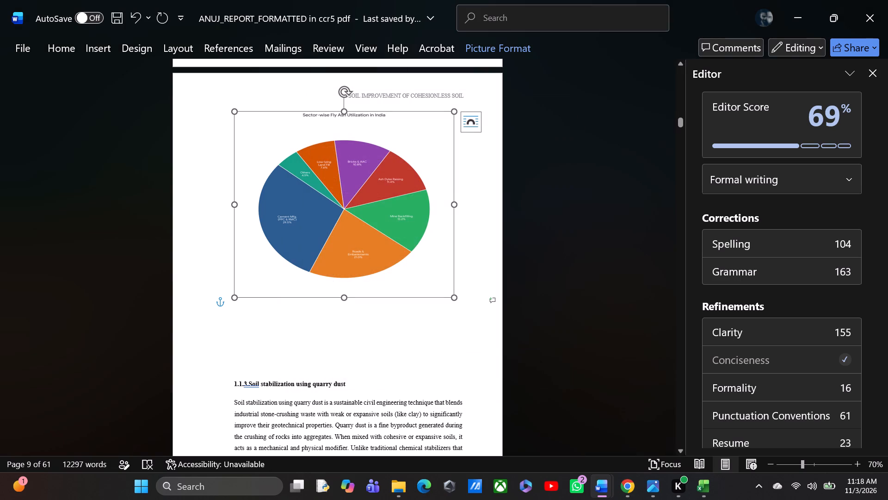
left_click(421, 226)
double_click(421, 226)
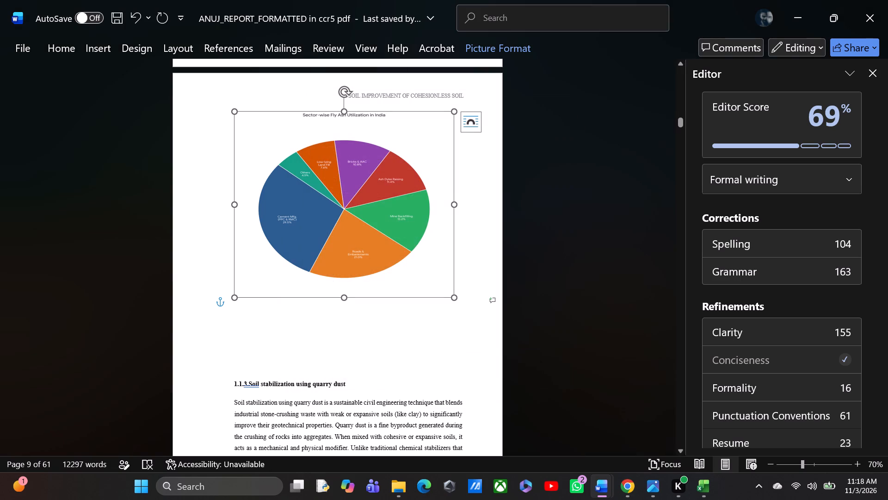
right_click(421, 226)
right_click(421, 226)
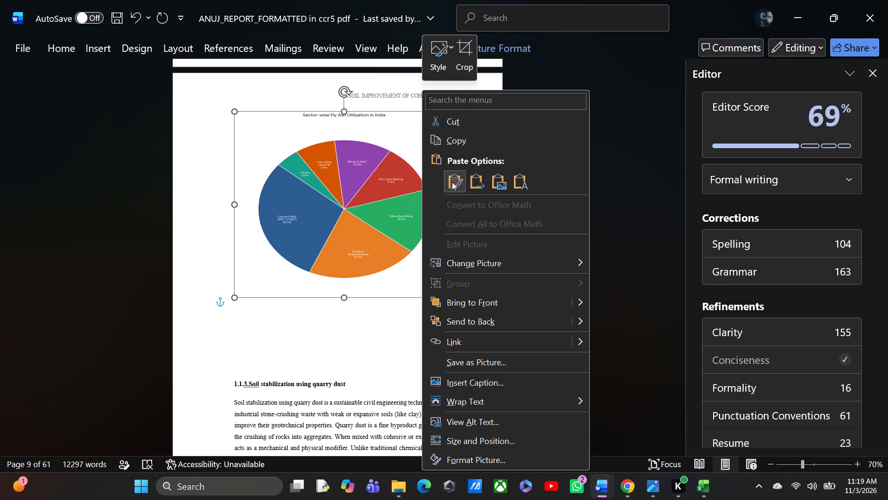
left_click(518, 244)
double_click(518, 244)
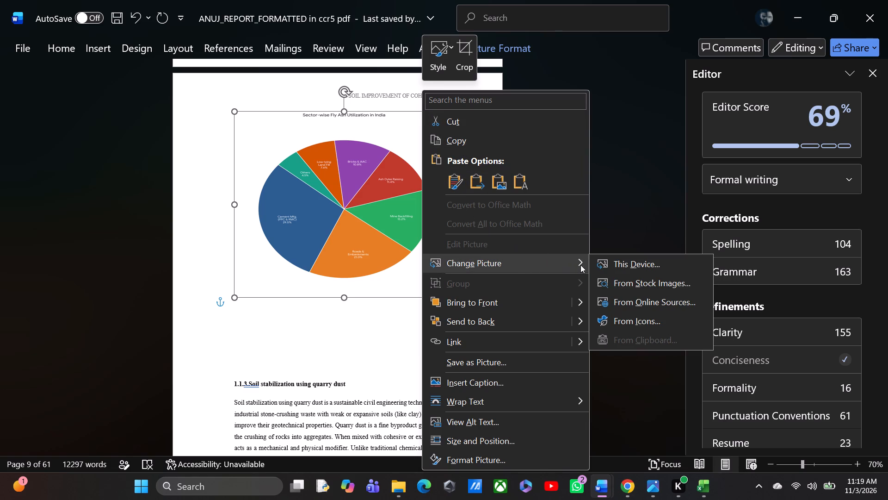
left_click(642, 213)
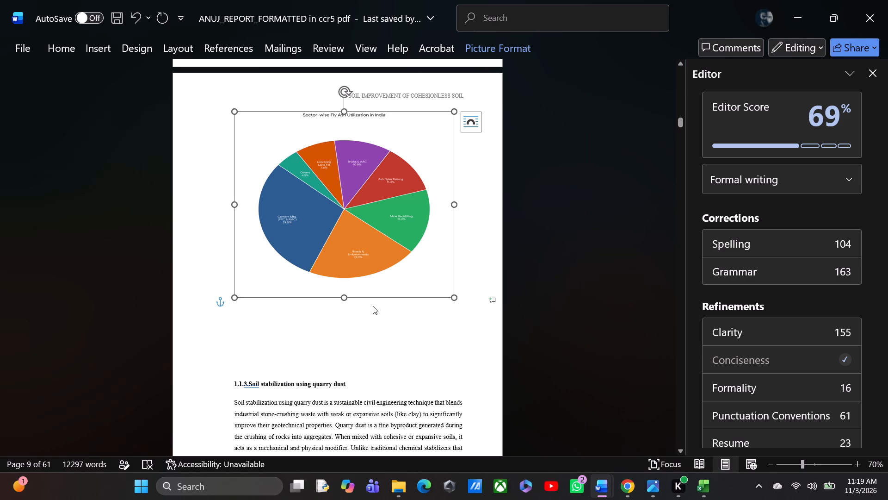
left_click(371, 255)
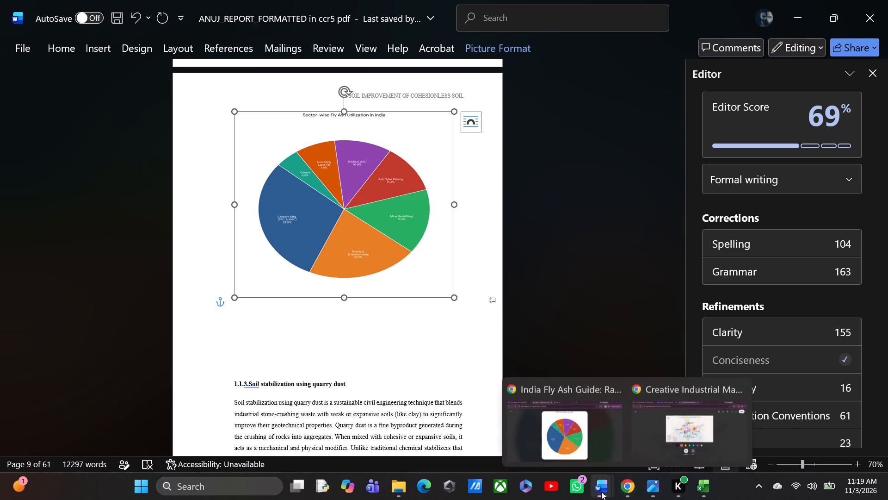
Switch to File Explorer and open the standard_fly_ash_pie_chart image from the Downloads folder for viewing.
left_click(407, 490)
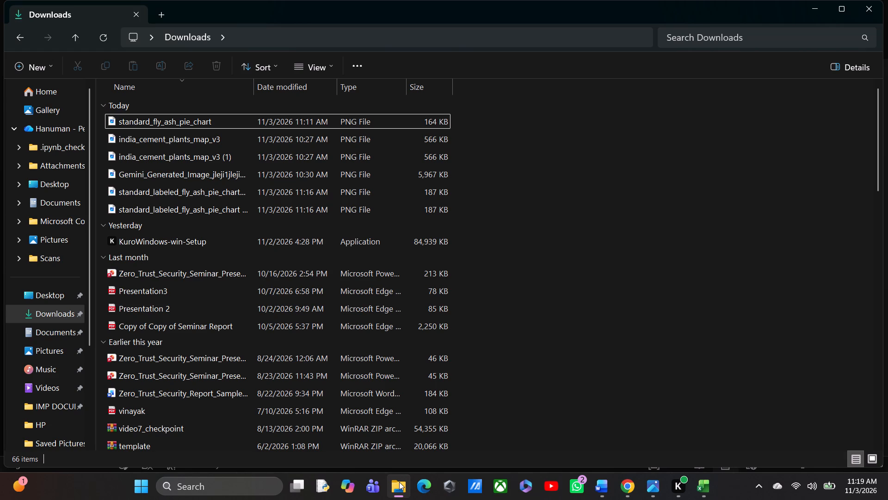
left_click(399, 482)
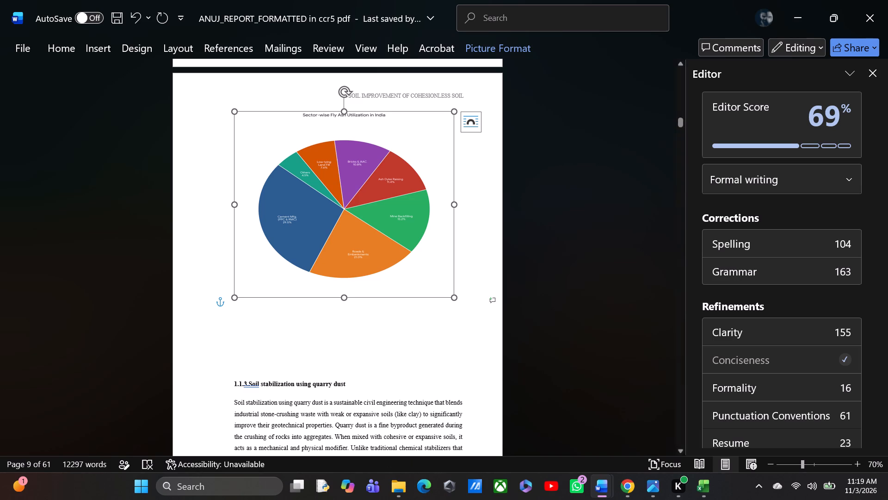
left_click(391, 488)
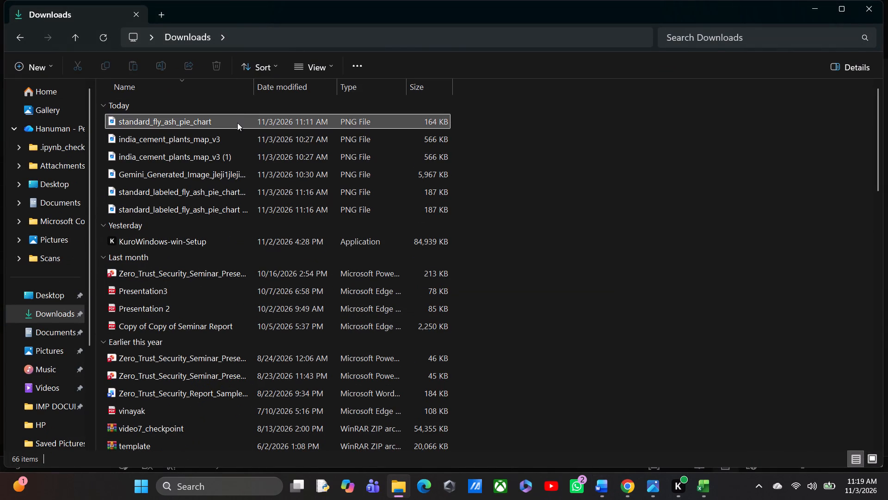
double_click(237, 123)
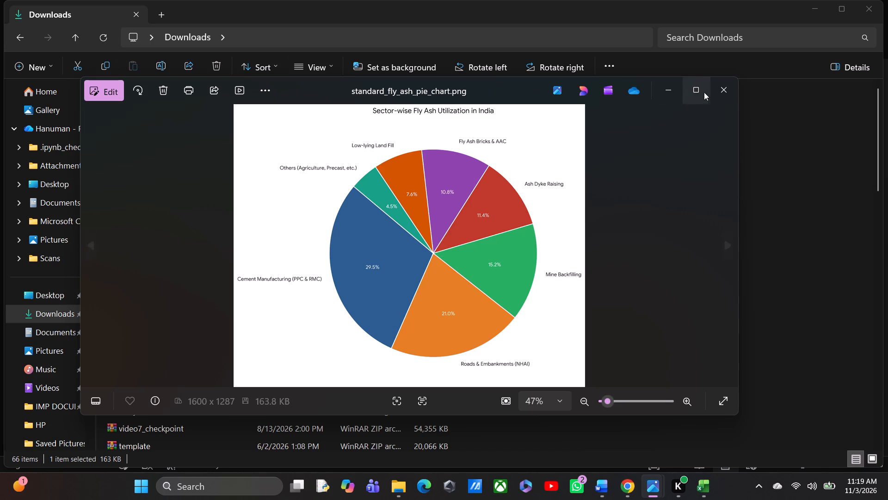
Close the viewed chart image and open standard_labeled_fly_ash_pie_chartn 1 from the Downloads folder.
left_click(721, 90)
scroll(365, 209, "up", 2)
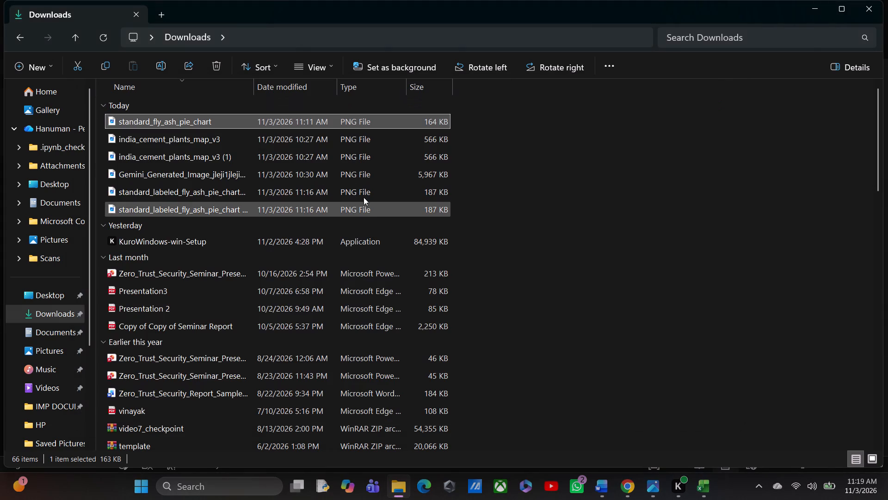
scroll(340, 130, "up", 1)
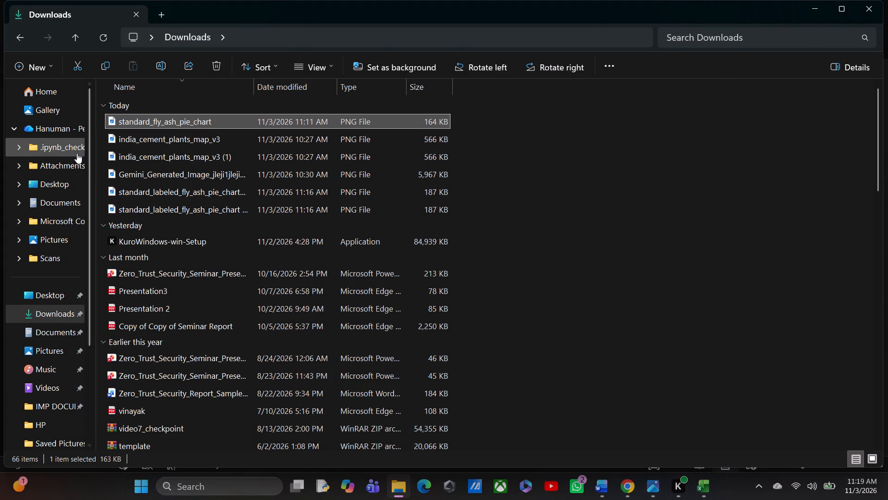
left_click(60, 306)
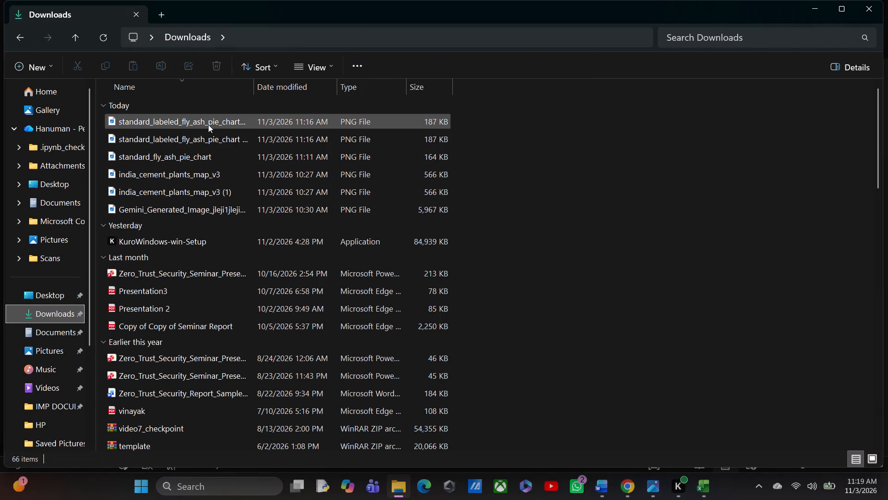
double_click(208, 125)
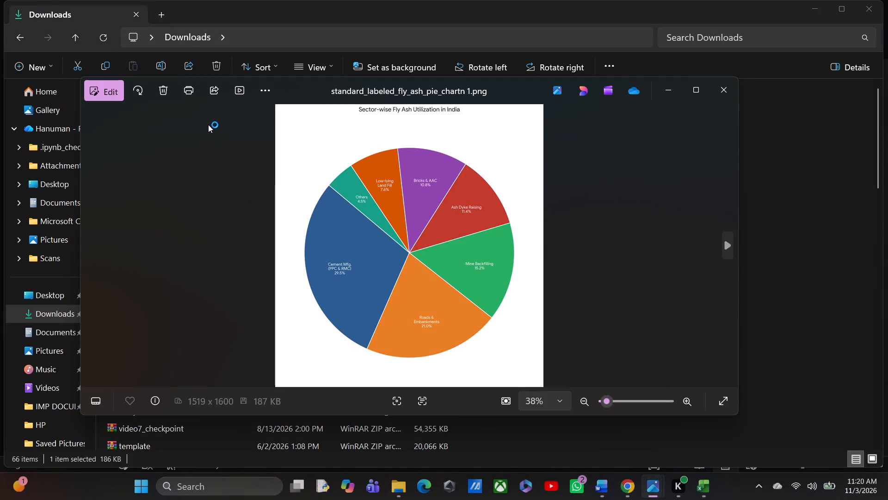
Crop the labeled pie chart image to about 1242 x 1272 pixels, cutting off its title and surplus white margins.
left_click(256, 89)
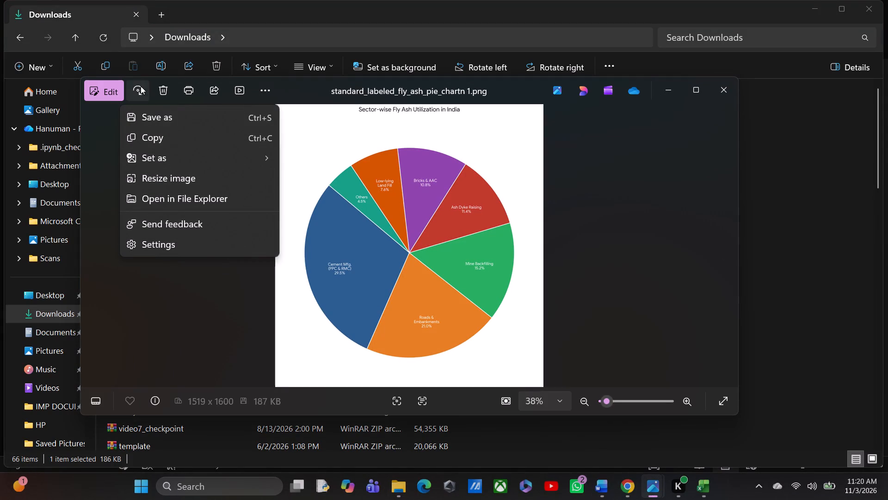
left_click(111, 94)
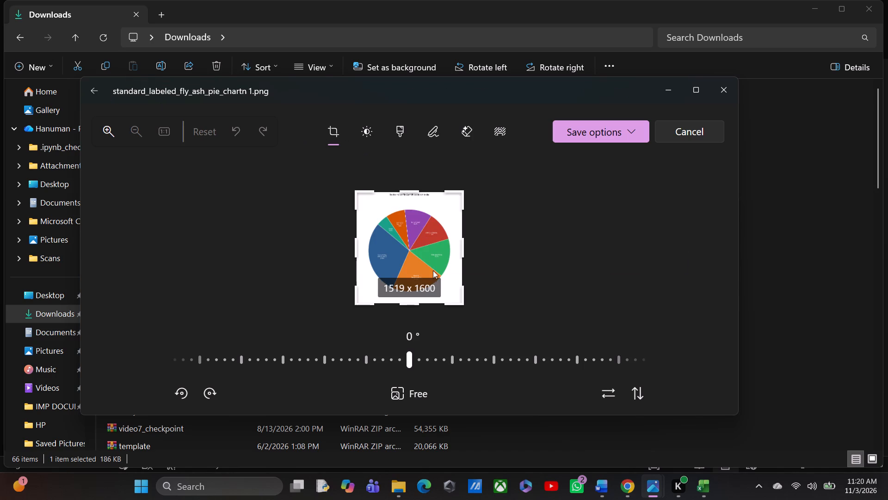
left_click(463, 306)
left_click_drag(463, 306, 458, 291)
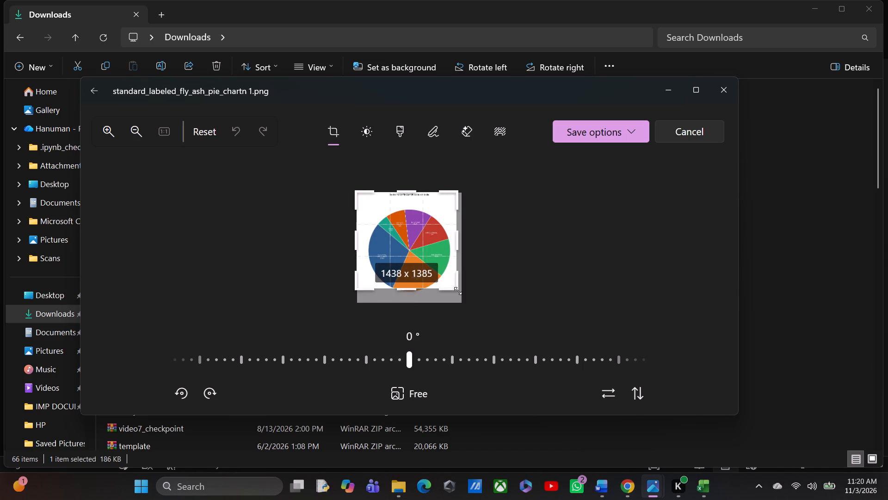
left_click_drag(458, 291, 461, 297)
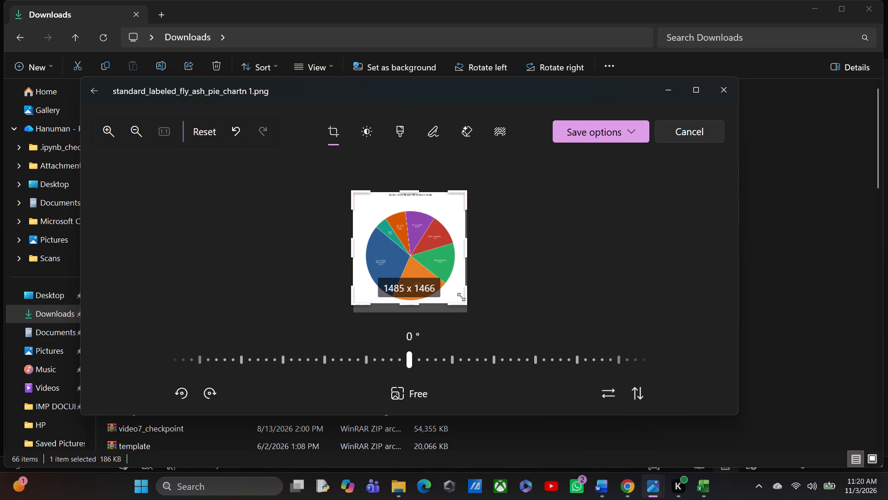
left_click(406, 193)
left_click_drag(406, 193, 407, 200)
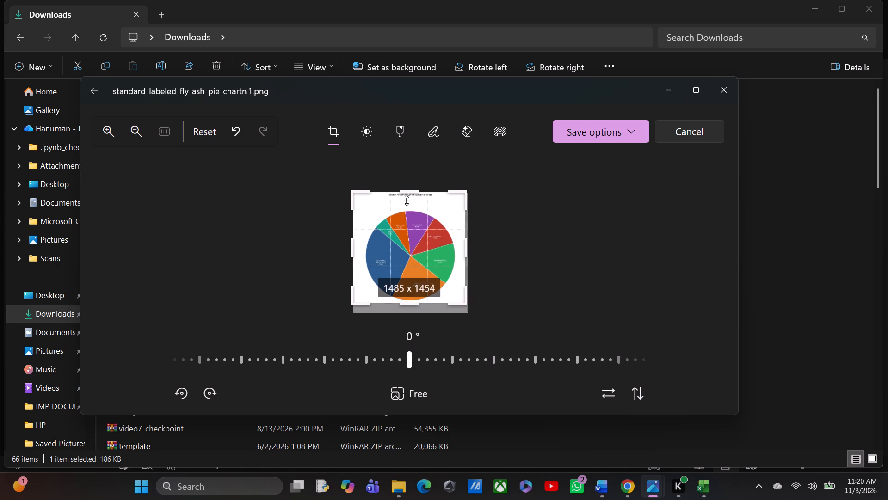
left_click_drag(407, 200, 407, 207)
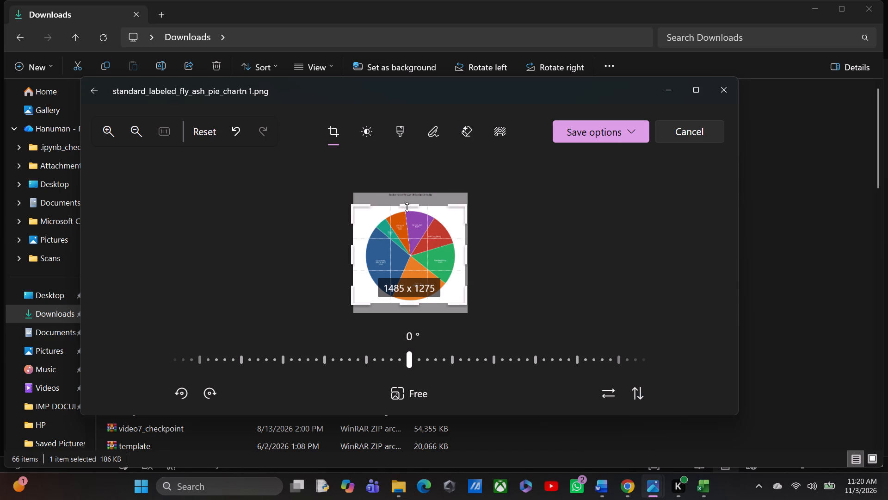
left_click_drag(407, 207, 407, 208)
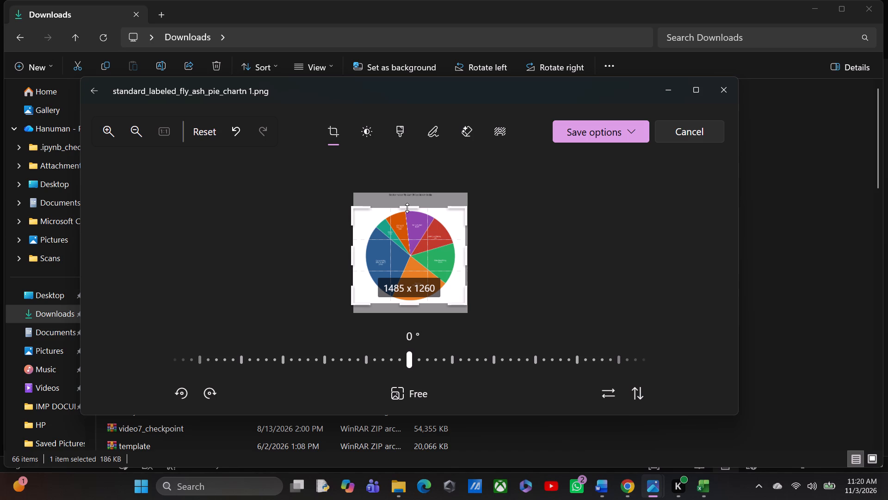
left_click_drag(407, 208, 407, 208)
Tighten the crop around the labeled pie chart to about 1223 x 1272 pixels, trimming the title and surplus side margins.
left_click_drag(407, 208, 407, 207)
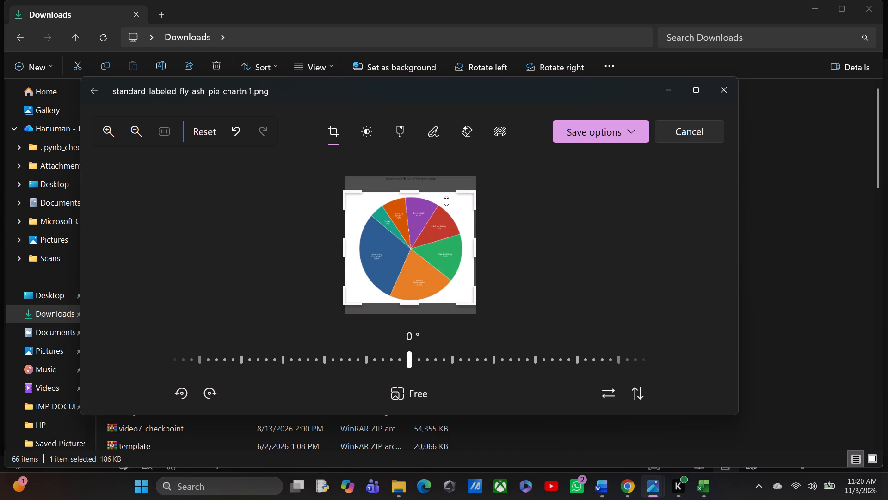
left_click(477, 191)
left_click_drag(477, 191, 471, 191)
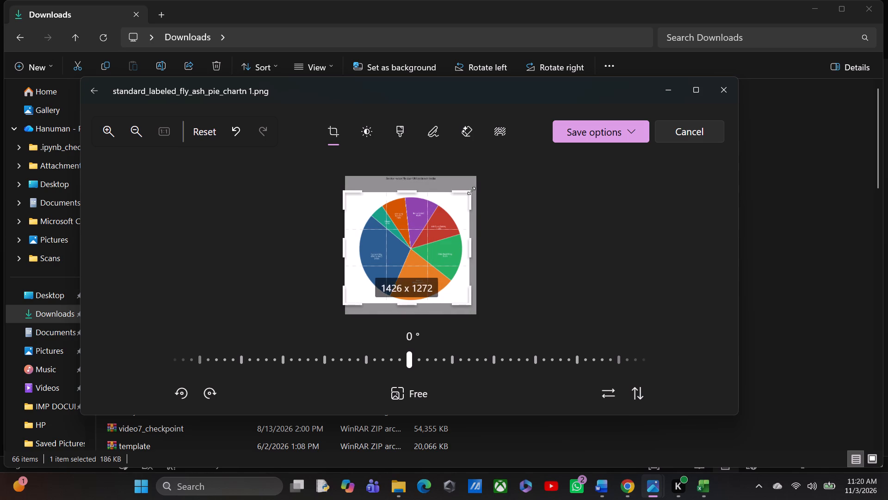
left_click_drag(471, 191, 468, 191)
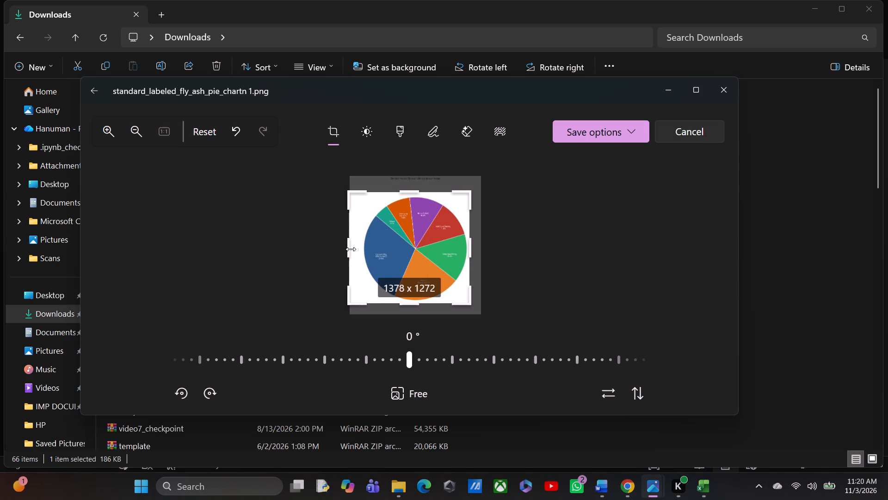
double_click(351, 249)
left_click_drag(351, 249, 363, 249)
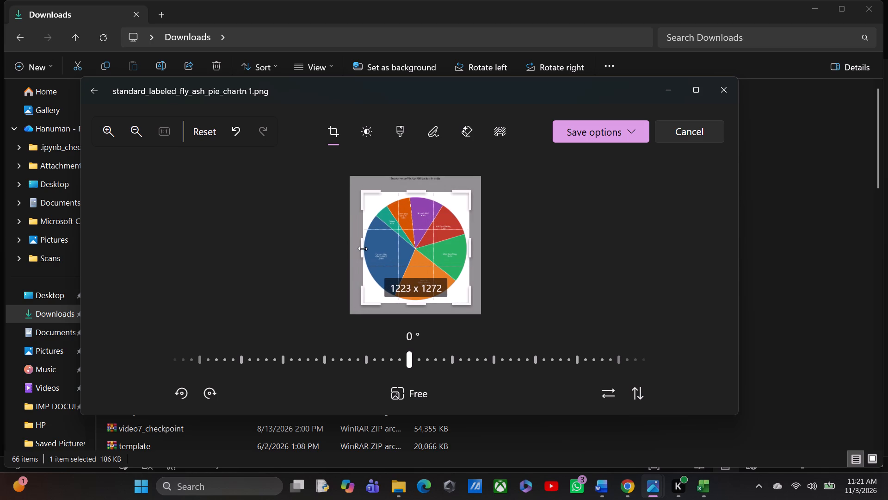
left_click_drag(363, 249, 362, 249)
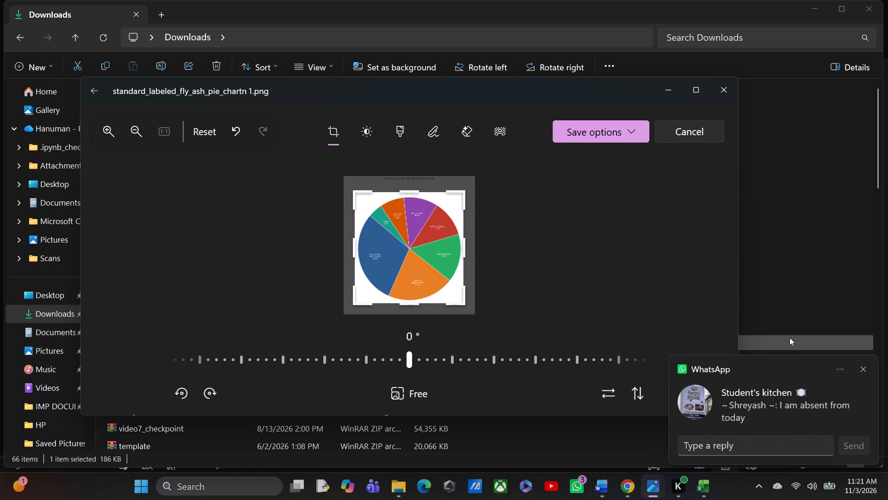
Dismiss the chat notification and start saving the cropped pie chart as a separate PNG copy.
left_click(863, 367)
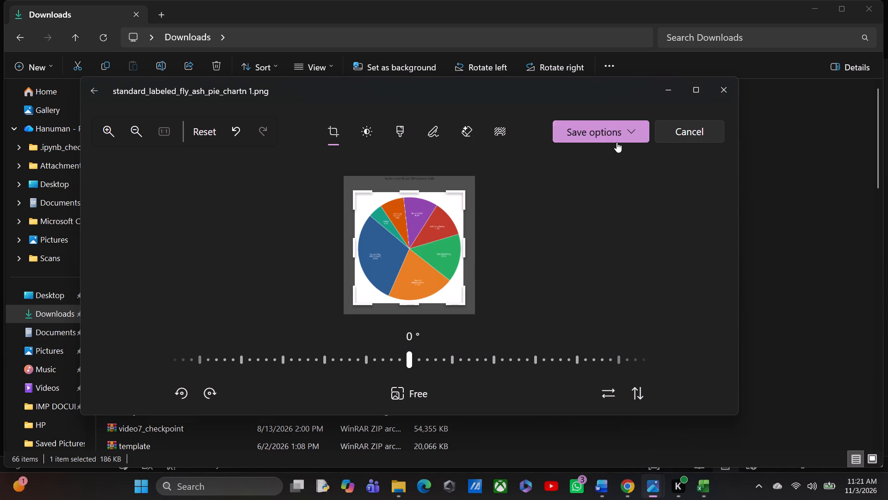
left_click(603, 131)
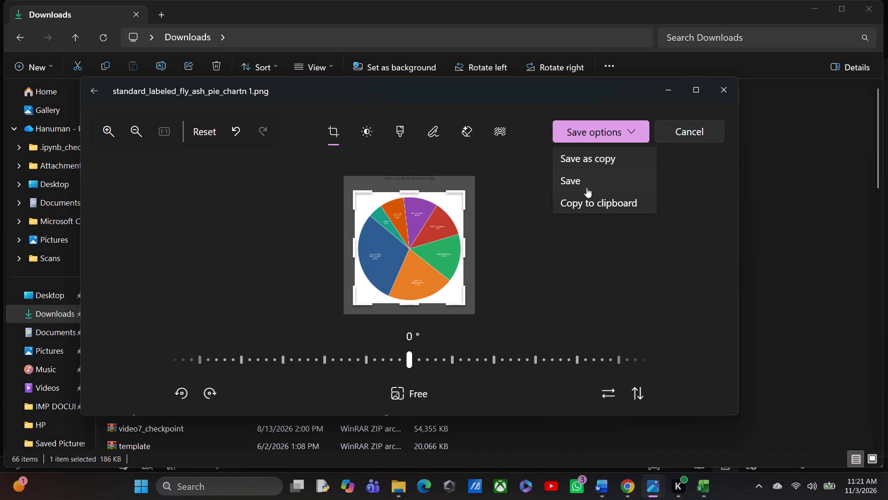
left_click(598, 161)
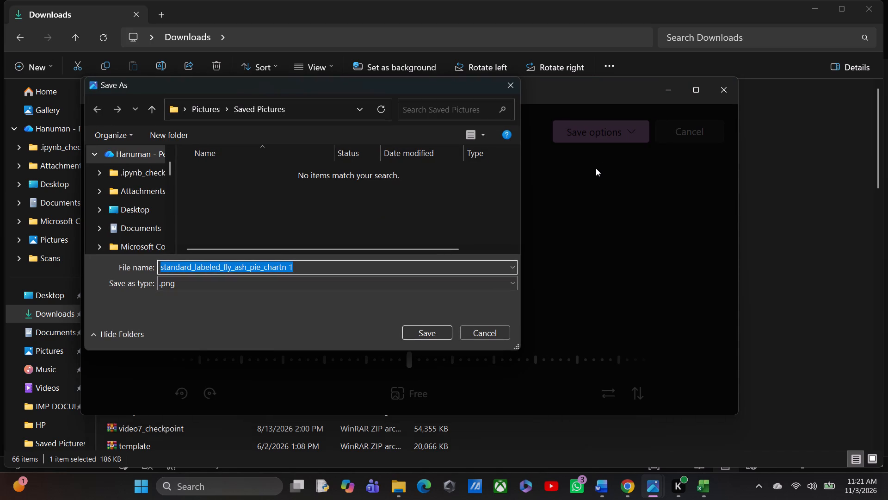
Save the cropped chart as standard_labeled_fly_ash_pie_chartn 1 in PNG format in the Saved Pictures folder.
left_click(425, 331)
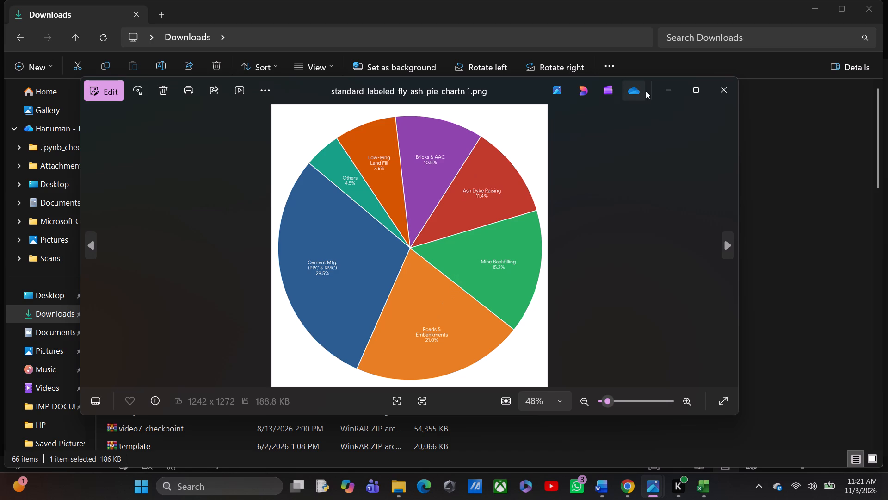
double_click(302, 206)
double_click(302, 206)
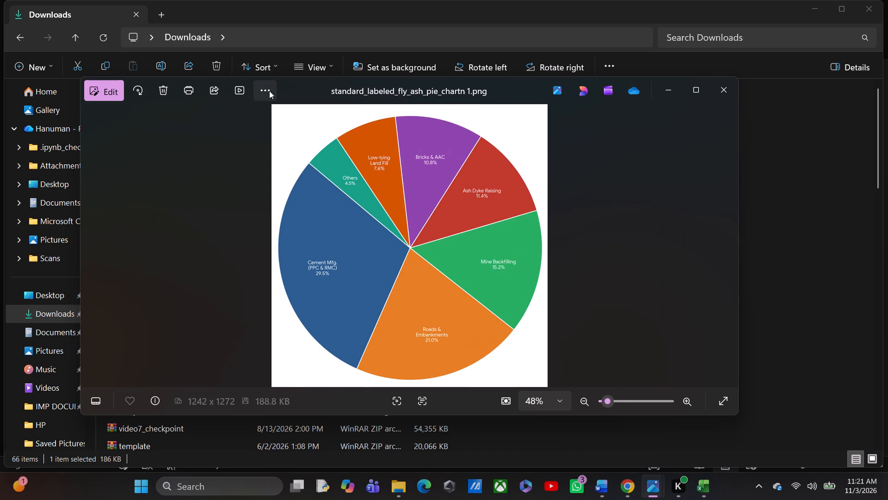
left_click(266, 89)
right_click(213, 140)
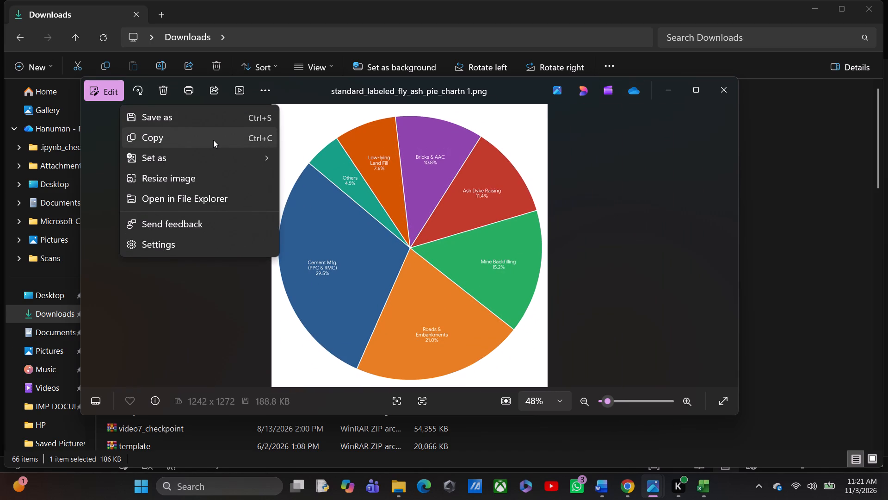
Switch to the ANUJ_REPORT_FORMATTED document in Word and delete the old sector-wise pie chart on page 9.
left_click(607, 492)
left_click(592, 451)
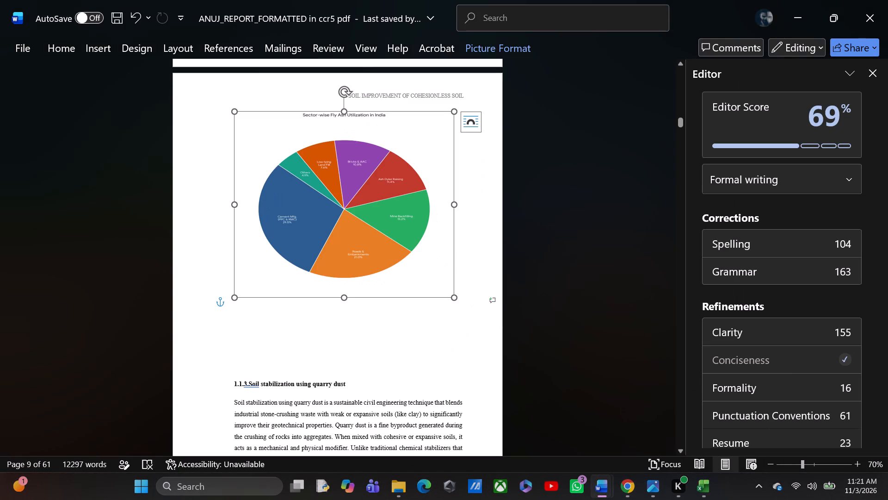
key("Delete")
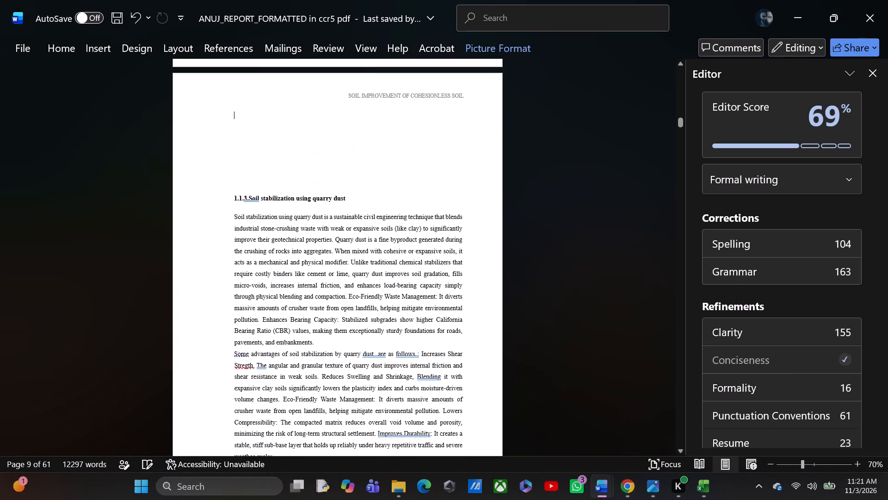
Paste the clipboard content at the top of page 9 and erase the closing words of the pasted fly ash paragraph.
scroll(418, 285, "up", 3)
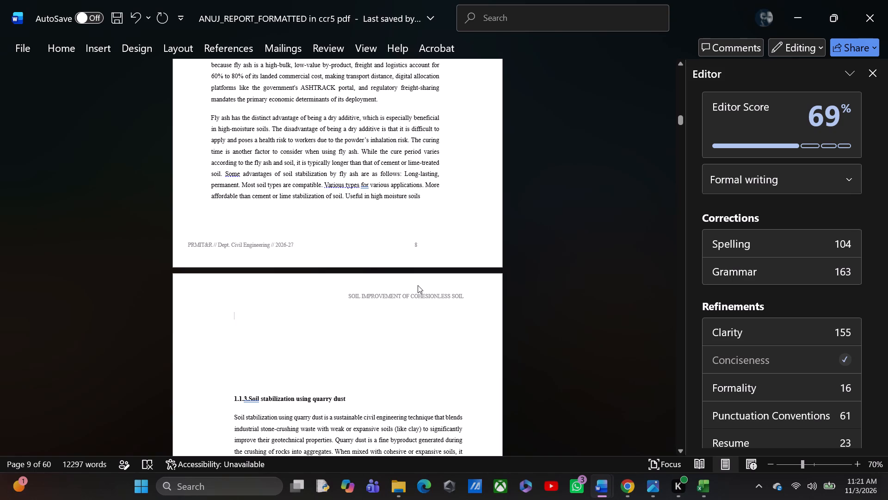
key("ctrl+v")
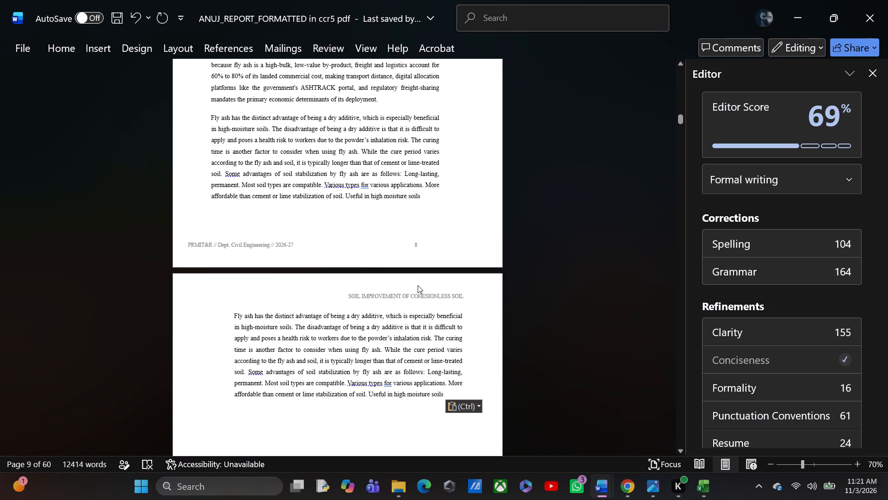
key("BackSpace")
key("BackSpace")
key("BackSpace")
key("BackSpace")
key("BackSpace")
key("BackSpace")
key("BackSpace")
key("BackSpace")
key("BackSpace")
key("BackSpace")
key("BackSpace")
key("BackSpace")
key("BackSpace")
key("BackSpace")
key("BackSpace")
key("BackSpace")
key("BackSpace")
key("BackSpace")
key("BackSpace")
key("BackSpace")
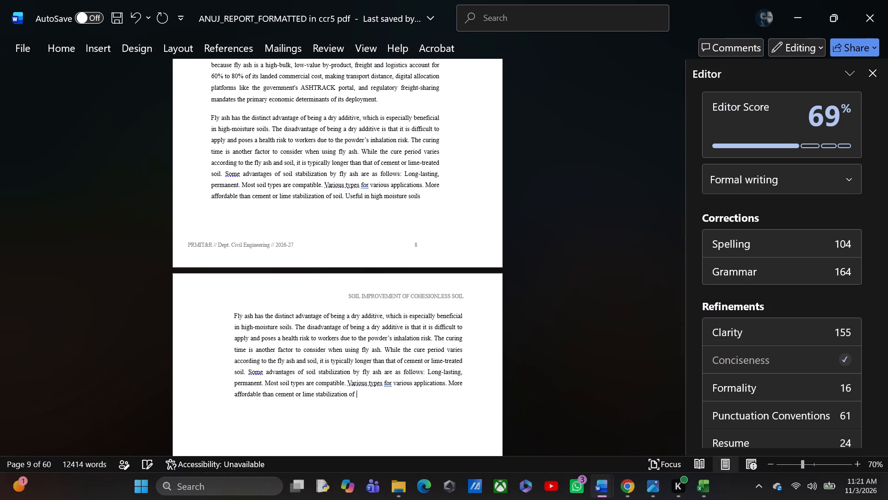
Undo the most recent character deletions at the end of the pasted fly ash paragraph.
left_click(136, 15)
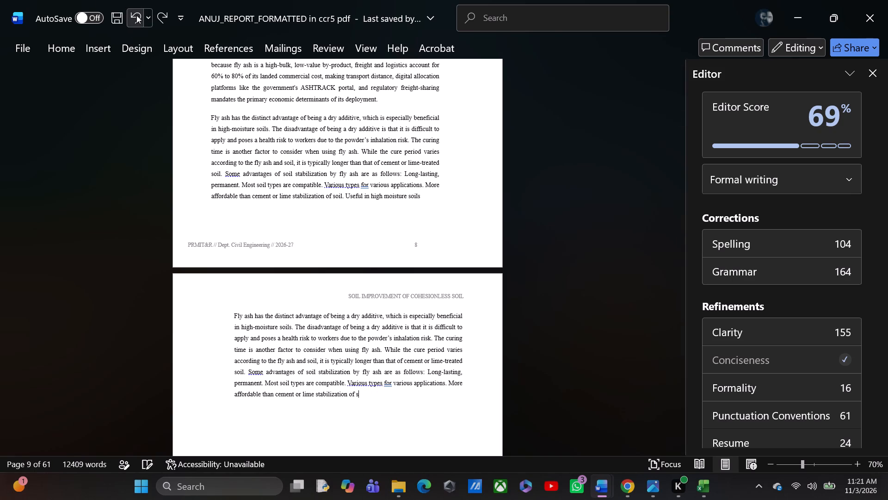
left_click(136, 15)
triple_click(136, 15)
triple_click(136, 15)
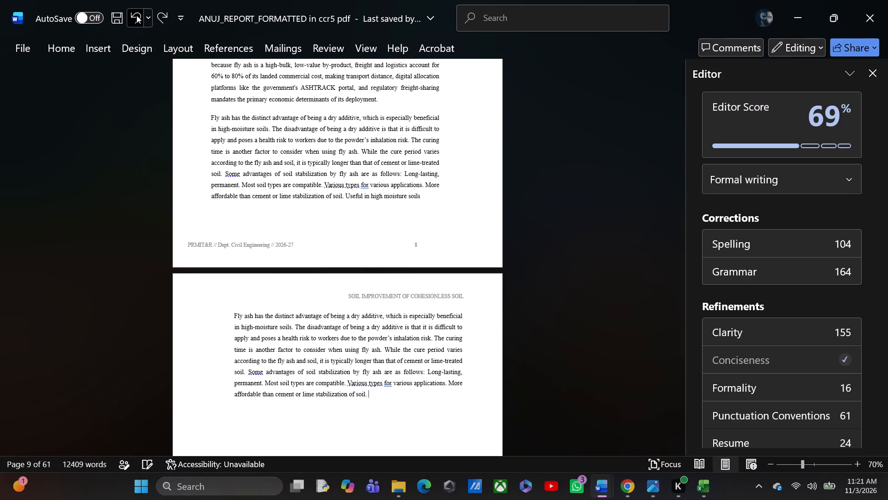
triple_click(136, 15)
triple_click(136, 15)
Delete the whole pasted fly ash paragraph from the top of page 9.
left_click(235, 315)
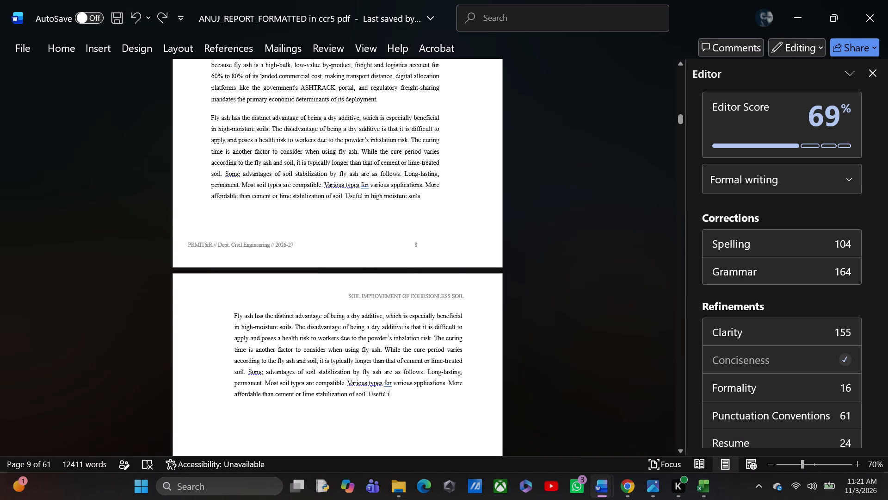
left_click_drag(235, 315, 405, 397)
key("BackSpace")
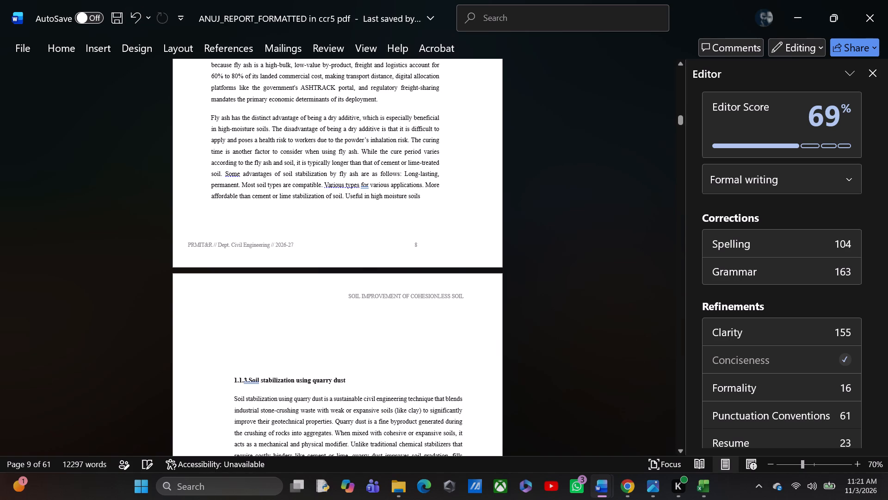
Insert the cropped standard_labeled_fly_ash_pie_chartn 1 picture from Saved Pictures at the top of page 9, above section 1.1.3.
scroll(405, 397, "up", 1)
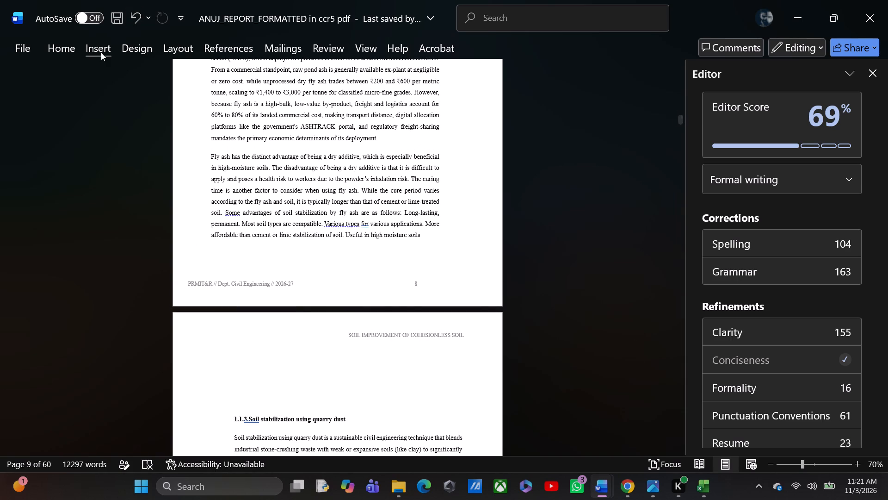
left_click(101, 52)
left_click(152, 102)
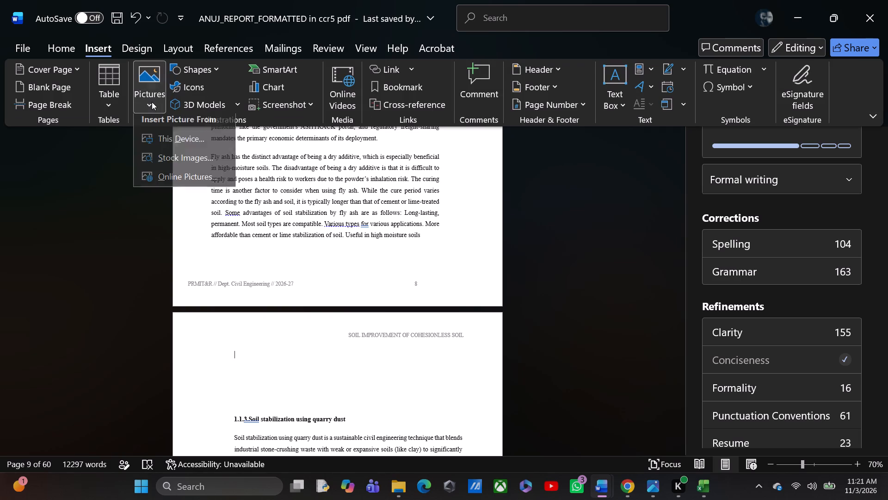
left_click(166, 135)
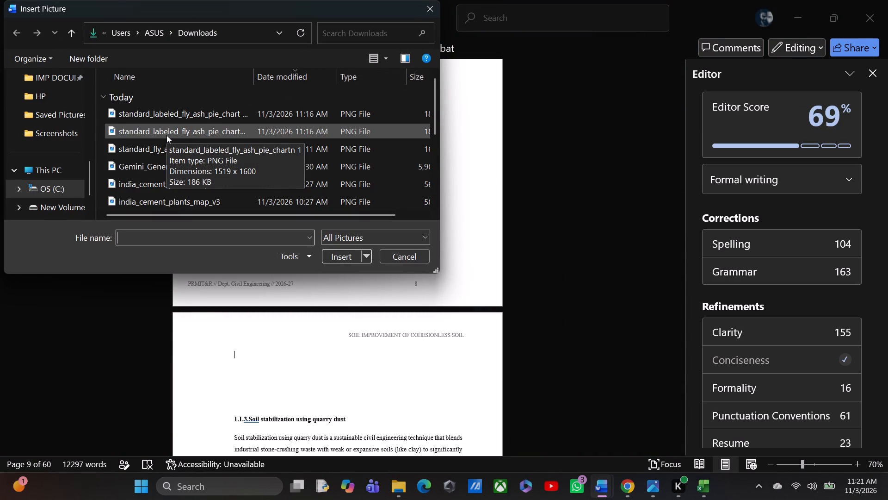
scroll(190, 111, "up", 2)
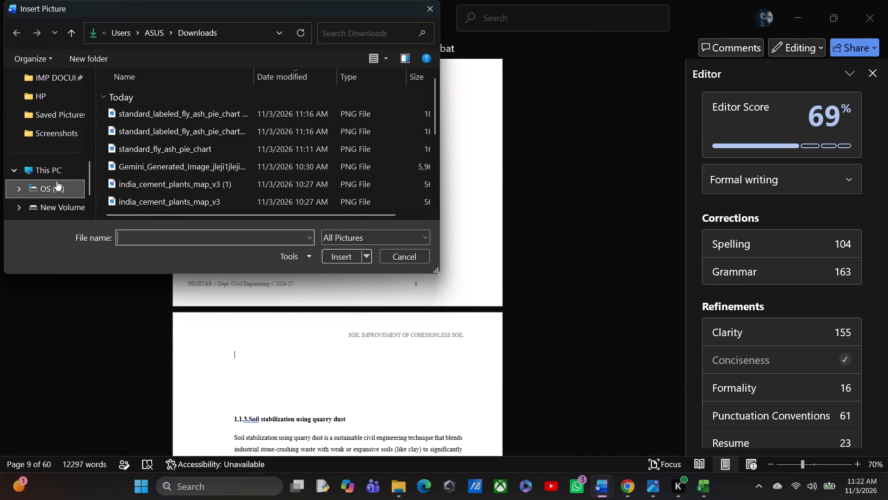
scroll(37, 181, "down", 2)
scroll(37, 181, "up", 3)
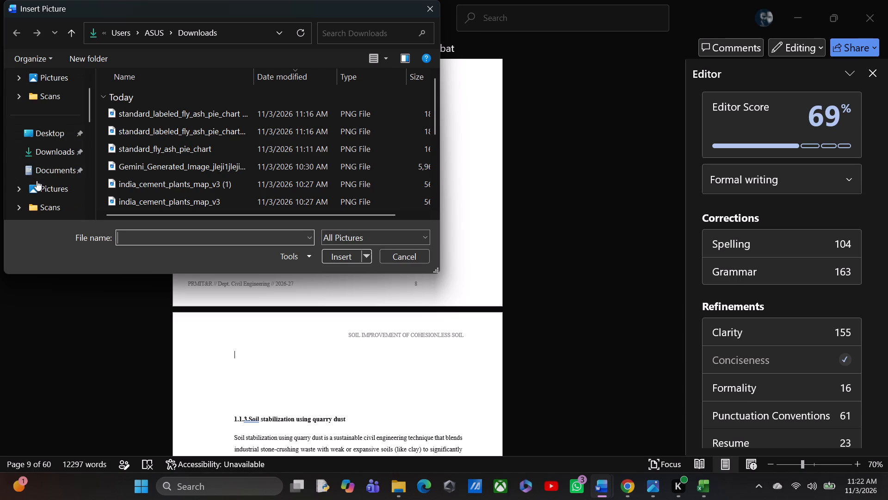
left_click(55, 75)
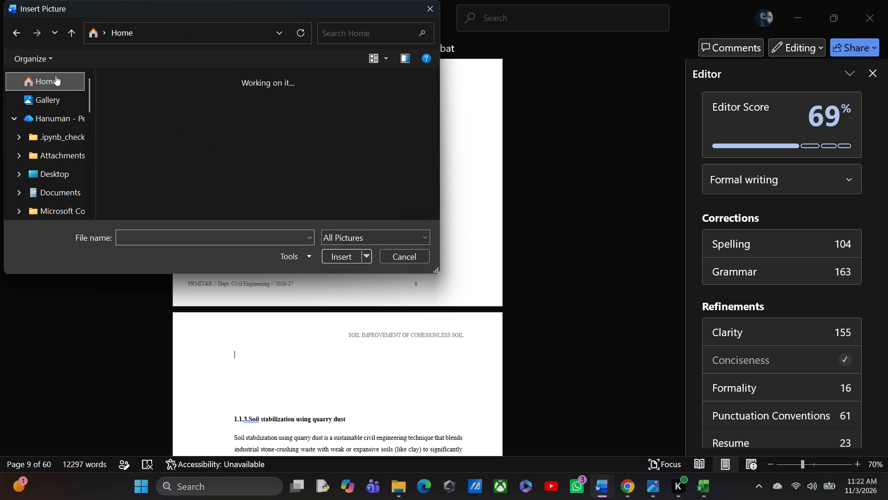
scroll(219, 170, "down", 1)
scroll(219, 170, "up", 1)
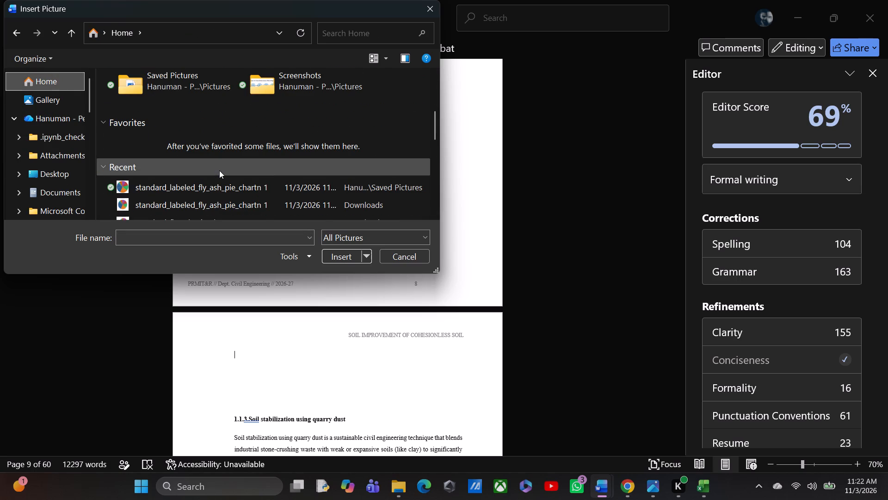
scroll(219, 170, "up", 1)
left_click(223, 187)
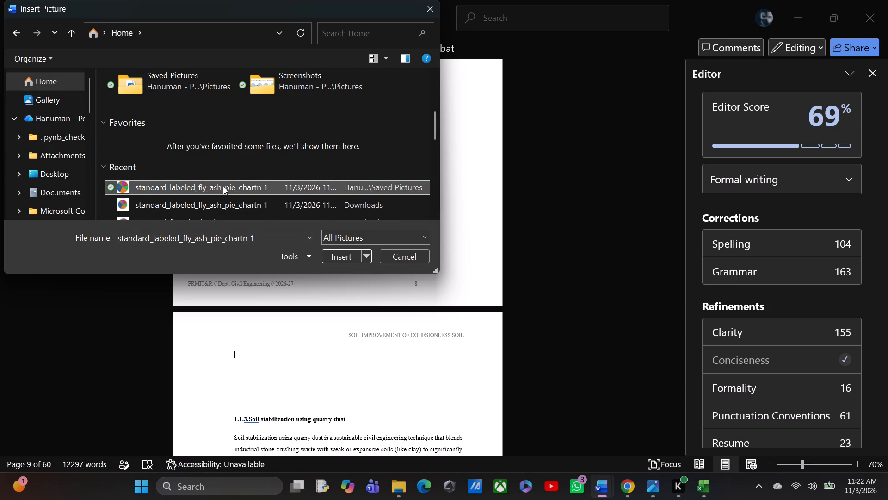
left_click(345, 251)
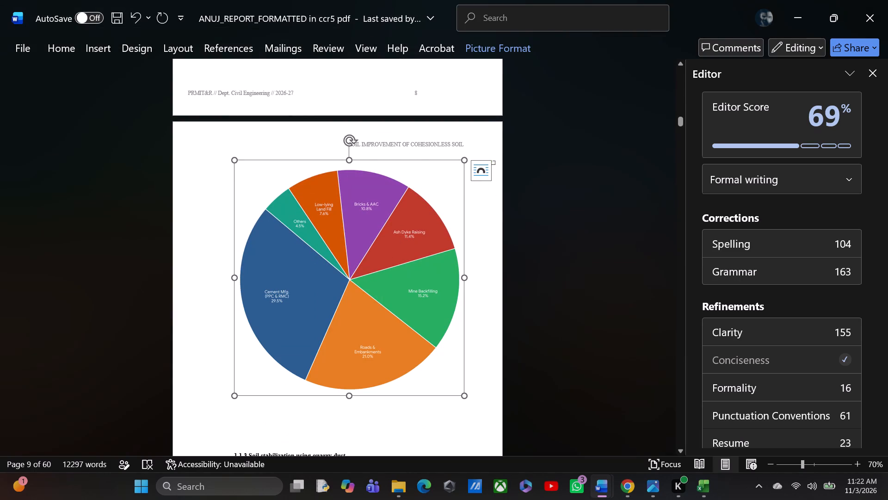
left_click(526, 336)
scroll(526, 336, "down", 1)
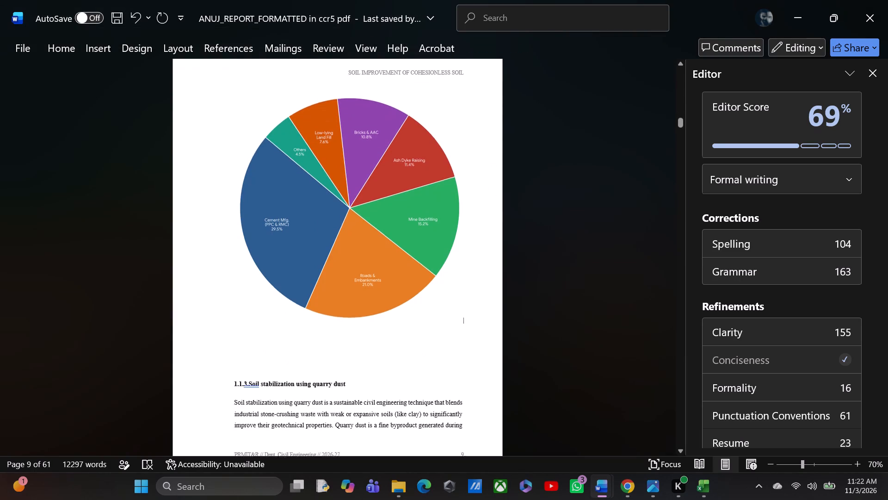
Add blank line space between the pie chart on page 9 and the section 1.1.3 heading.
scroll(526, 336, "down", 1)
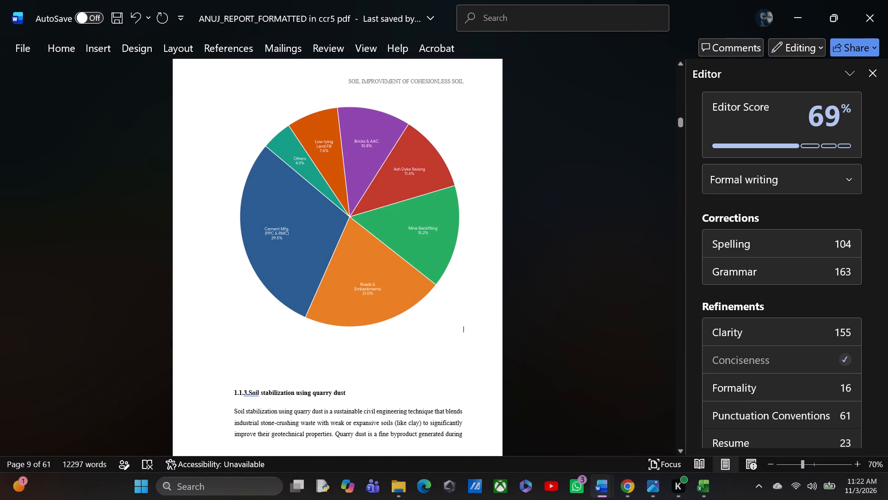
left_click(349, 357)
key("Return")
key("Return")
key("BackSpace")
key("BackSpace")
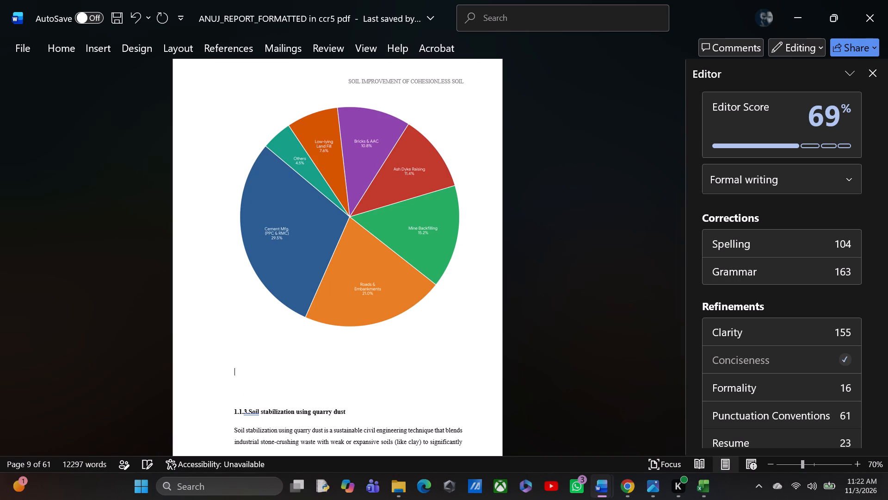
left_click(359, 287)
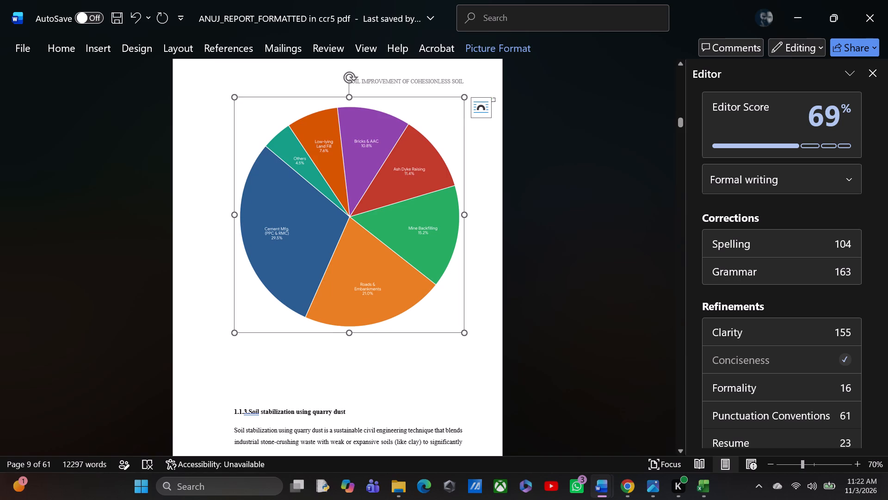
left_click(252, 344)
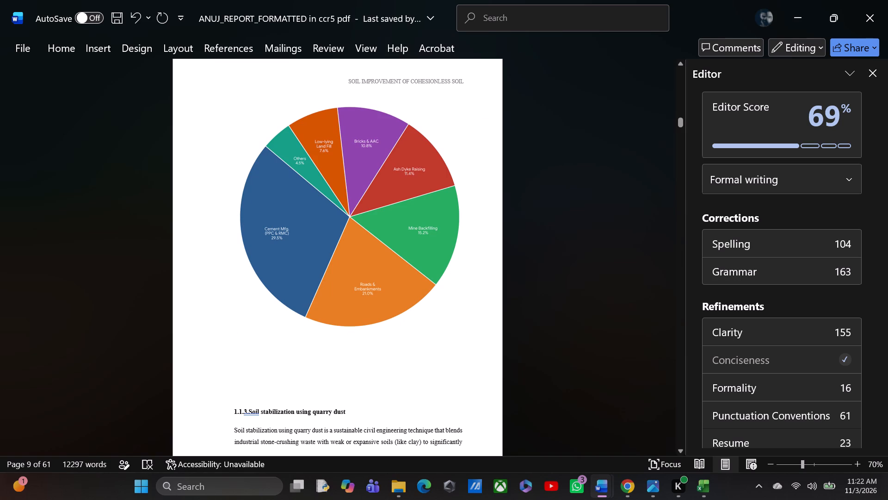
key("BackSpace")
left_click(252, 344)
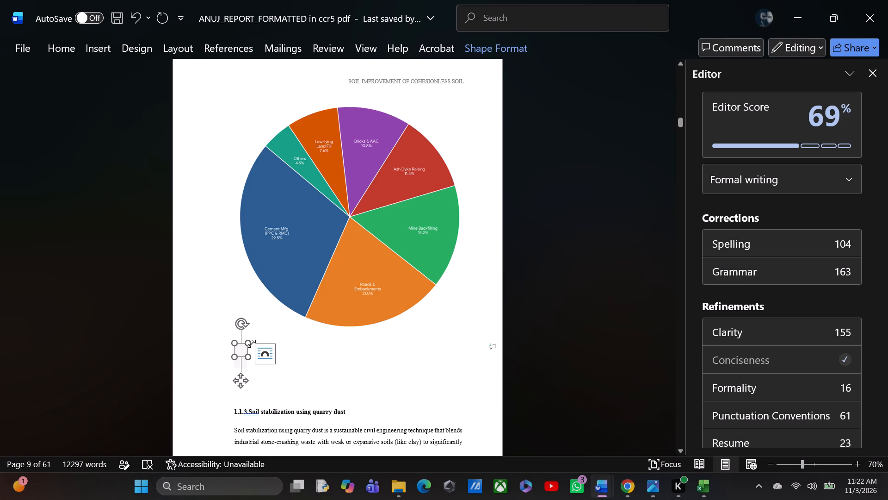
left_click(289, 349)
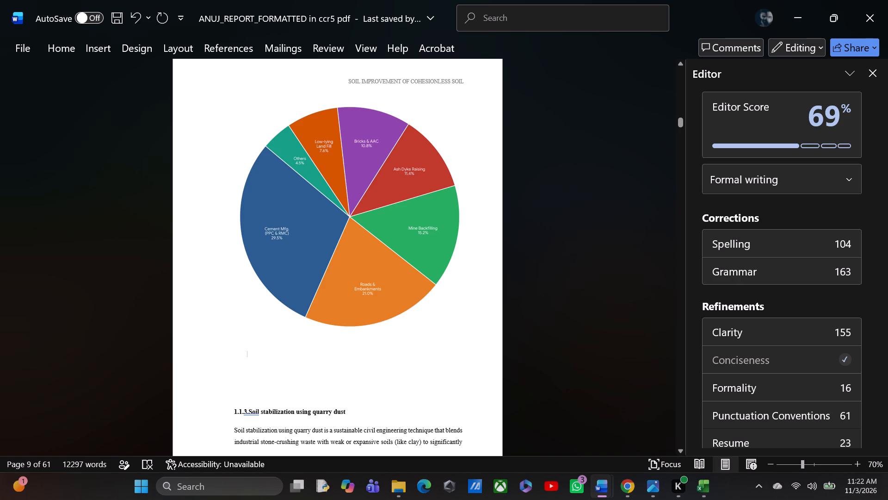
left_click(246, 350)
Set the page 9 pie chart picture's text wrapping to Top and Bottom.
left_click(374, 276)
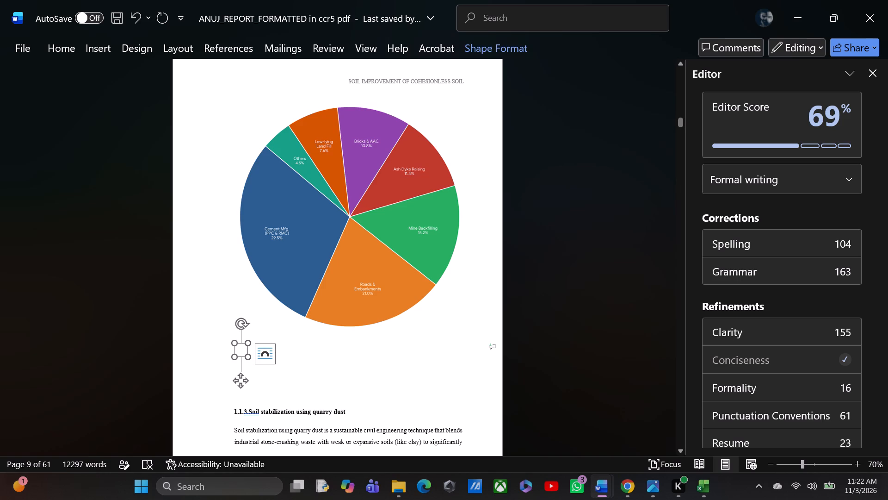
left_click(475, 106)
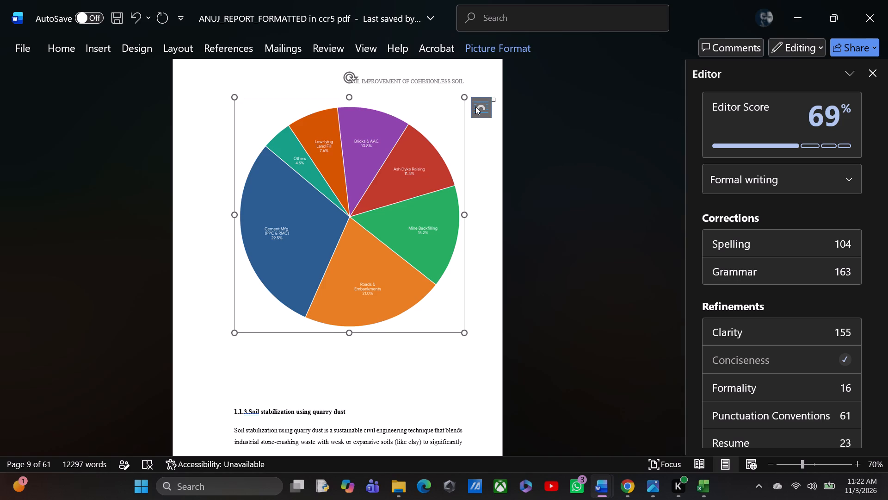
left_click(507, 149)
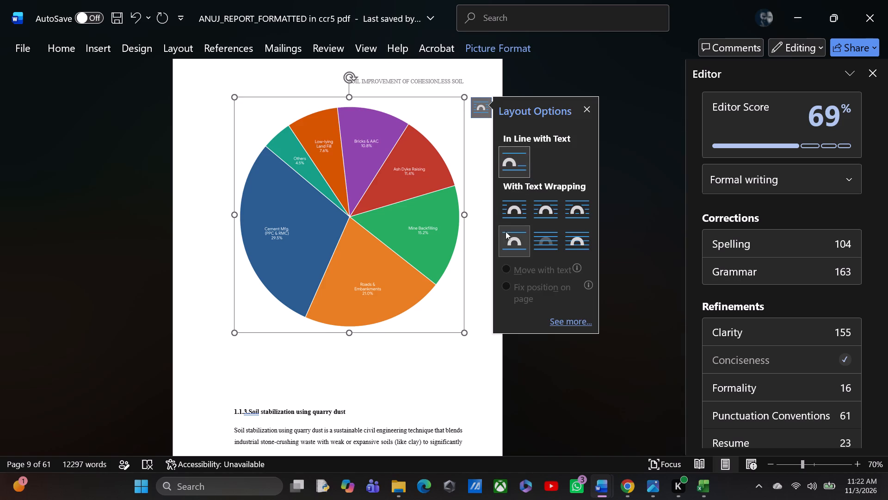
left_click(508, 239)
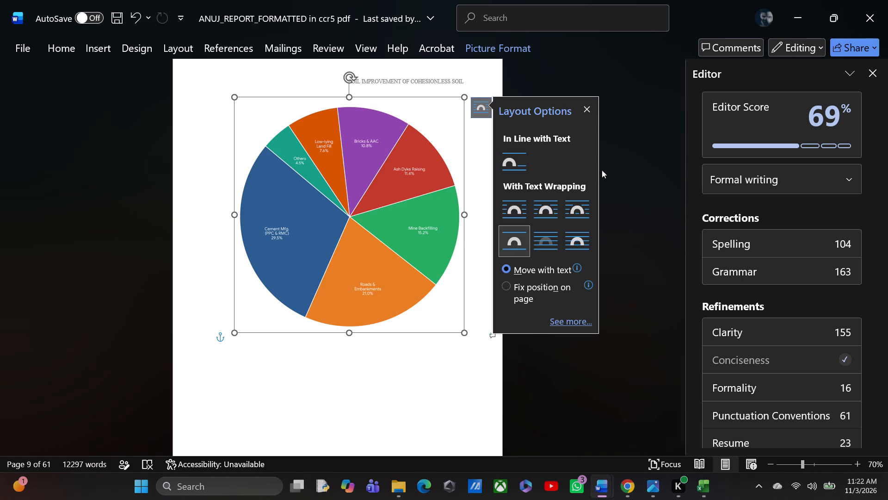
left_click(630, 149)
Format the empty line directly below the page 9 pie chart as bold, centred, 11 pt text for a caption.
scroll(525, 247, "down", 1)
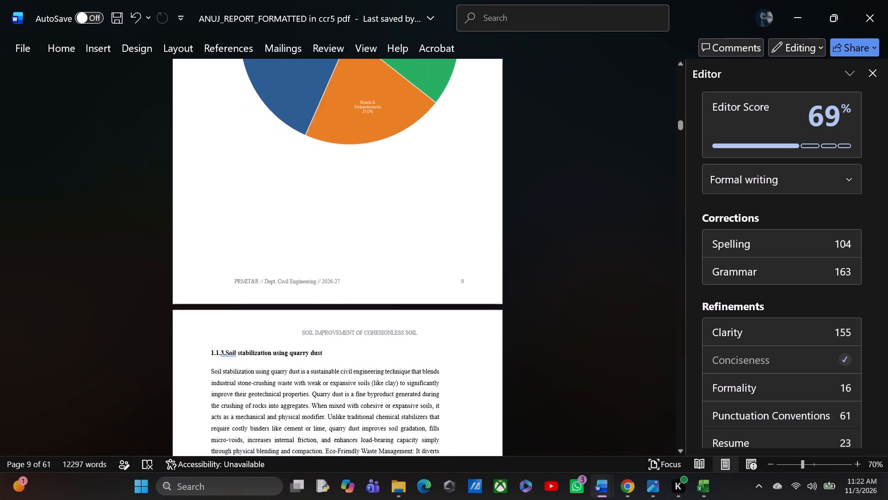
scroll(525, 247, "down", 1)
scroll(525, 247, "up", 1)
scroll(525, 247, "down", 4)
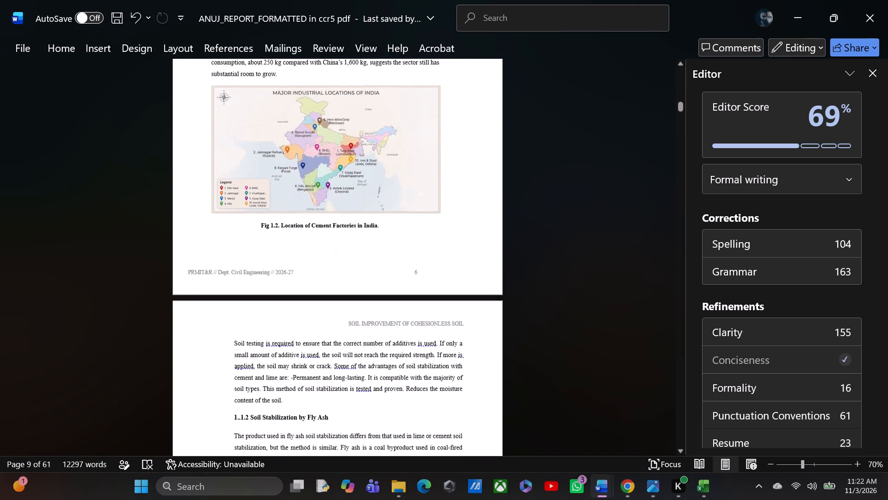
scroll(525, 247, "down", 9)
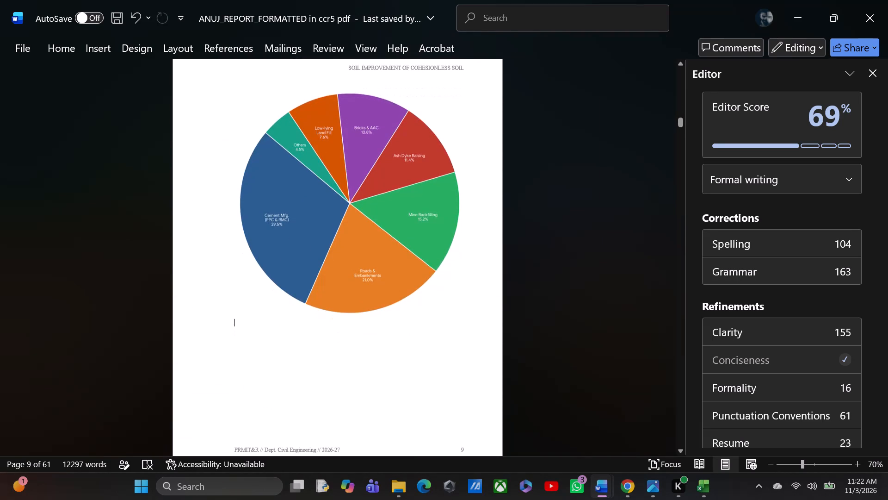
left_click(239, 319)
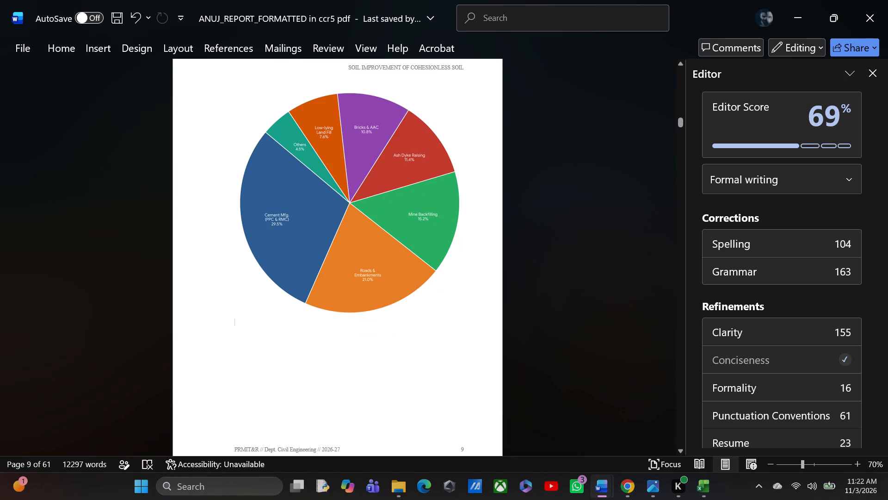
left_click(239, 319)
left_click_drag(64, 37, 76, 93)
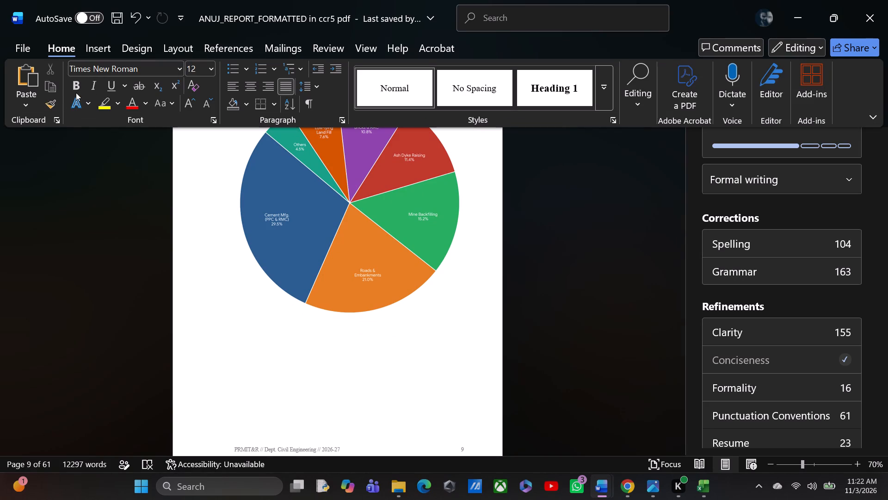
left_click_drag(76, 93, 75, 89)
left_click(75, 89)
left_click(212, 67)
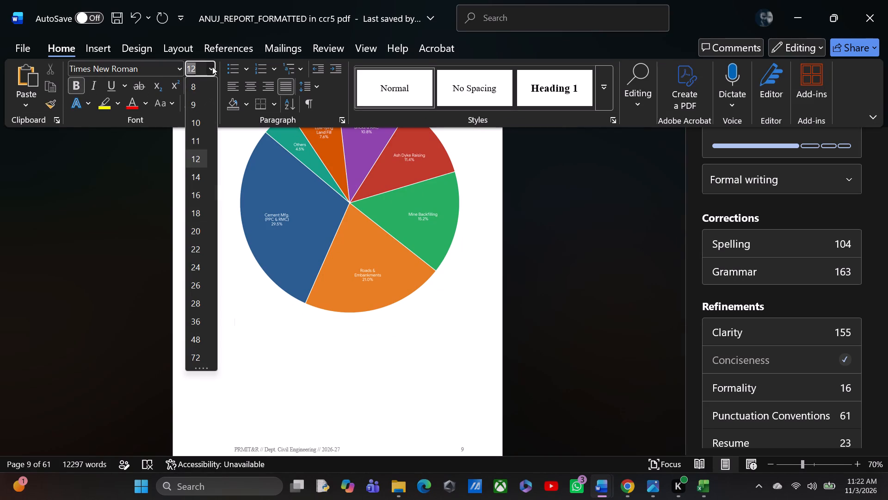
left_click_drag(202, 139, 253, 86)
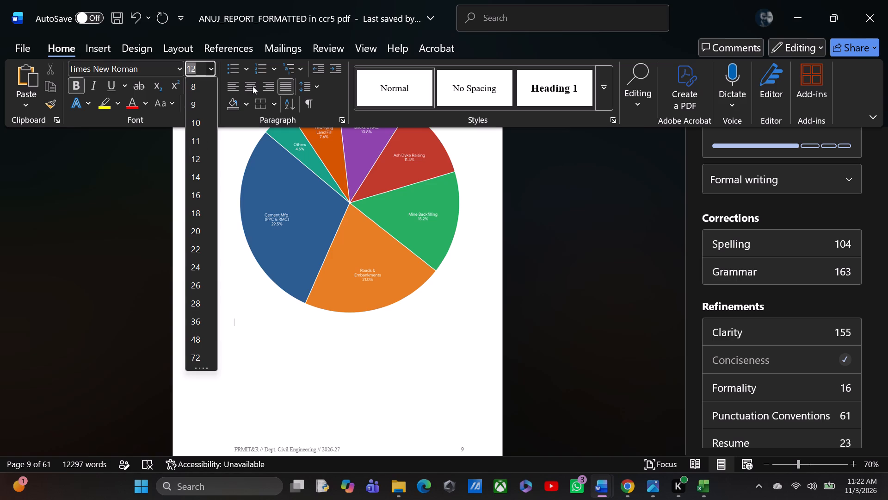
left_click(253, 86)
left_click_drag(213, 66, 211, 71)
left_click_drag(211, 71, 199, 134)
left_click(199, 134)
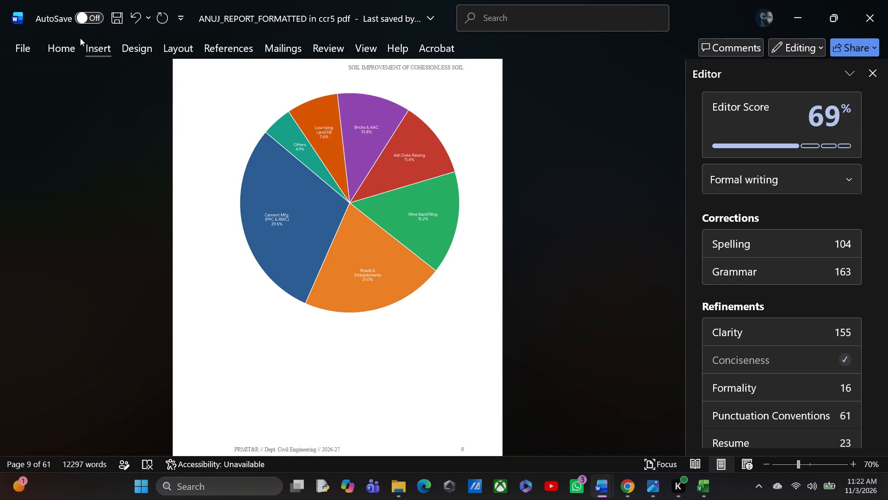
left_click(71, 44)
Start the pie chart's caption with the figure number "Fig 1.4.".
key("i")
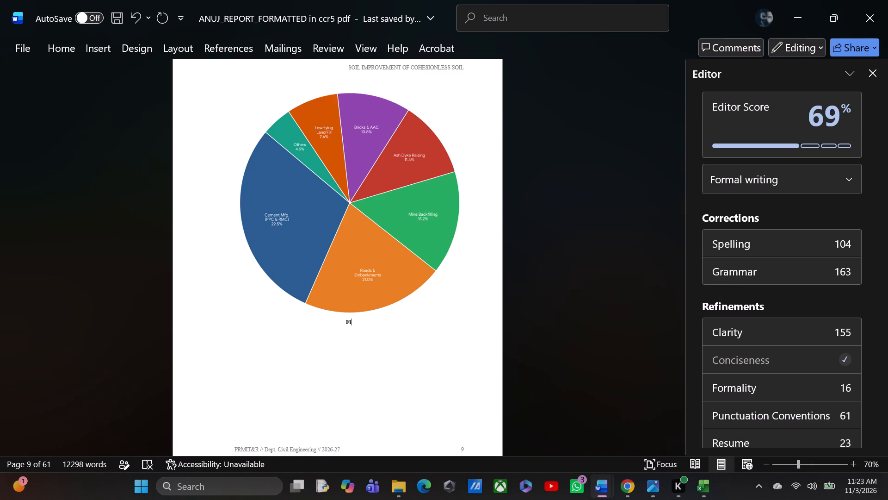
type("g 1.")
key("4")
type(".")
key("space")
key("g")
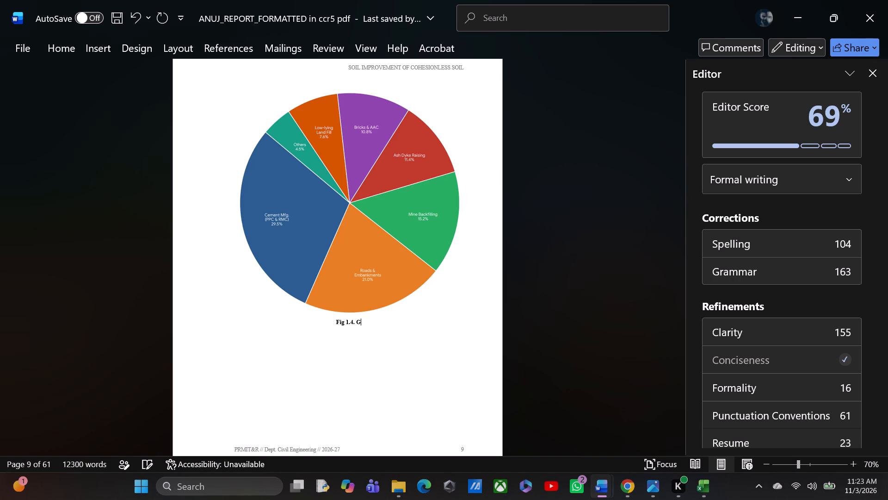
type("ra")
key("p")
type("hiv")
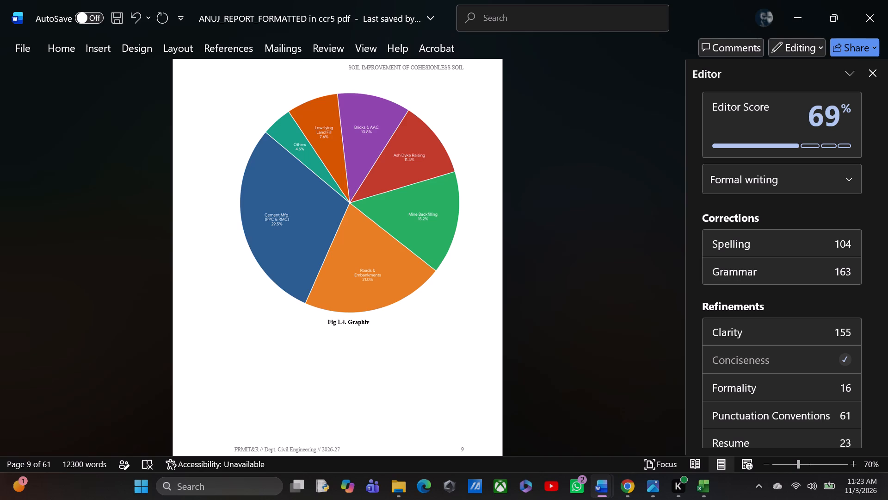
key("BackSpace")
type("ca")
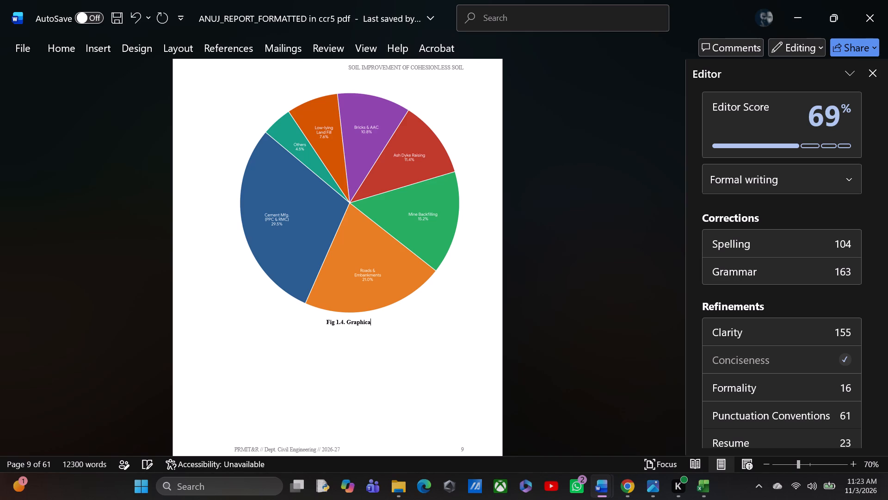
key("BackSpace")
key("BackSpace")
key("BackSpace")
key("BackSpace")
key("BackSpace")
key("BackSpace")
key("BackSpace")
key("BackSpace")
Add the title "Sectoral contribution in Fly Ash" after the figure number in the pie chart's caption.
key("s")
type("ectora")
type("l contr")
type("ibution")
key("space")
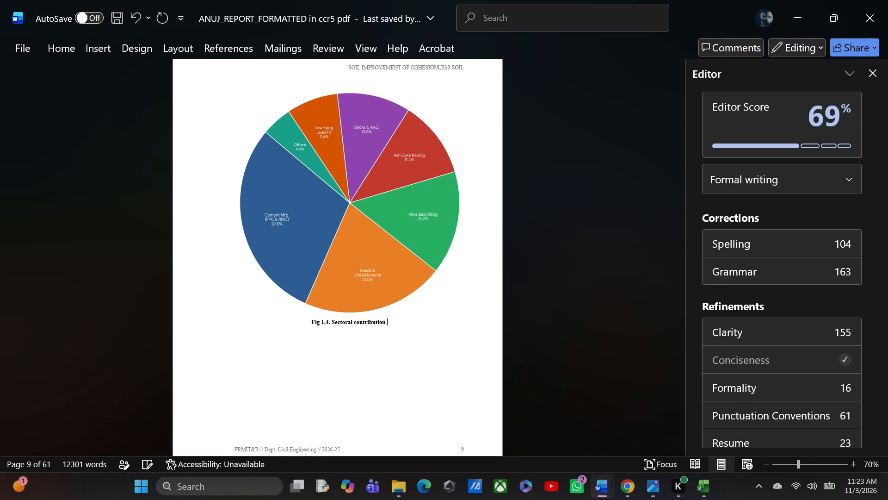
type("in")
key("space")
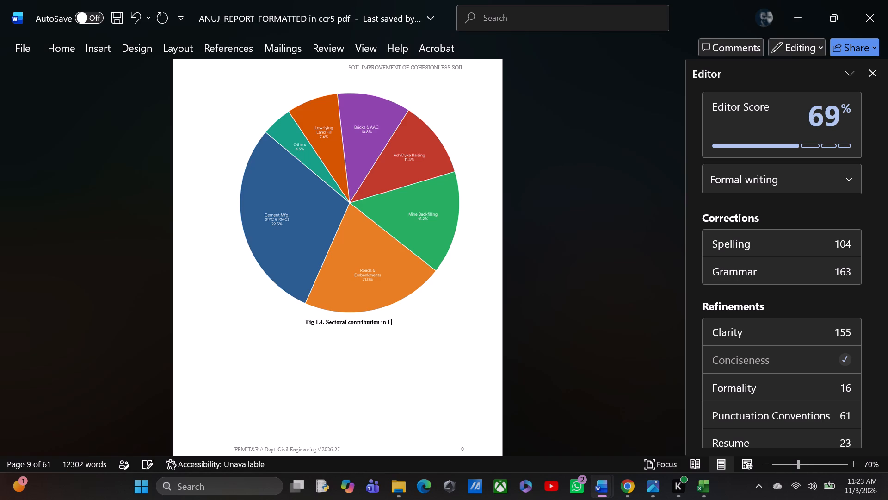
type("ly")
key("space")
key("a")
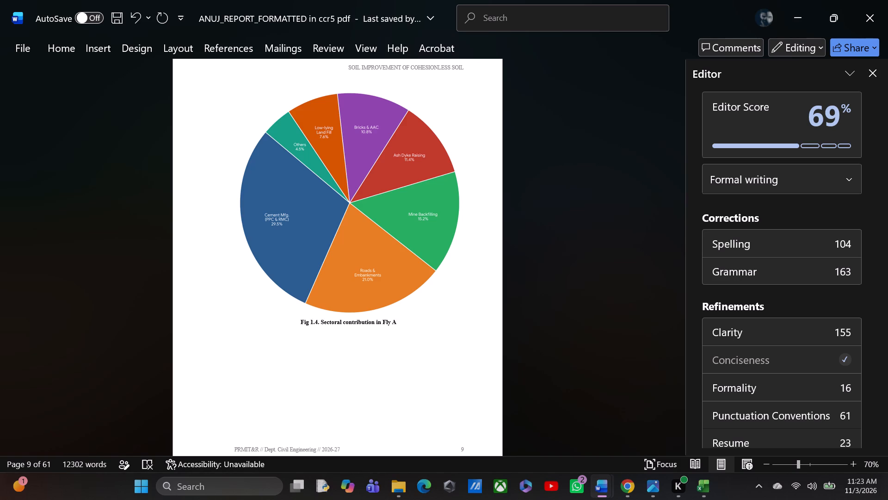
type("sh")
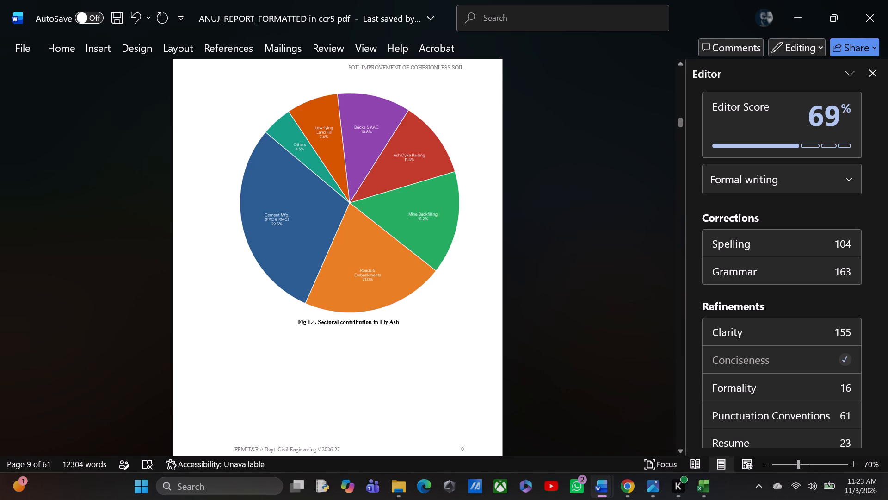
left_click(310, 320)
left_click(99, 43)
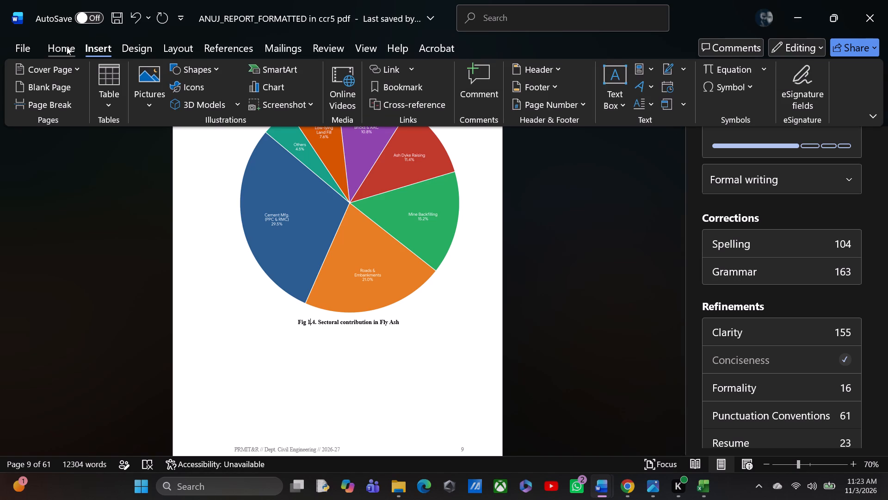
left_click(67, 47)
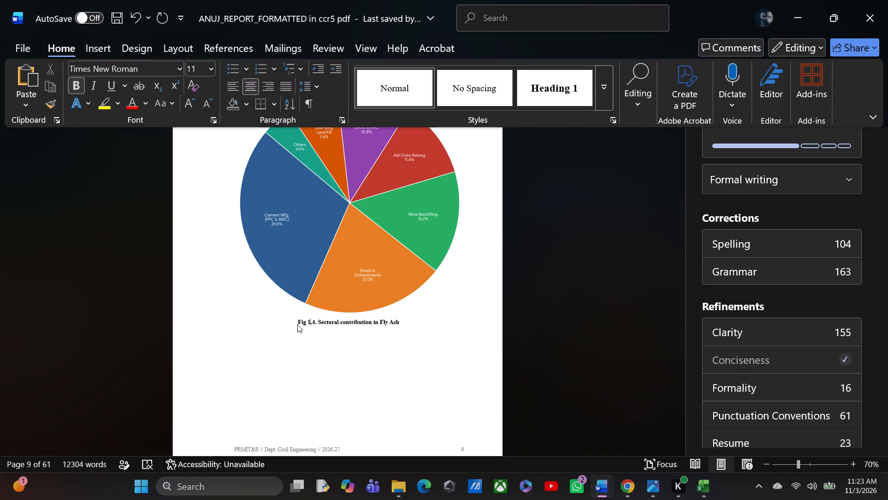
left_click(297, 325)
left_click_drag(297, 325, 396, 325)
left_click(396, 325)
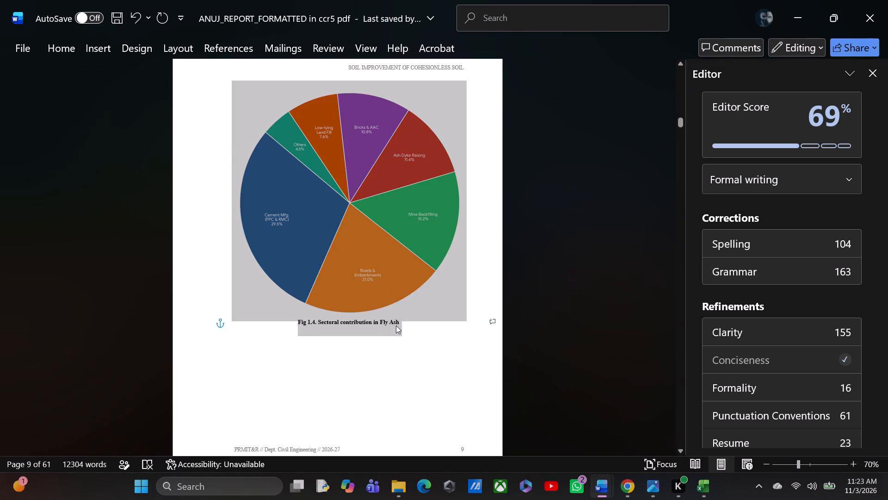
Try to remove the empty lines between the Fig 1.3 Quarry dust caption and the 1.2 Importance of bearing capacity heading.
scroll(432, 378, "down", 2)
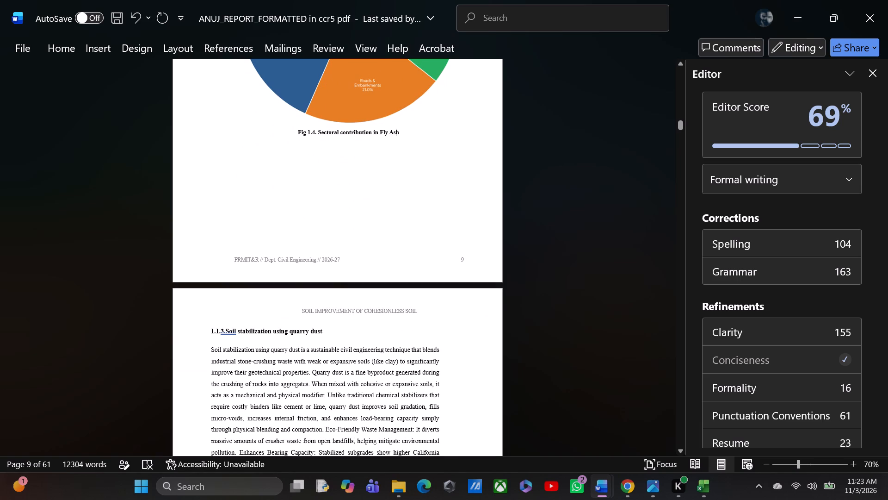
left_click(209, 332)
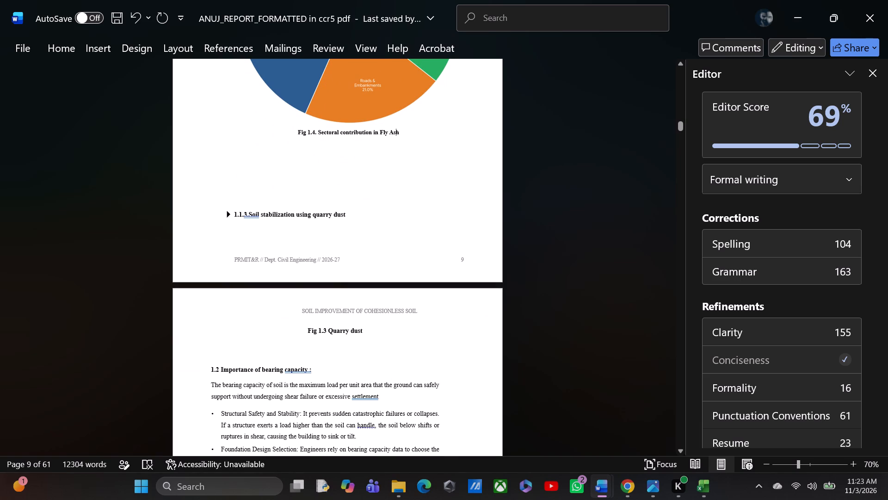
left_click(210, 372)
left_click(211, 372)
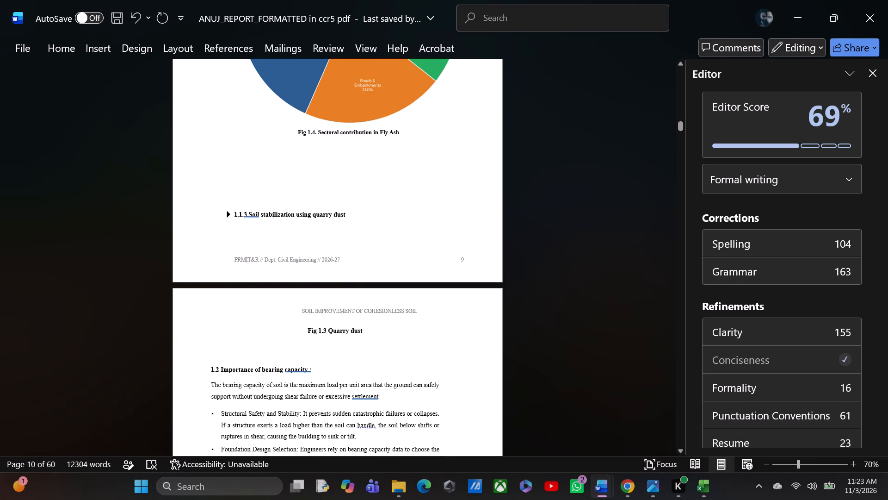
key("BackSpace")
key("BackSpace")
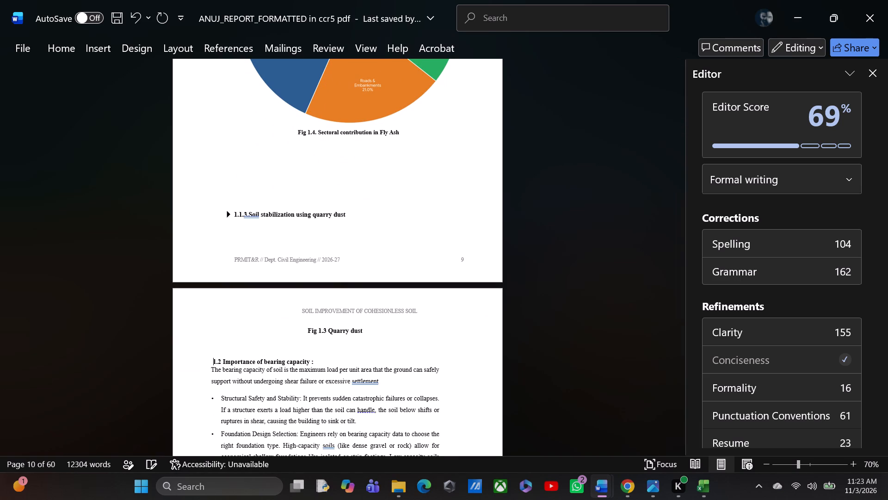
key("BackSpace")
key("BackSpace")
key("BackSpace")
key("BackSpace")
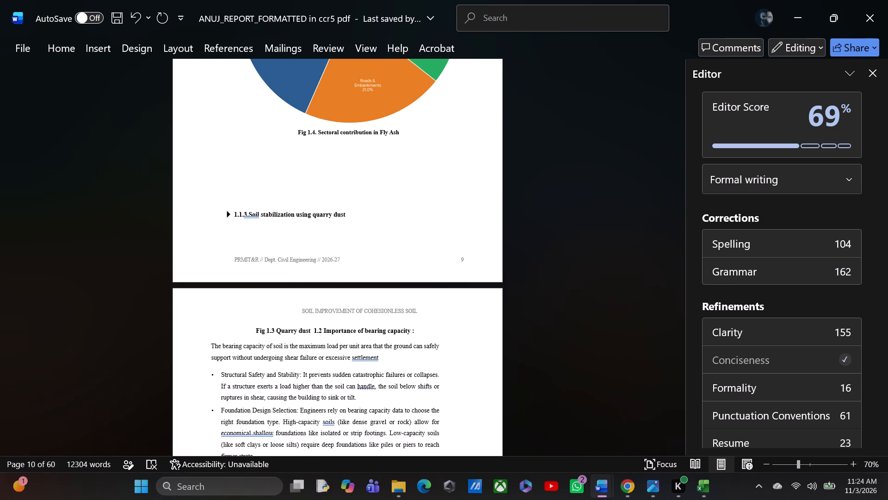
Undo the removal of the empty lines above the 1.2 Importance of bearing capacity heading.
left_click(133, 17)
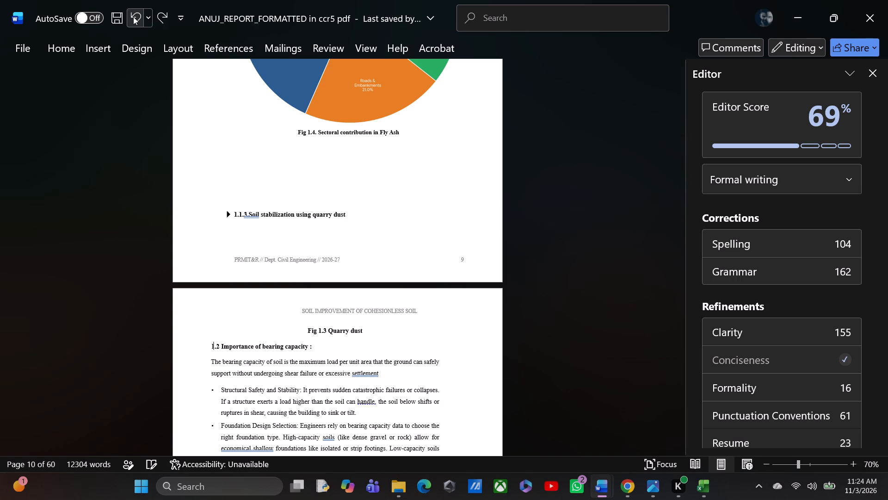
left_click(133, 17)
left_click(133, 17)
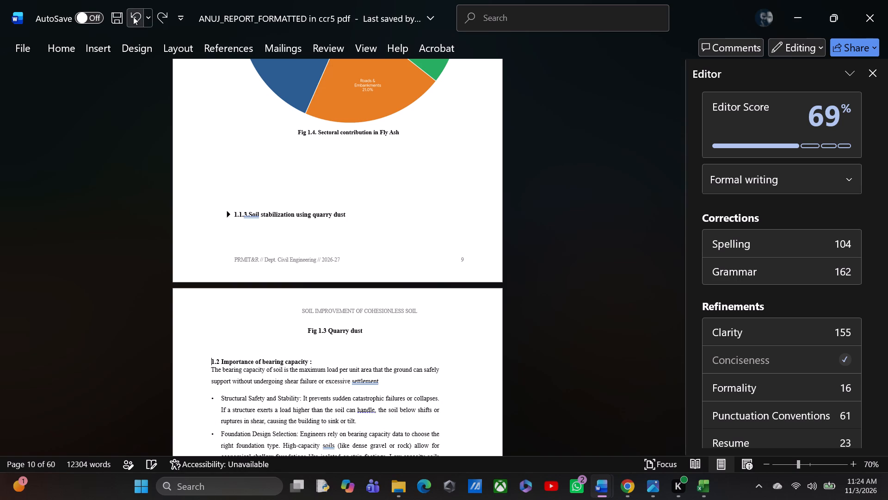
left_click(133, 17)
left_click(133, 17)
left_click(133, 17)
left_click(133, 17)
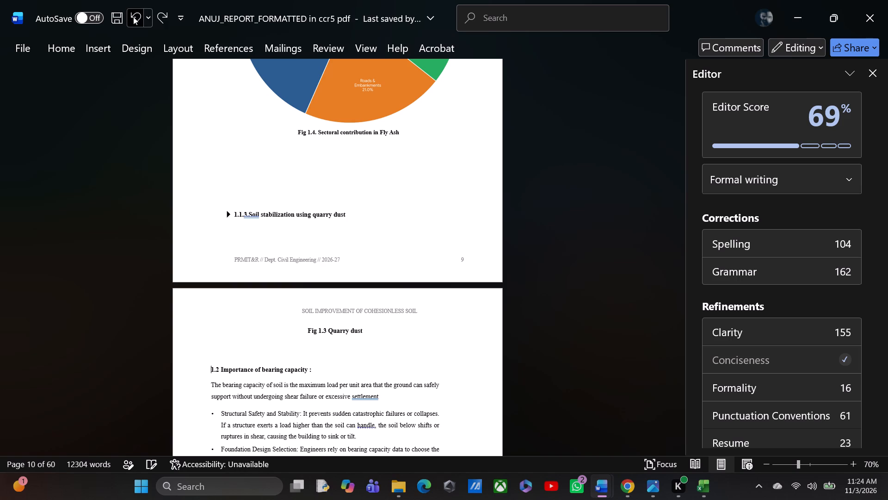
Look over pages 7 to 11, covering the fly ash and quarry dust sections, to check their layout and spacing.
scroll(133, 17, "down", 5)
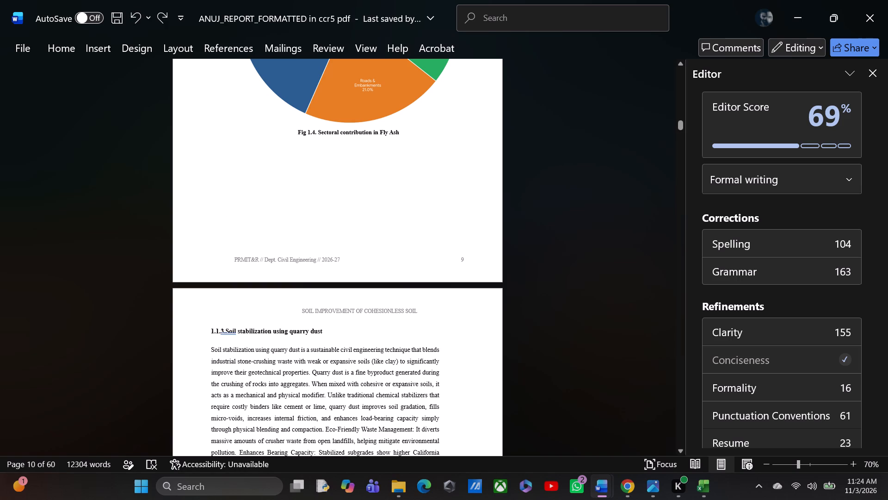
scroll(175, 111, "down", 4)
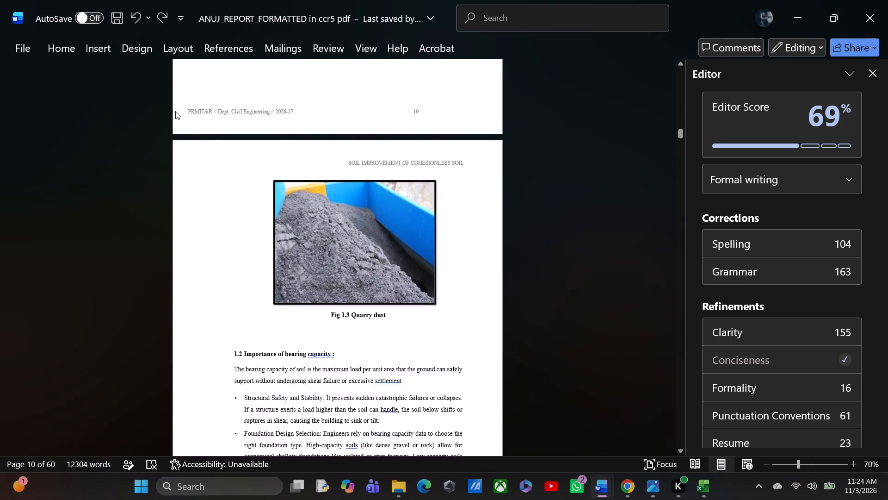
scroll(175, 111, "down", 2)
scroll(175, 111, "up", 1)
scroll(175, 111, "down", 2)
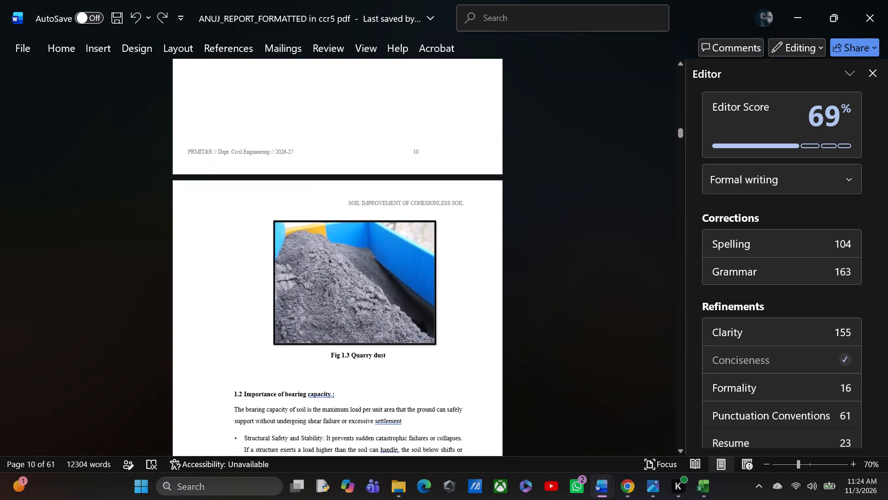
scroll(175, 111, "down", 1)
scroll(175, 111, "up", 3)
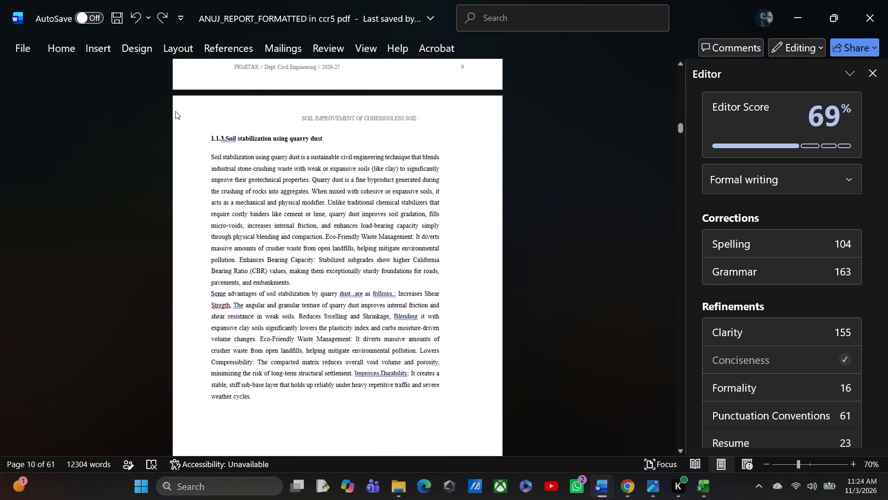
scroll(175, 111, "up", 6)
scroll(175, 111, "down", 2)
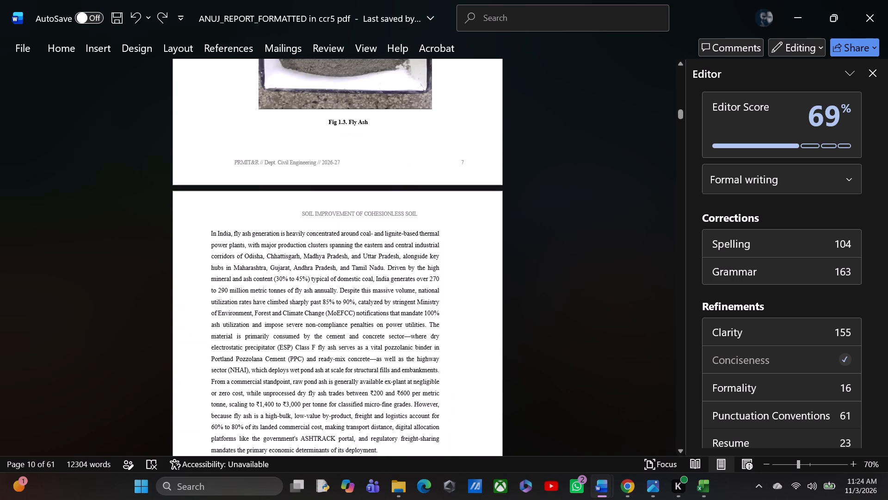
scroll(175, 111, "down", 6)
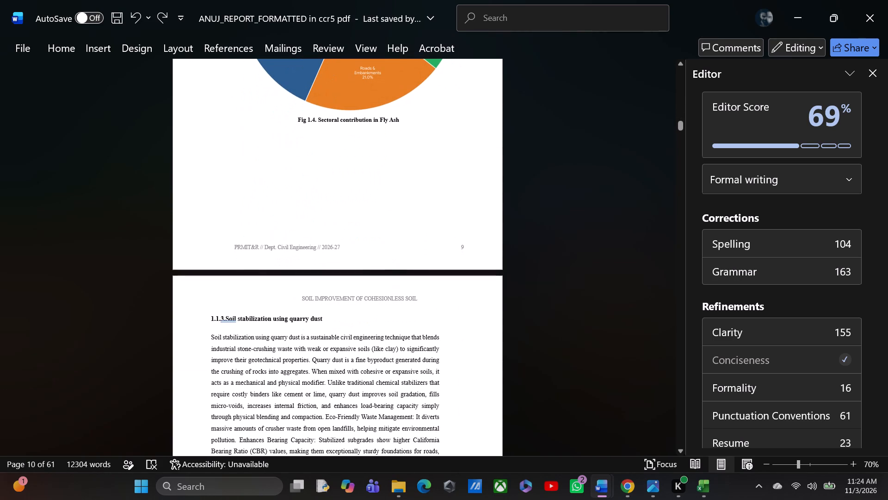
Accept the suggested spacing correction in the quarry dust heading so it reads "1.1.3. Soil stabilization using quarry dust".
left_click(235, 301)
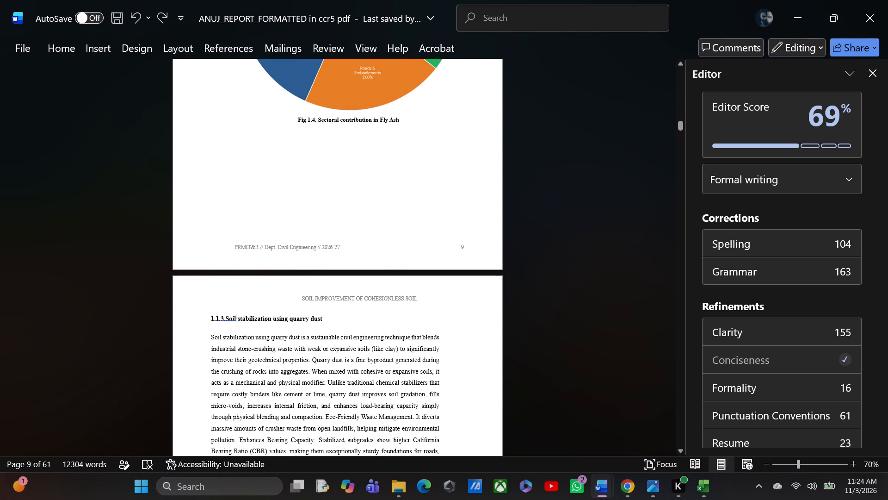
left_click(243, 295)
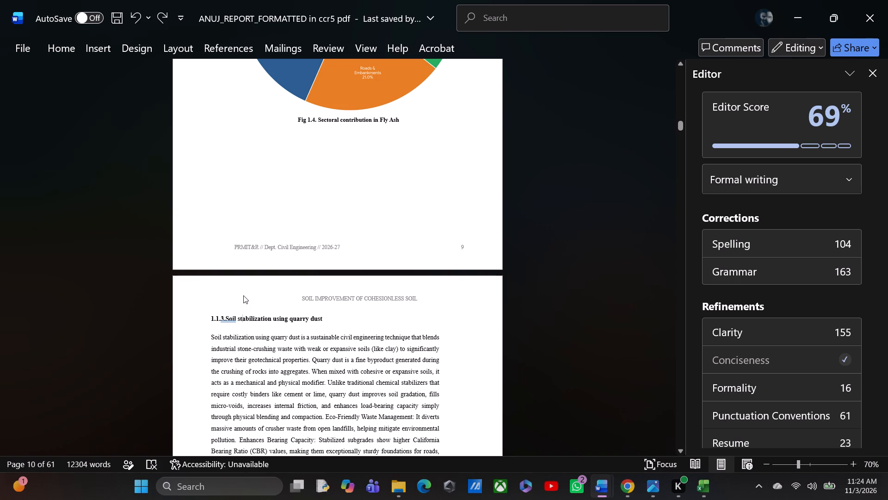
left_click(227, 319)
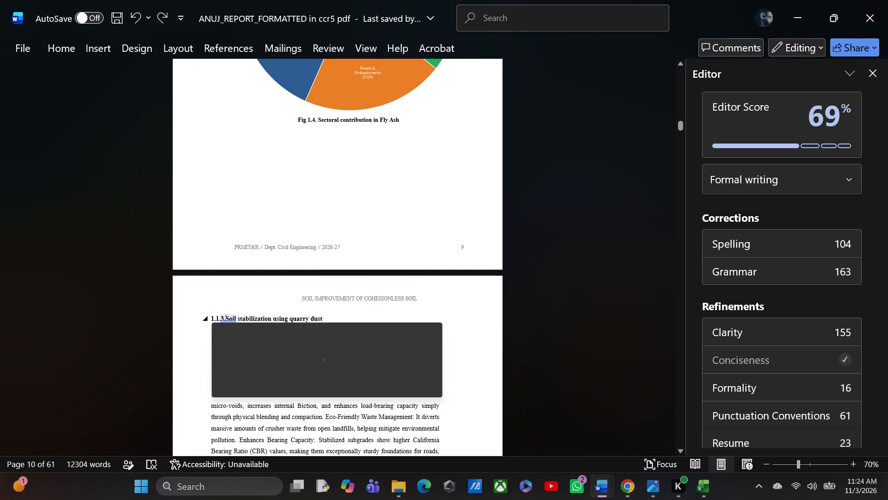
left_click(234, 363)
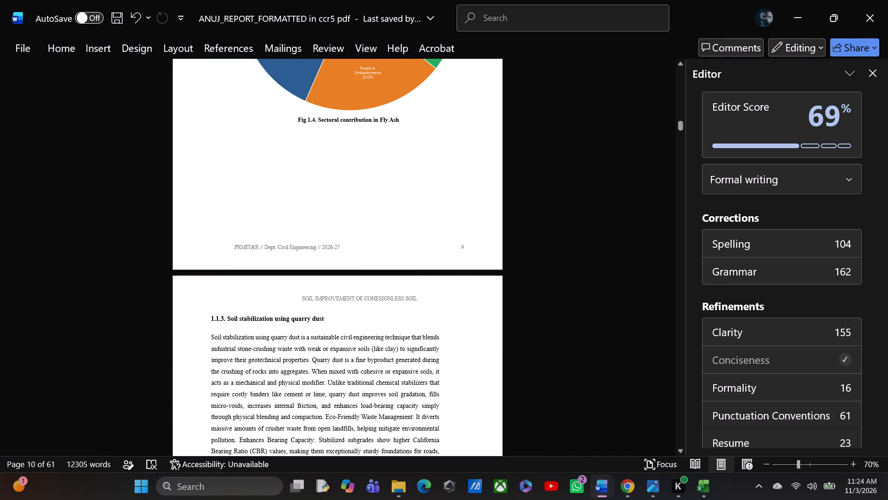
Remove empty lines above the 1.1.3 quarry dust heading to bring the section up onto page 9 under the pie chart.
left_click(270, 231)
left_click(232, 171)
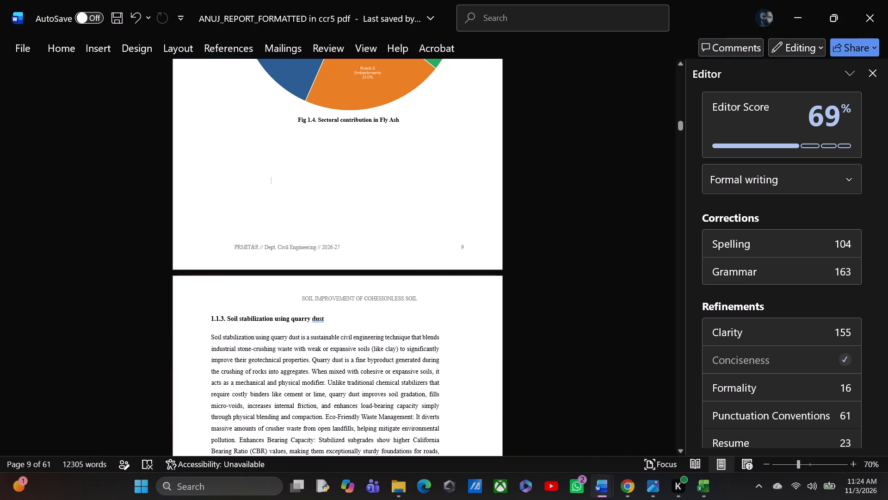
left_click(211, 317)
left_click(237, 235)
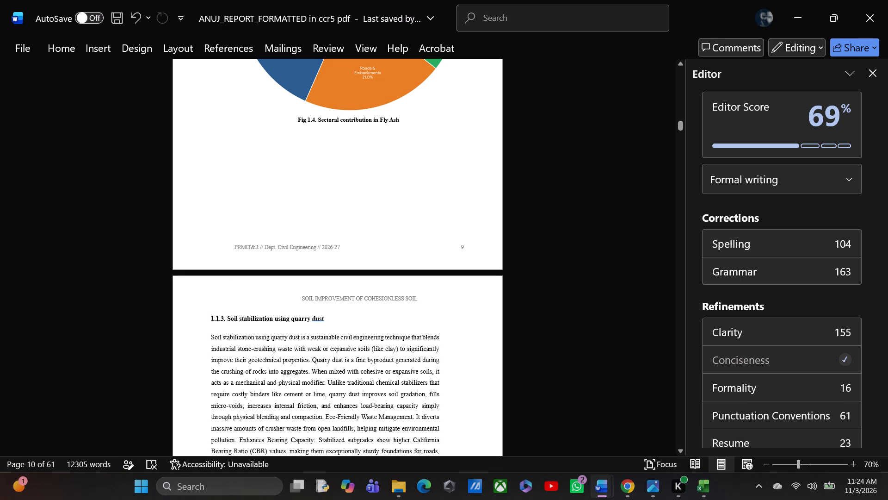
key("BackSpace")
key("BackSpace")
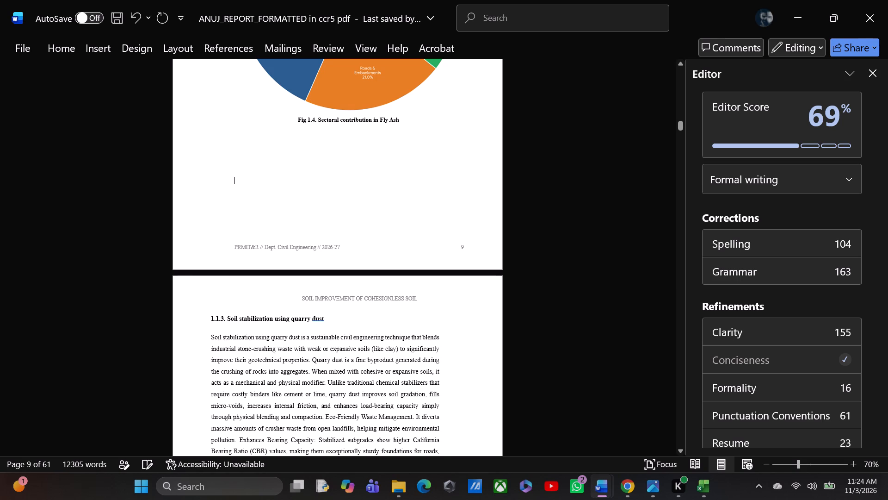
key("BackSpace")
key("BackSpace")
key("BackSpace")
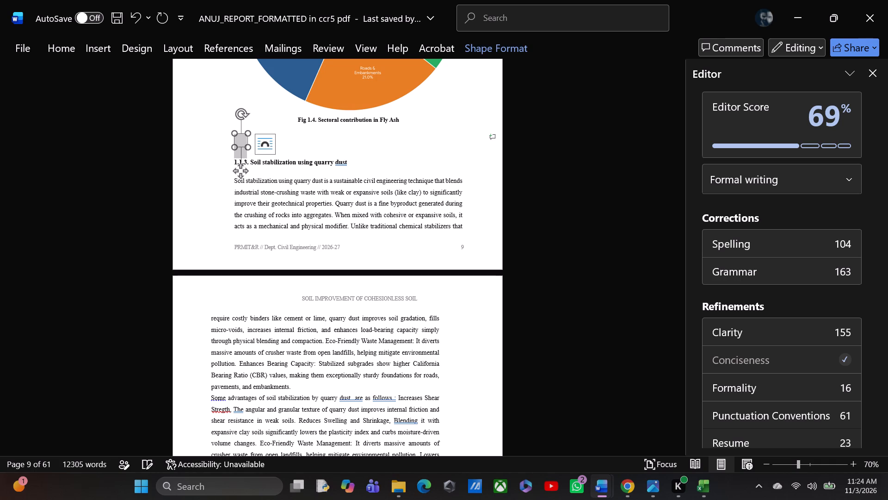
Delete the small shape and the remaining empty lines between the Fig 1.4 caption and the 1.1.3 heading.
left_click(290, 144)
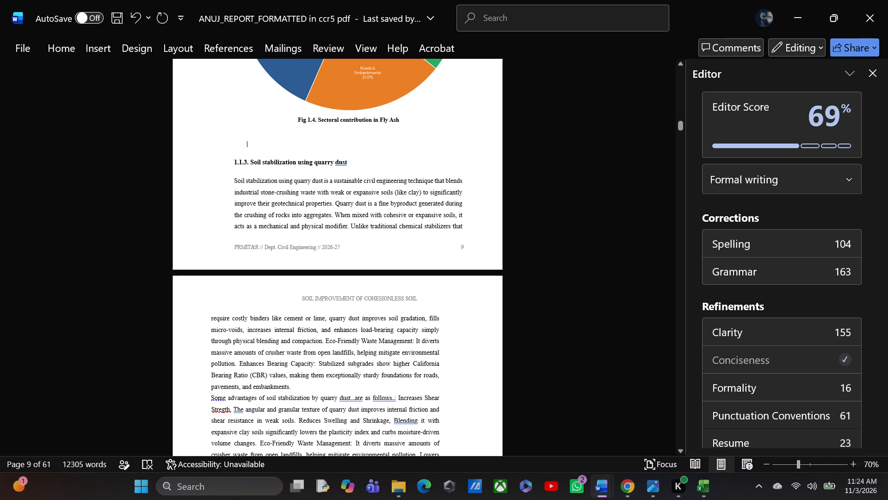
left_click(241, 152)
key("BackSpace")
key("BackSpace")
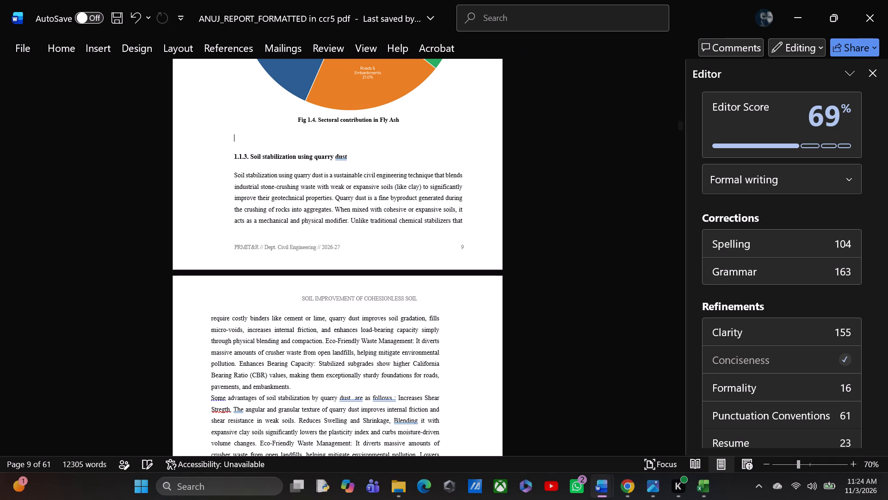
key("BackSpace")
key("BackSpace")
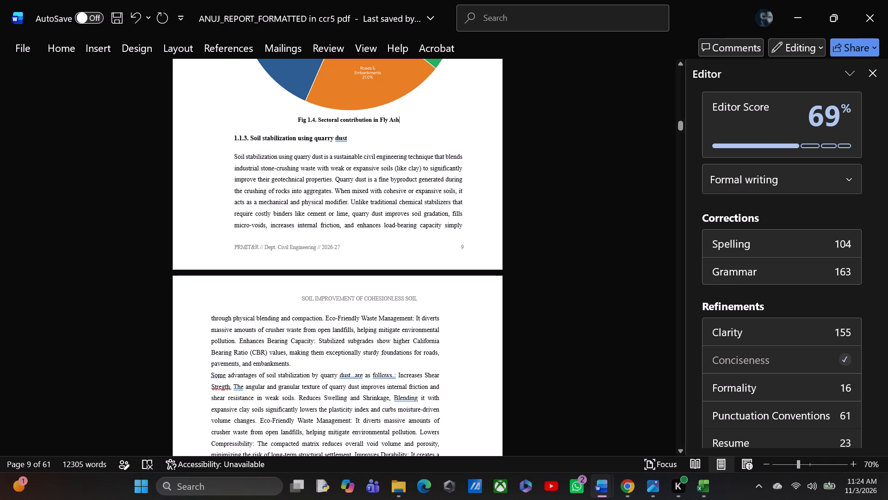
End the pie chart's Fig 1.4 caption with a full stop.
key("period")
Accept the suggested grammar correction "dust." at the end of the 1.1.3 quarry dust heading.
left_click(346, 143)
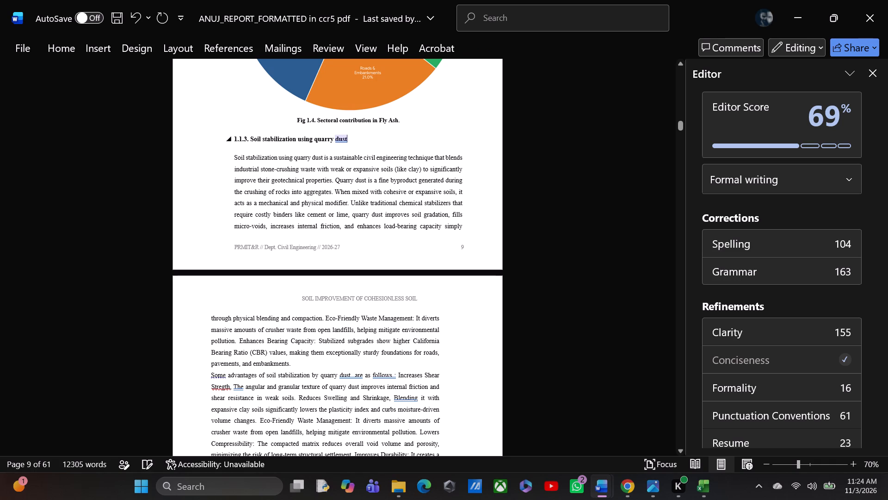
left_click(345, 142)
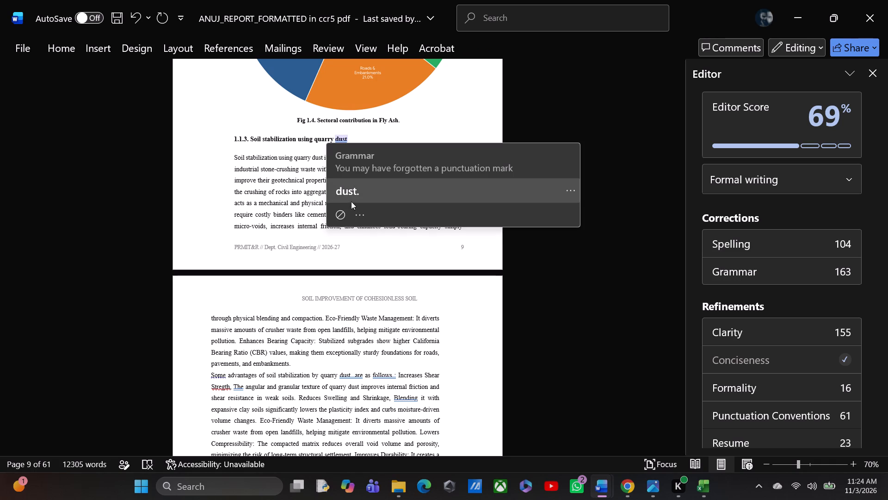
left_click(353, 196)
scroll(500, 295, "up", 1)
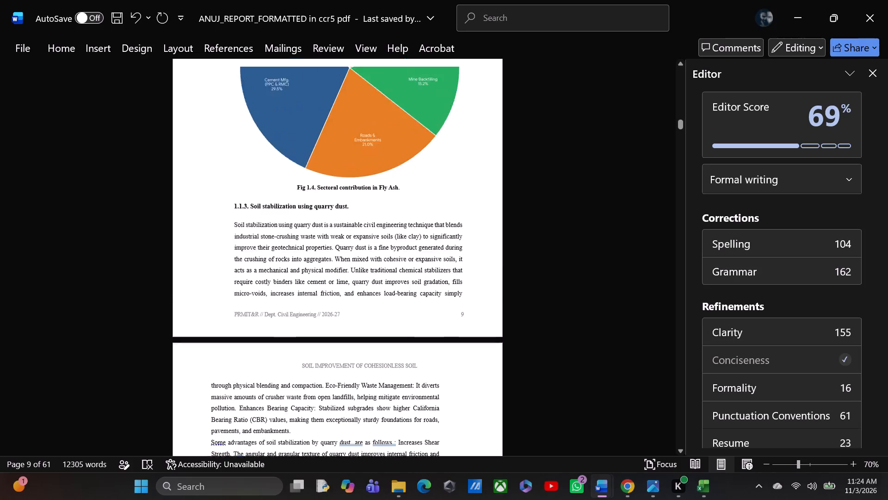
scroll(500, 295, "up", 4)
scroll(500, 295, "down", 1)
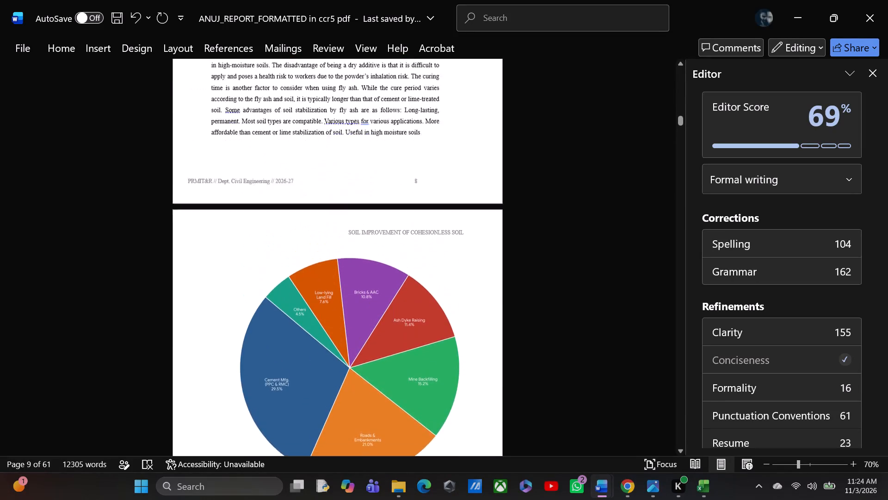
Stop checking for the preposition issue flagged at "for" in "Various types for various applications" in page 8's fly ash paragraph.
scroll(500, 295, "down", 1)
scroll(500, 295, "up", 1)
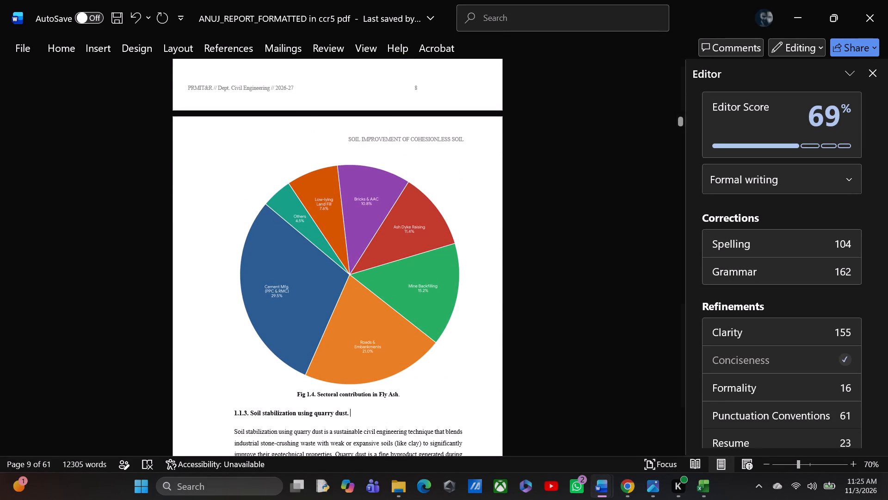
scroll(500, 295, "up", 3)
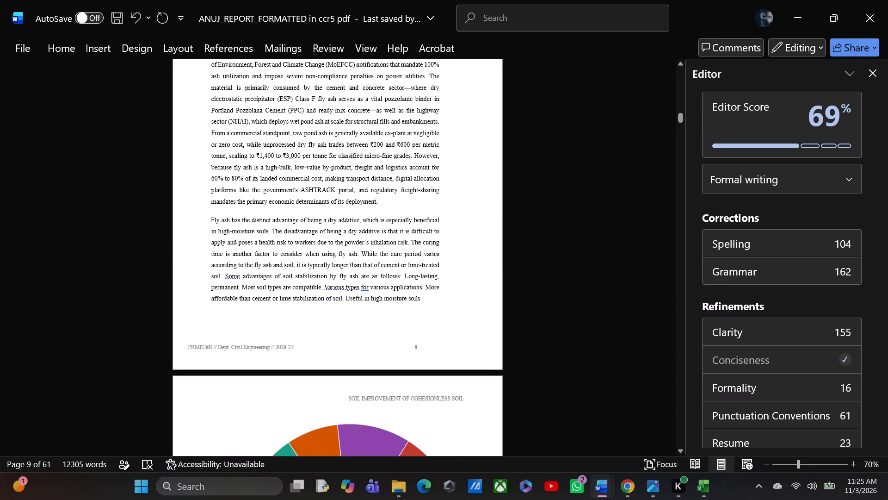
left_click(360, 287)
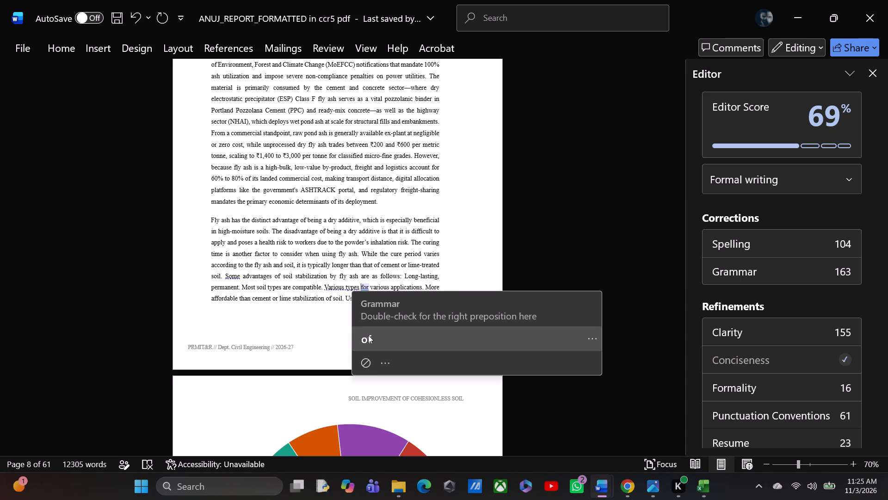
left_click(389, 356)
left_click(410, 385)
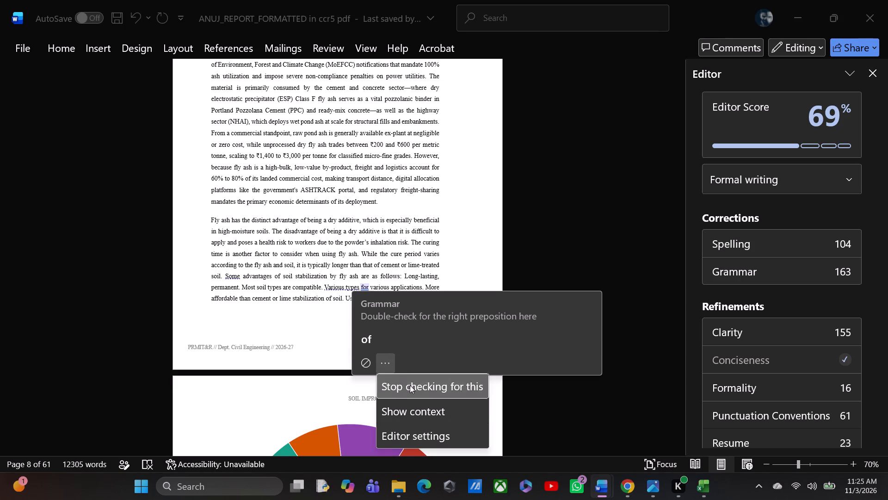
Examine the layout and remaining proofing marks of the fly ash text and the Fig 1.4 pie chart page.
scroll(526, 291, "up", 1)
scroll(526, 291, "down", 1)
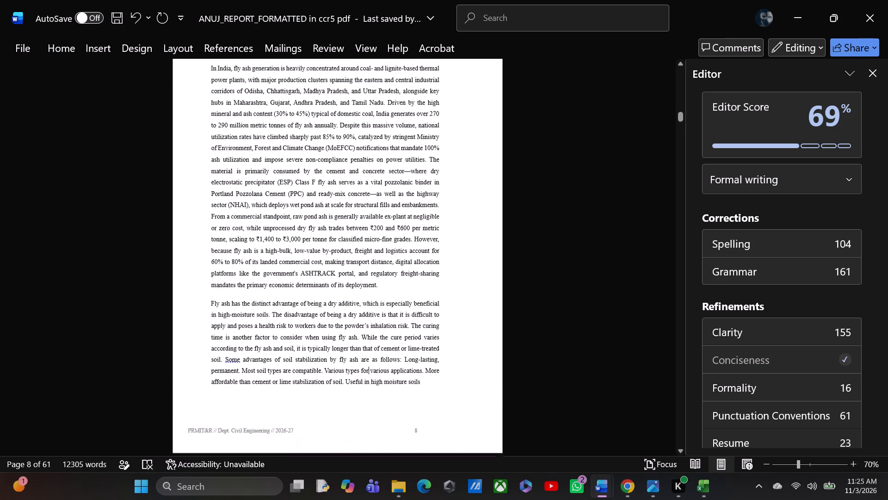
scroll(526, 291, "down", 4)
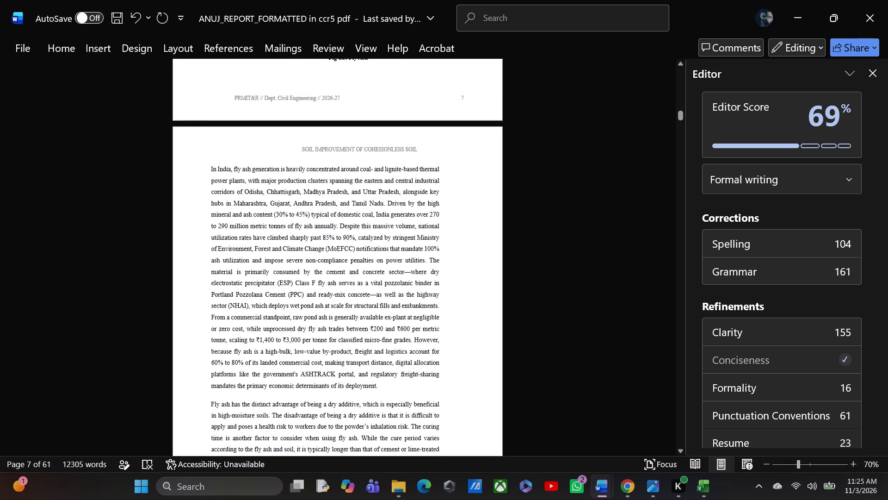
scroll(526, 291, "down", 5)
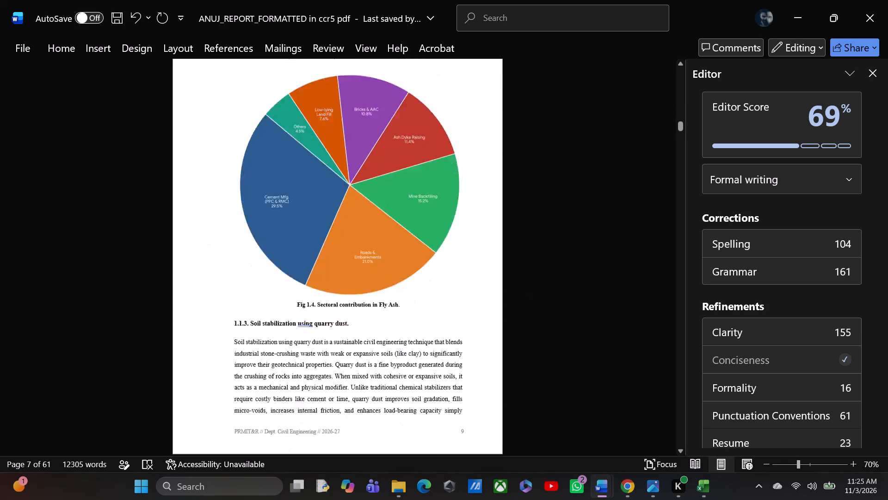
scroll(526, 291, "down", 2)
scroll(526, 291, "up", 4)
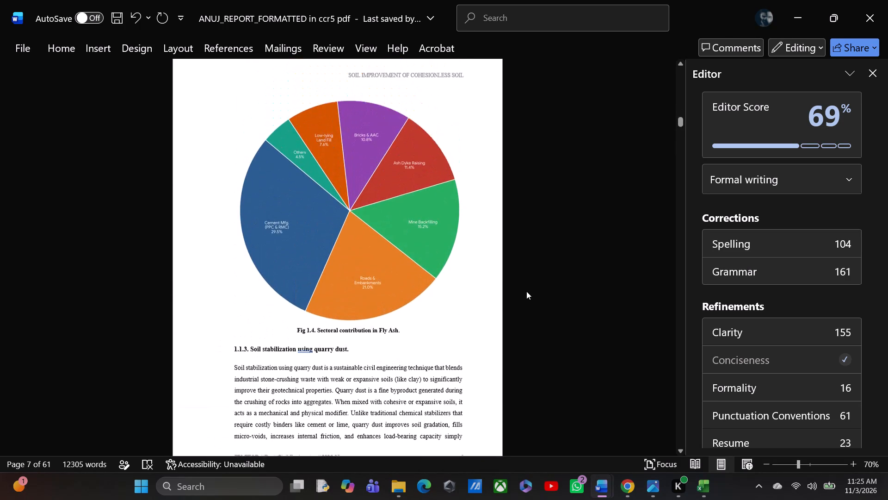
scroll(526, 291, "up", 2)
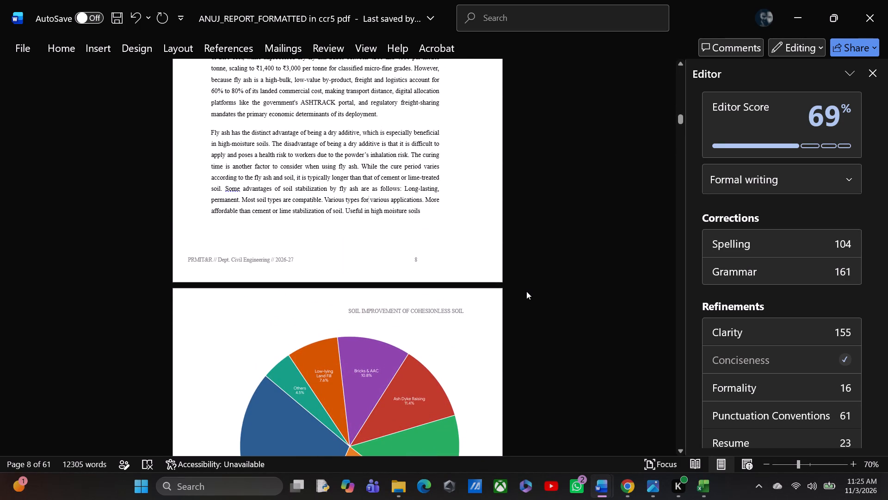
scroll(526, 291, "up", 1)
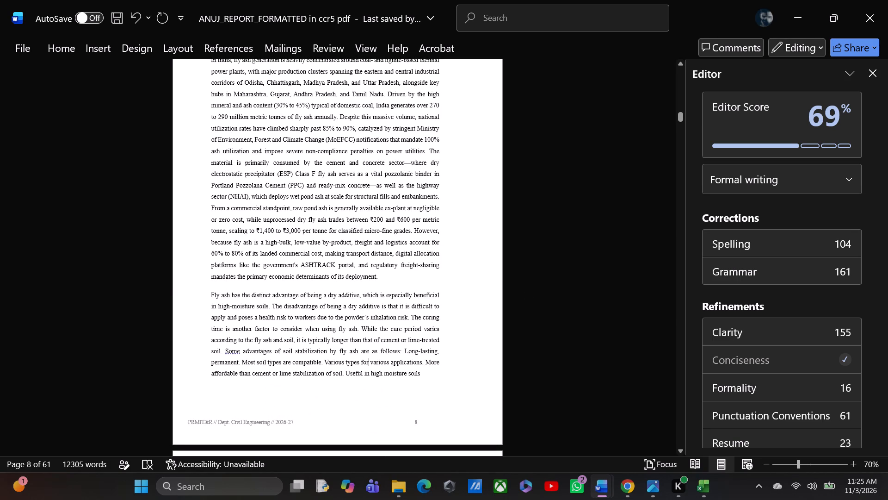
scroll(526, 291, "up", 1)
scroll(526, 291, "down", 1)
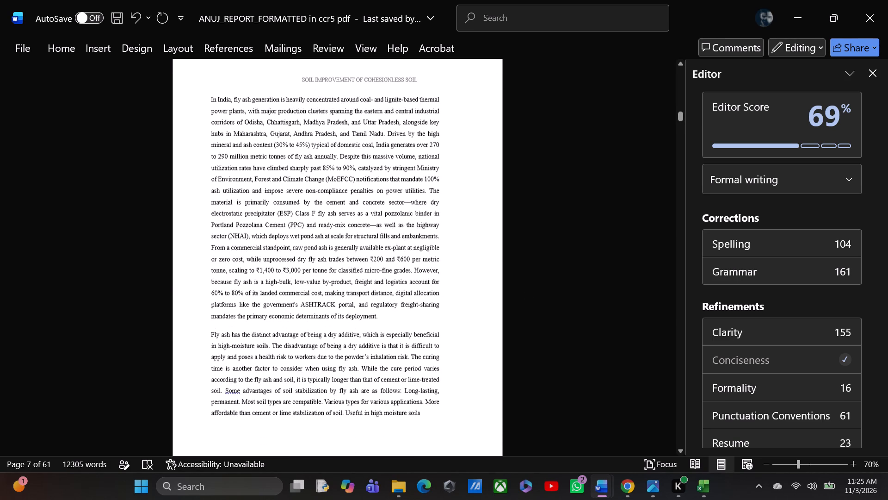
Stop checking for the verb form issue flagged at "using" in the 1.1.3 quarry dust heading.
scroll(526, 291, "down", 5)
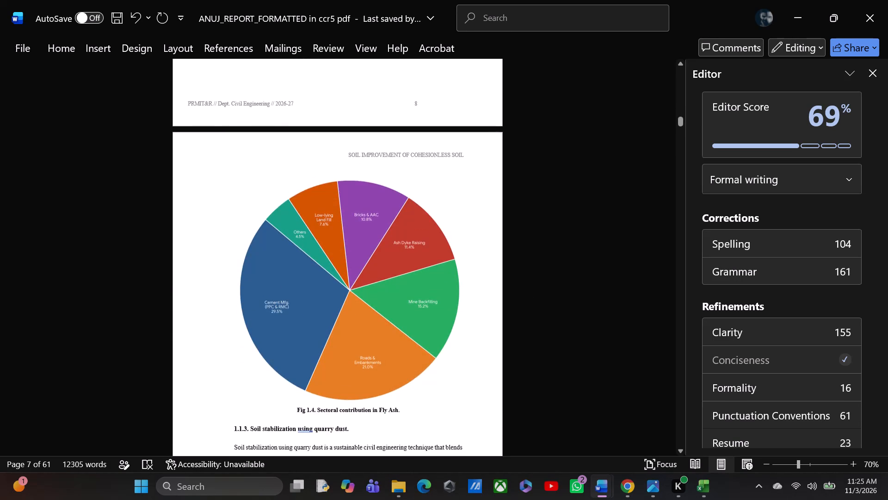
scroll(526, 291, "down", 1)
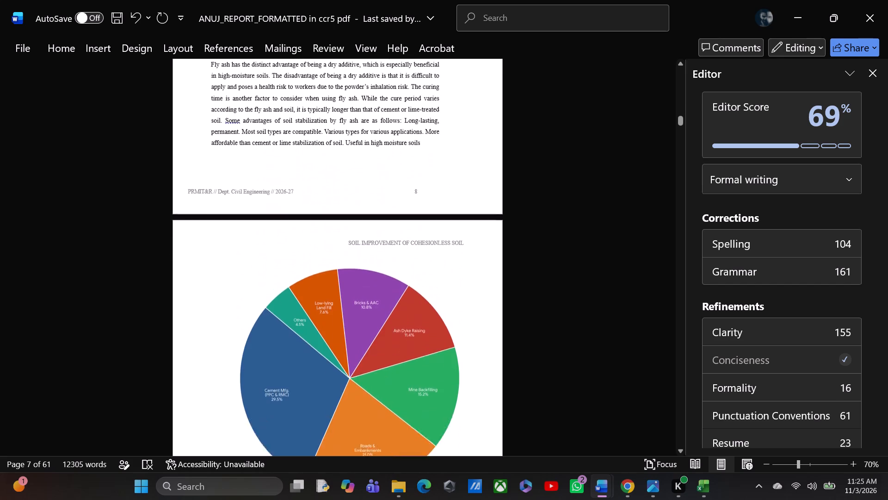
scroll(526, 291, "down", 1)
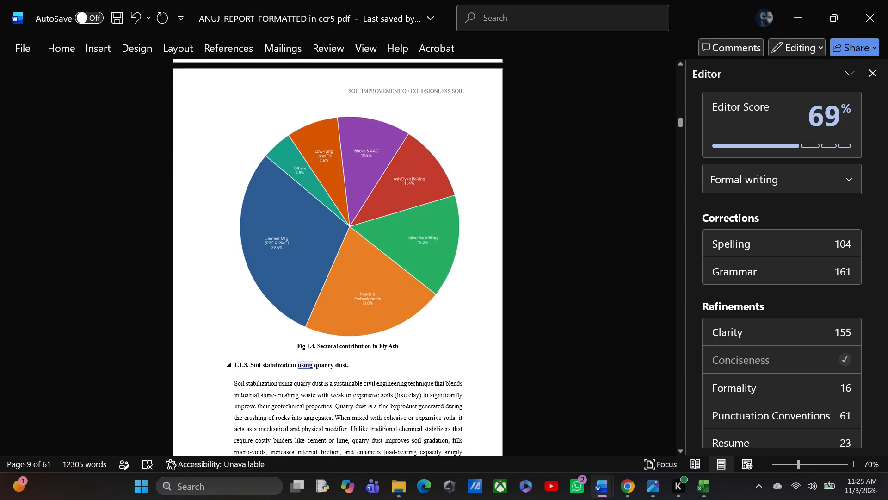
left_click(310, 368)
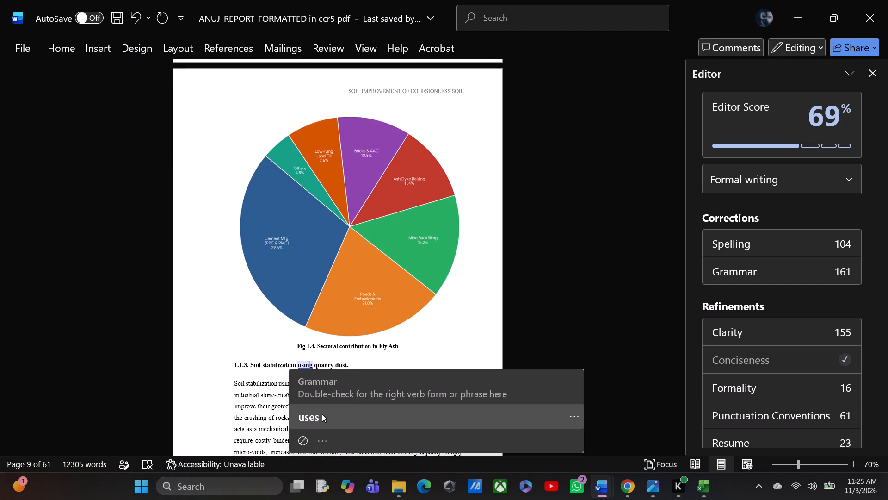
left_click(324, 441)
left_click(372, 364)
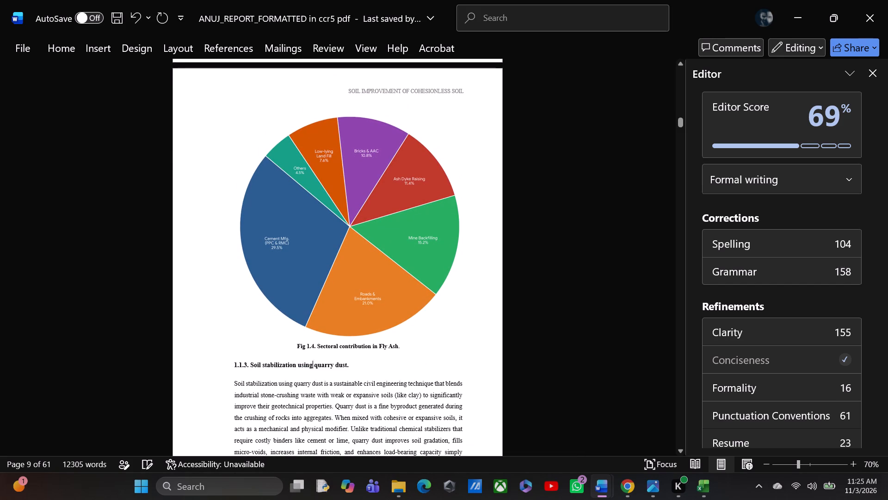
Stop checking for the clarity issue flagged at "is commonly used" in the Soil Stabilization by Fly Ash paragraph on page 7.
scroll(464, 308, "up", 4)
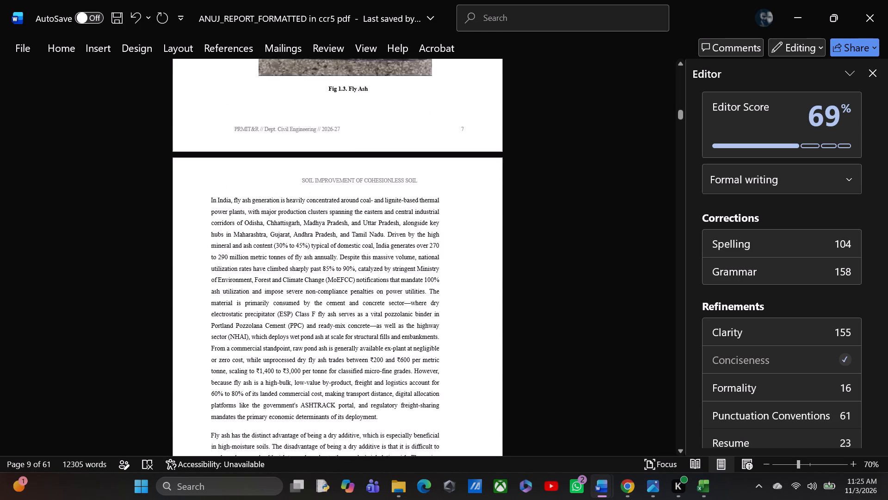
scroll(464, 308, "up", 3)
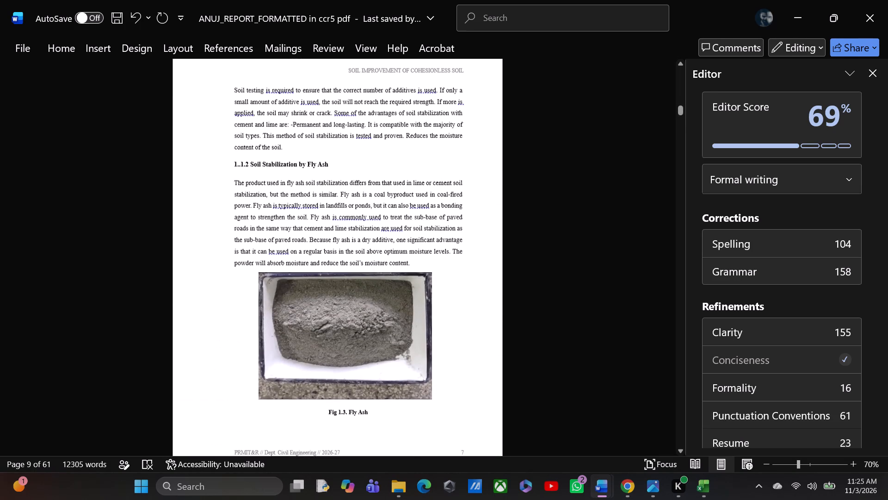
scroll(464, 308, "up", 1)
left_click(361, 218)
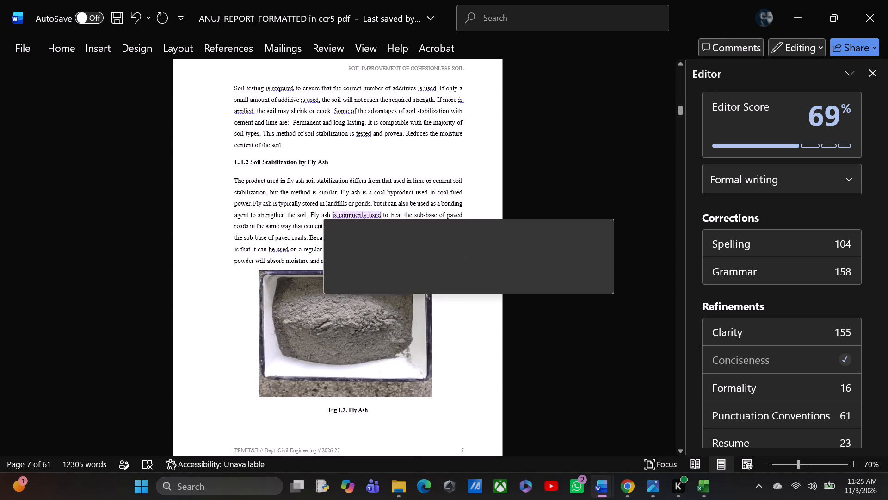
left_click(360, 292)
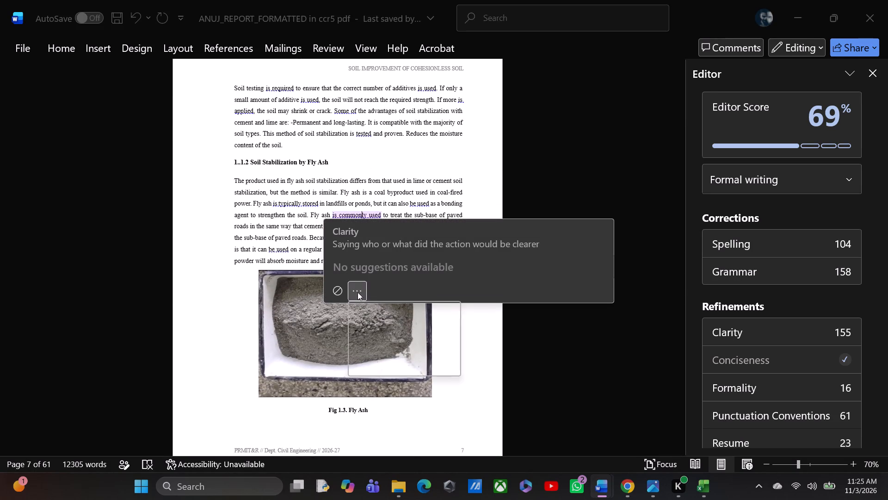
left_click_drag(363, 310, 283, 200)
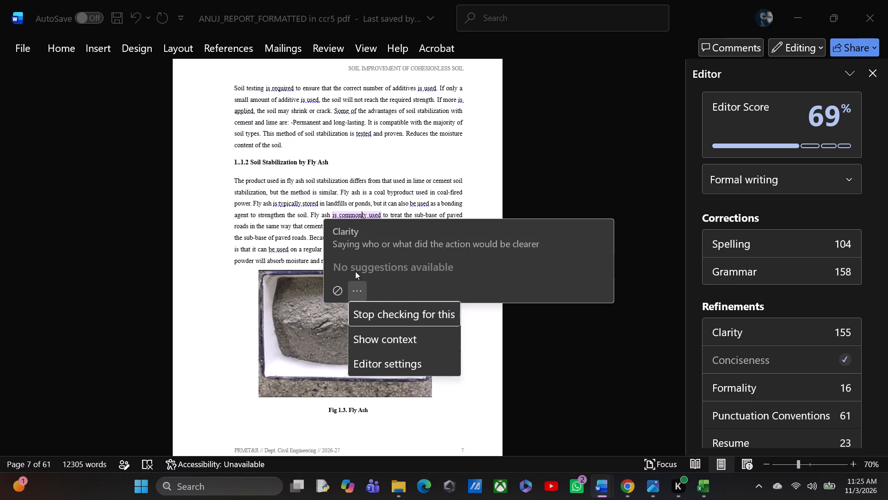
left_click(385, 314)
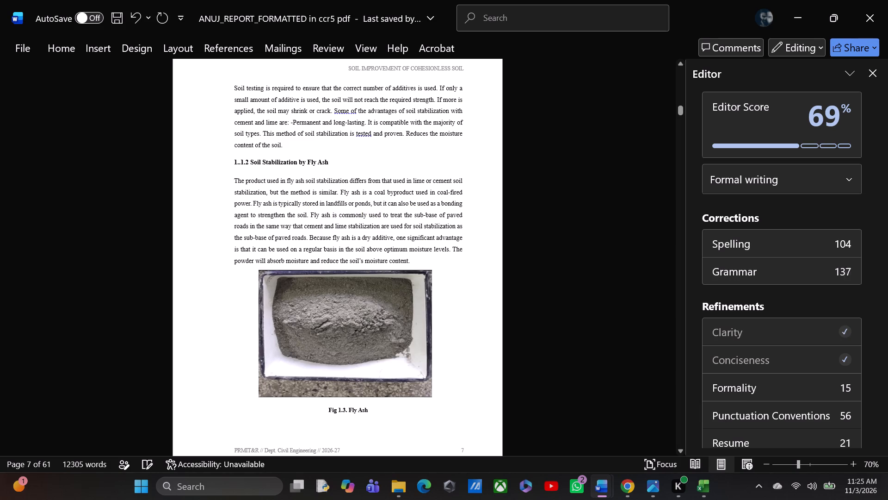
Review pages 6 to 9, checking the figures, captions, spacing and remaining proofing marks from Fig 1.2 to the quarry dust section.
scroll(379, 330, "down", 2)
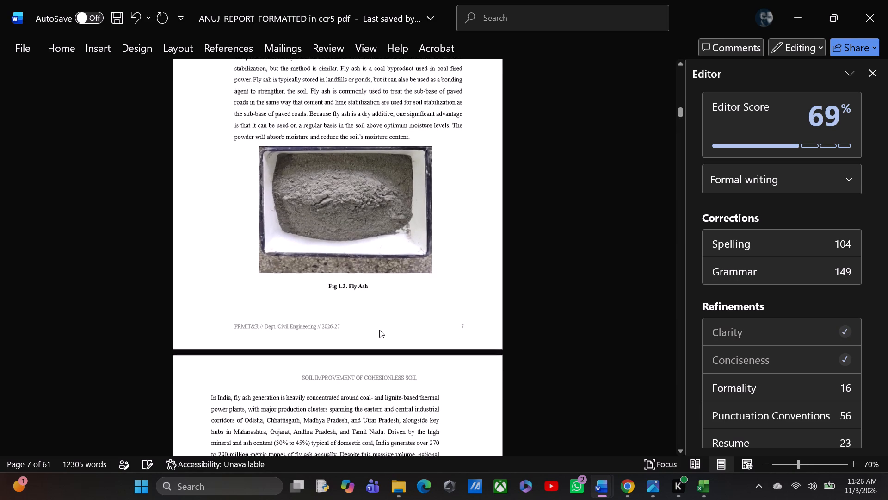
scroll(379, 330, "down", 4)
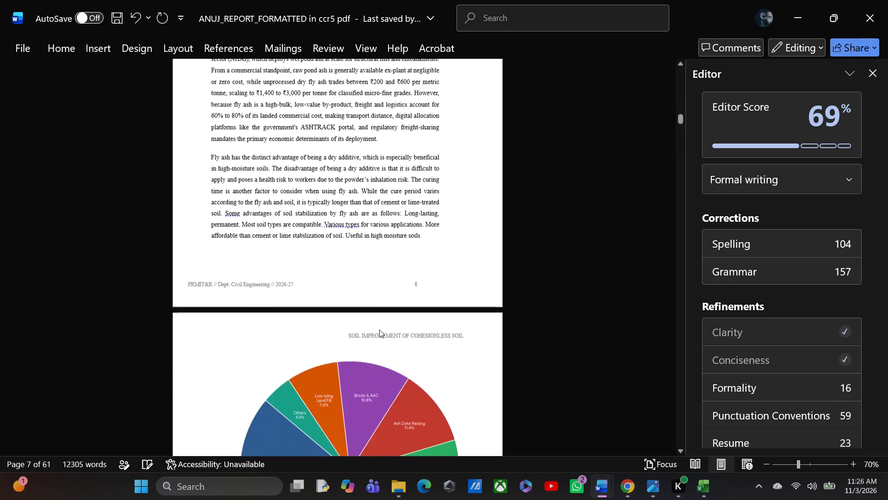
scroll(379, 330, "down", 3)
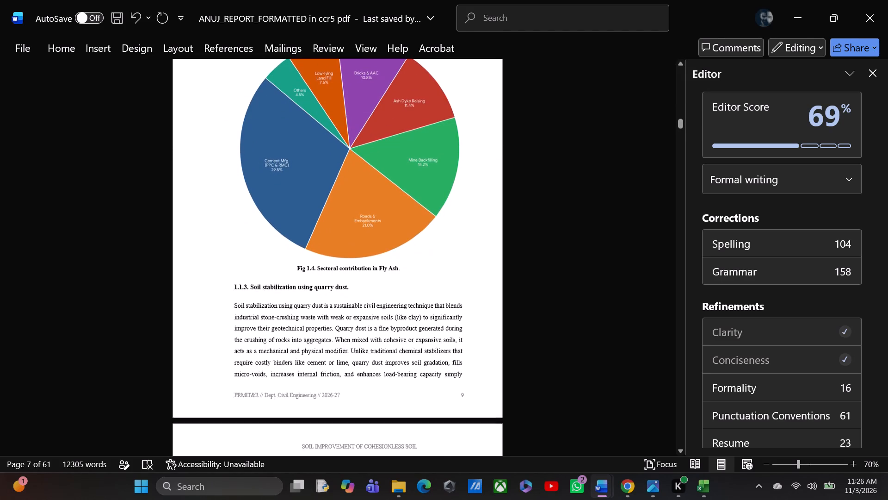
scroll(379, 330, "down", 1)
scroll(379, 330, "up", 4)
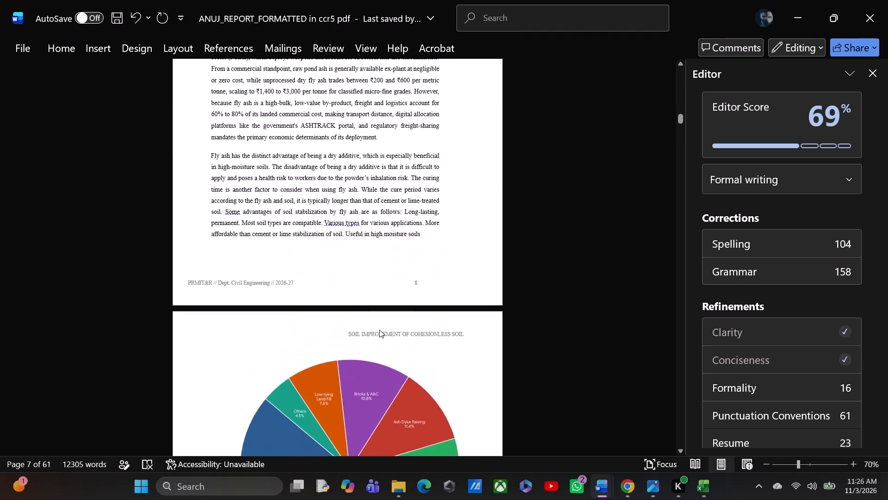
scroll(379, 330, "up", 9)
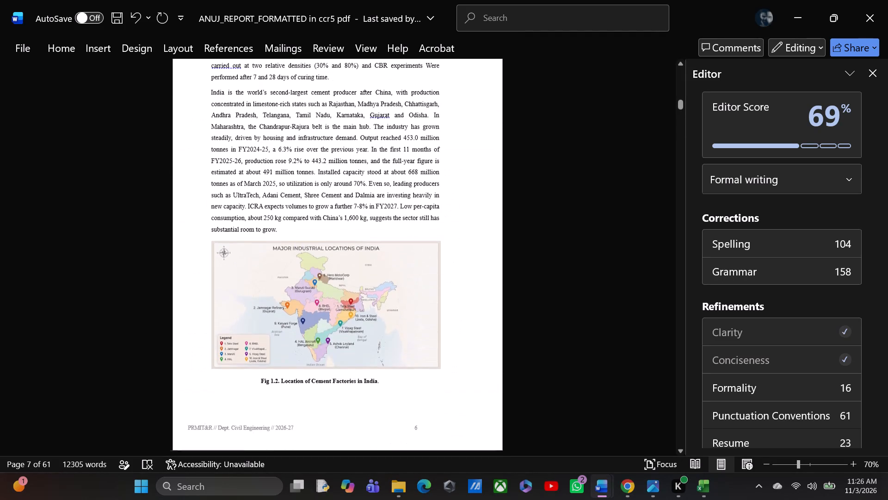
scroll(379, 330, "up", 2)
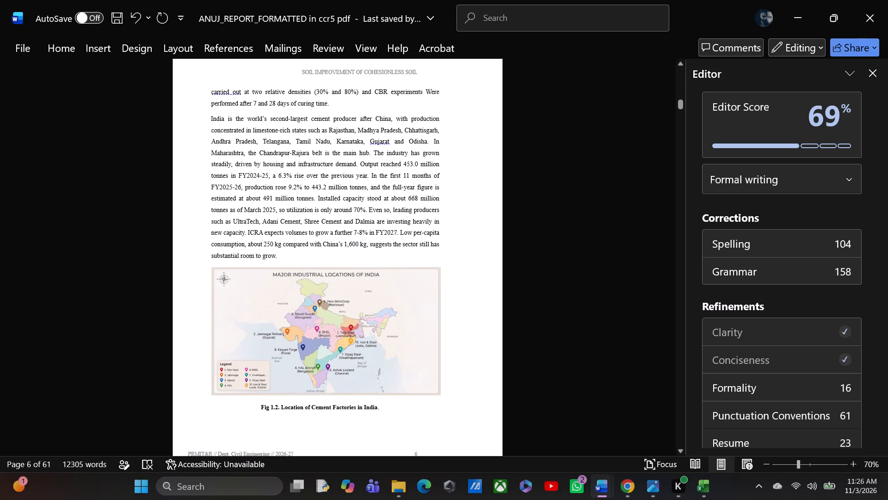
scroll(379, 330, "down", 1)
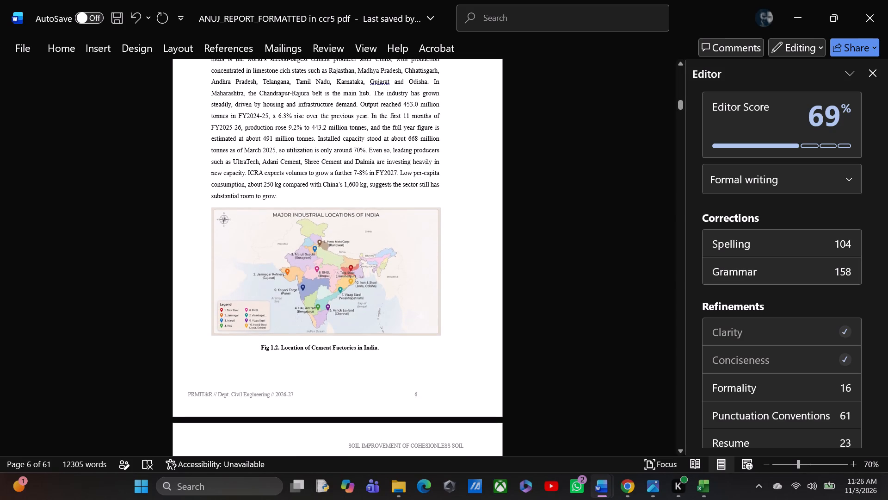
scroll(397, 264, "up", 2, "ctrl")
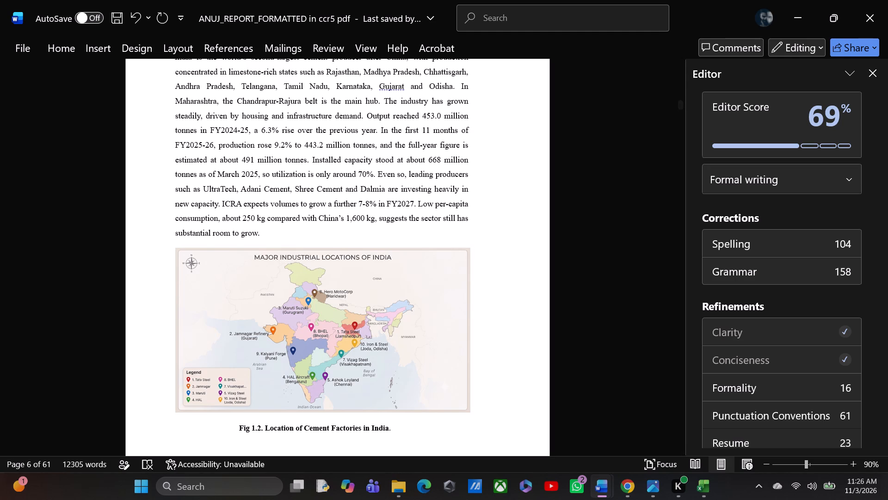
scroll(397, 264, "down", 1)
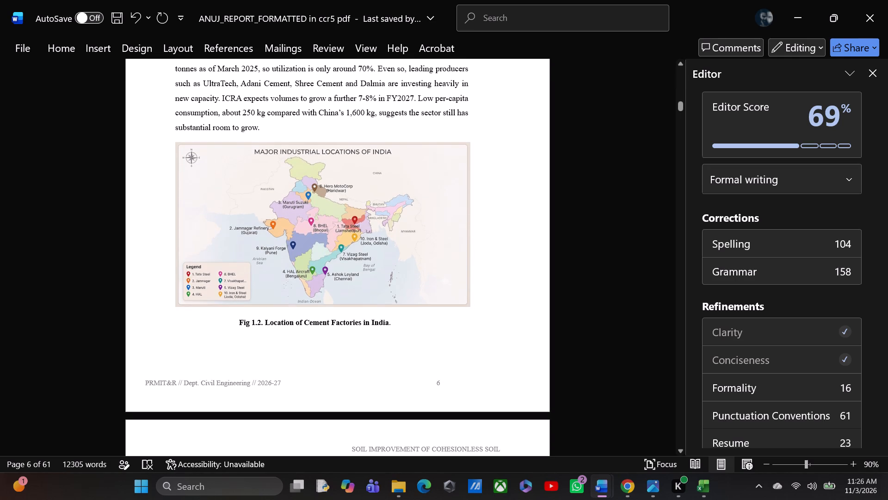
scroll(397, 264, "down", 1)
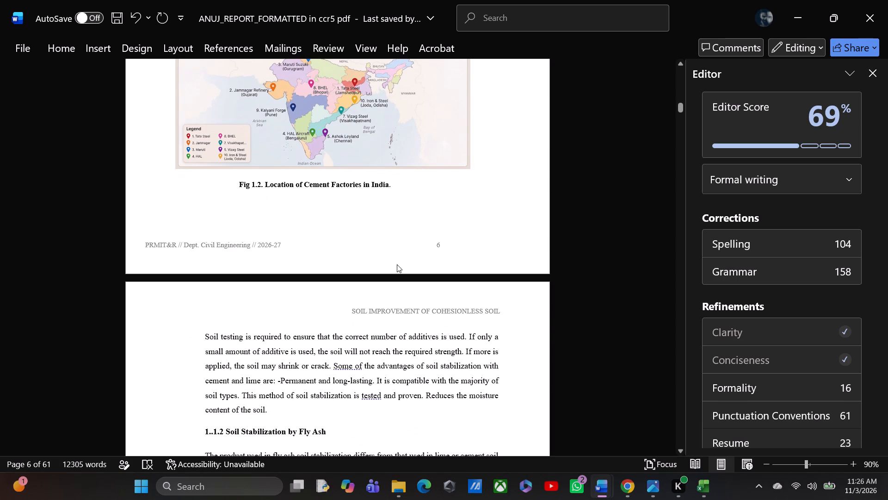
scroll(397, 264, "down", 2)
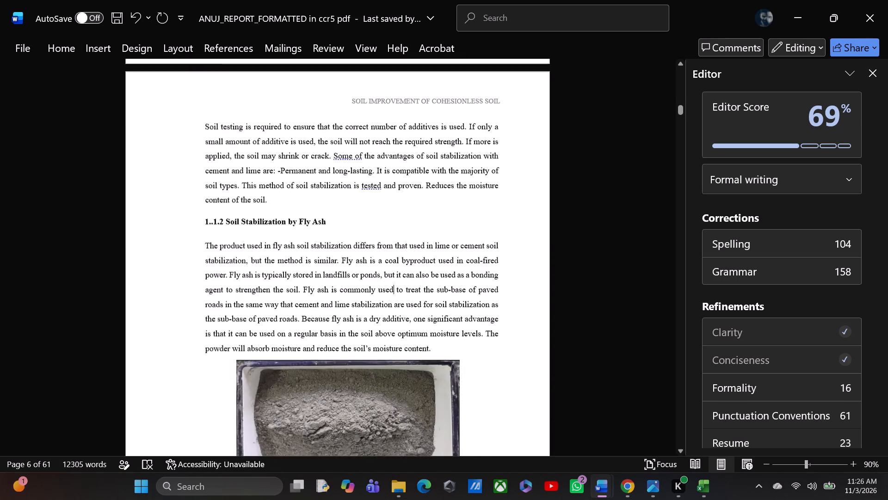
scroll(397, 264, "down", 3)
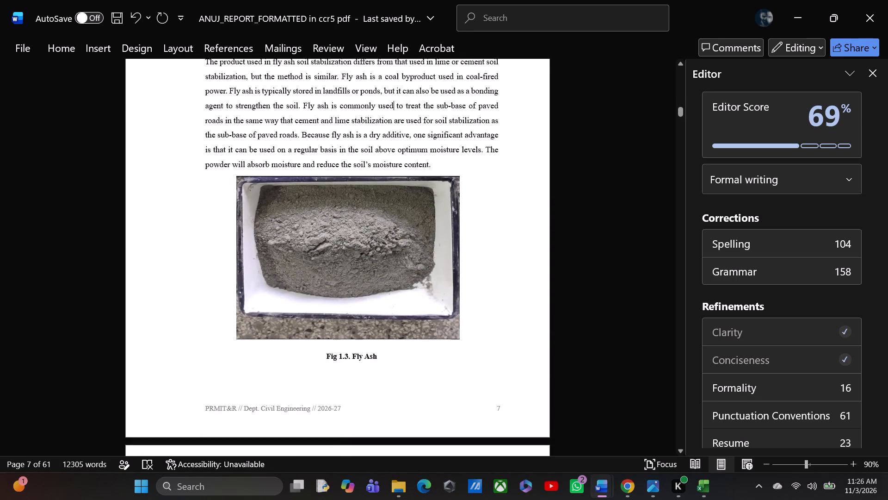
scroll(397, 264, "down", 4)
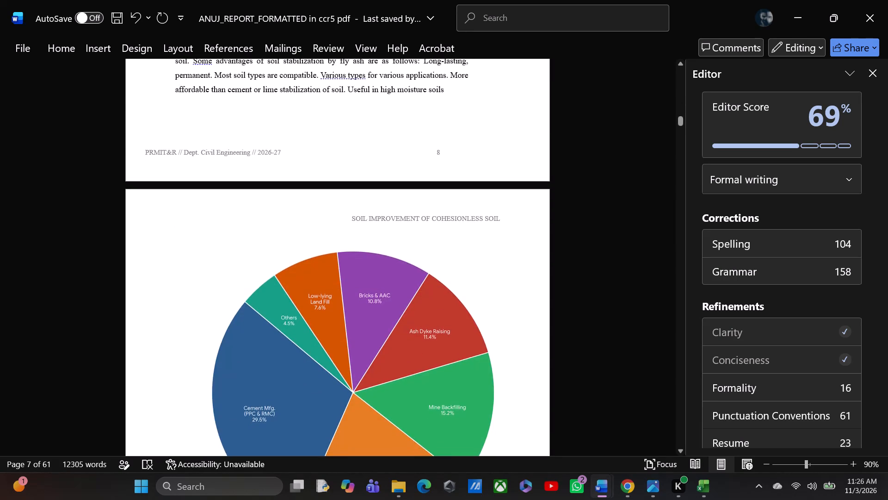
Split the fly ash paragraph on page 8 after "power utilities." so that "The material is primarily consumed" begins a new paragraph.
scroll(397, 264, "up", 5)
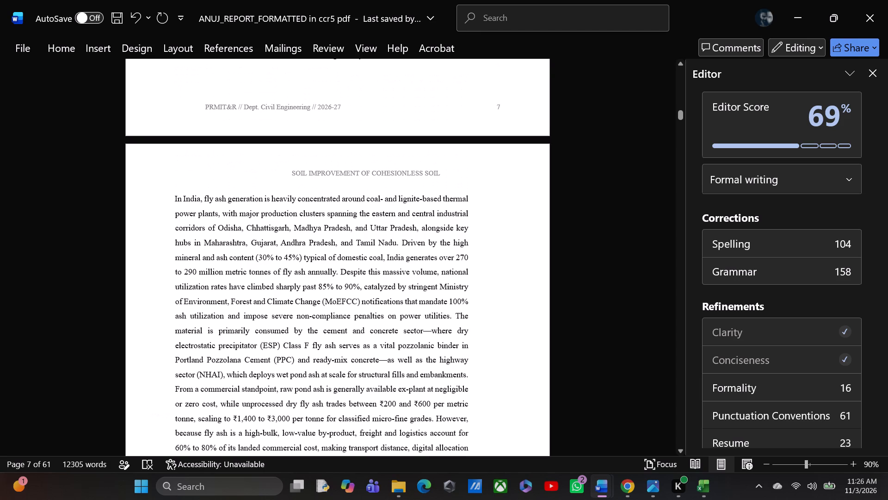
scroll(397, 264, "down", 1)
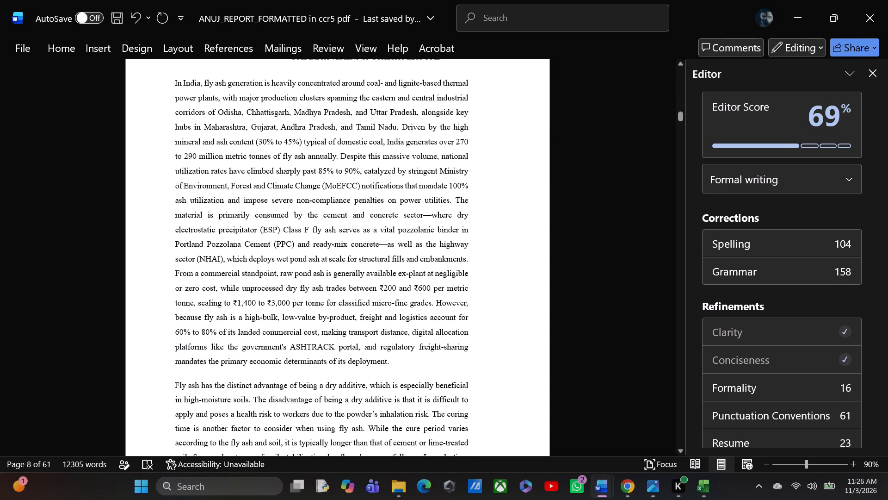
left_click(450, 196)
key("Right")
key("Return")
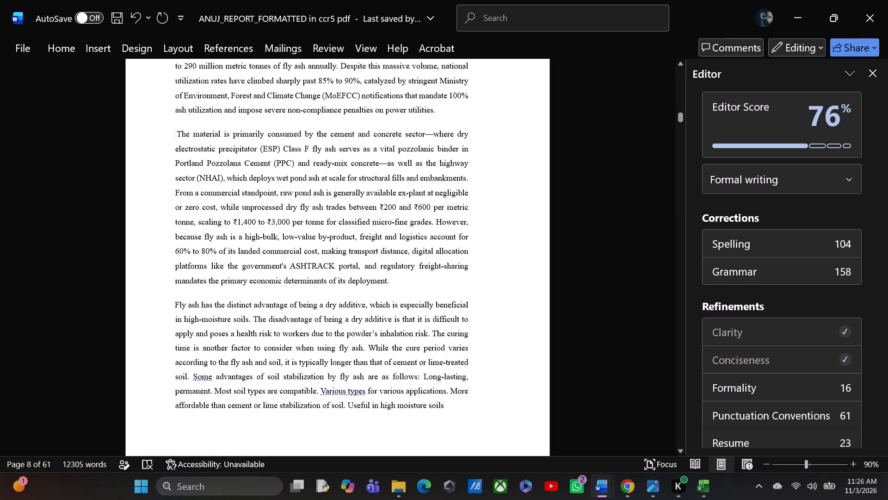
scroll(561, 260, "down", 1)
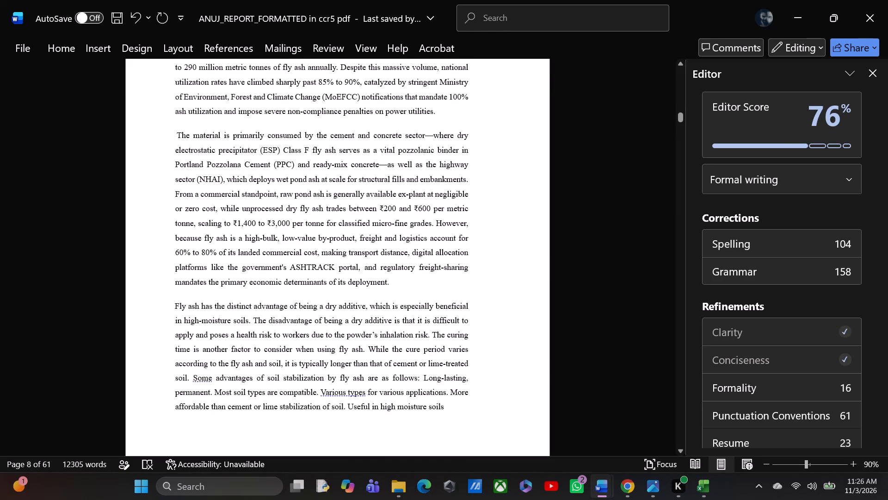
scroll(561, 260, "down", 2)
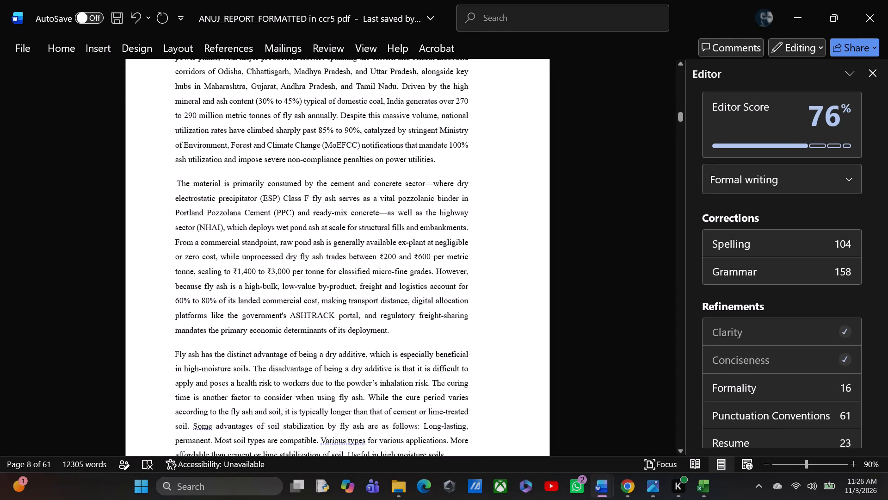
scroll(561, 260, "down", 2)
scroll(561, 260, "up", 1)
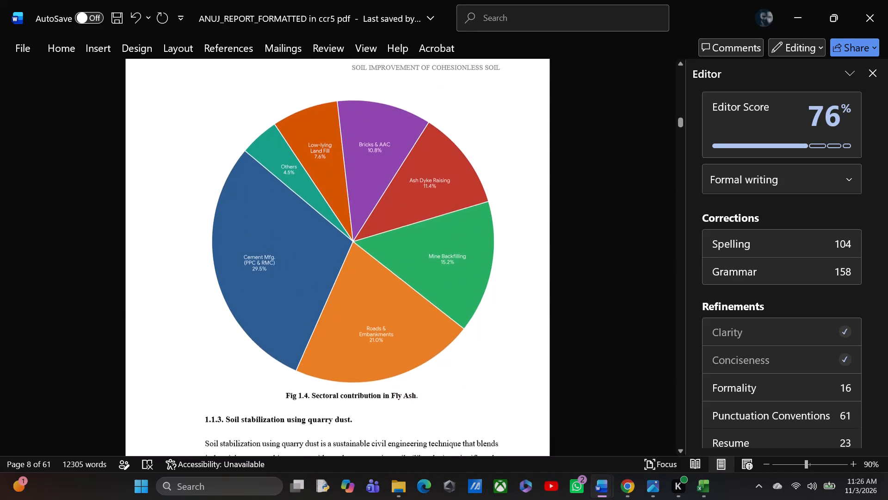
scroll(561, 260, "up", 2)
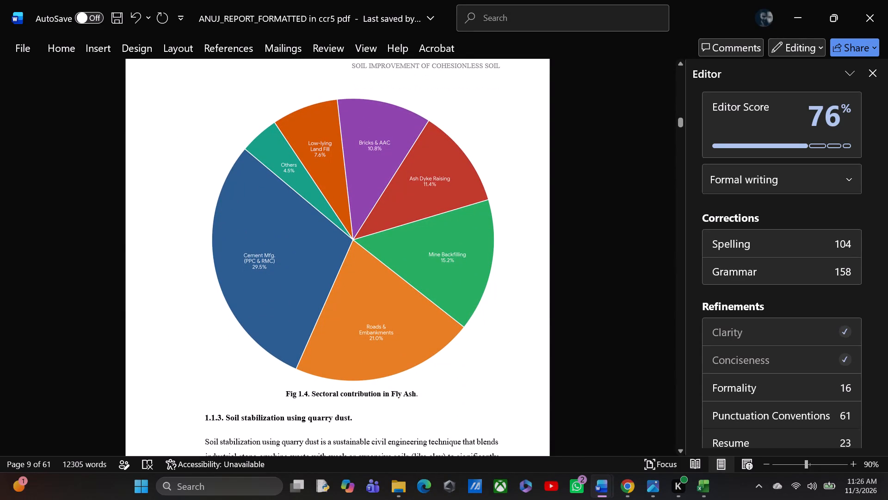
scroll(561, 260, "up", 1)
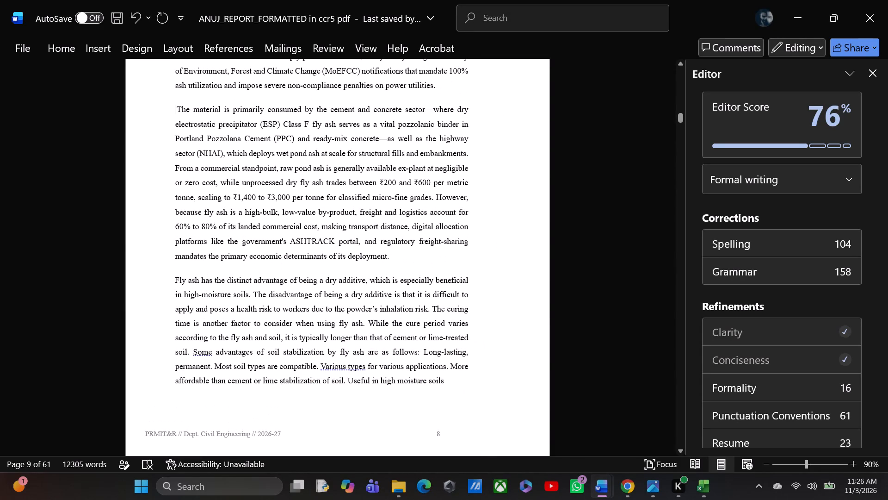
scroll(561, 260, "up", 3)
scroll(561, 260, "down", 2)
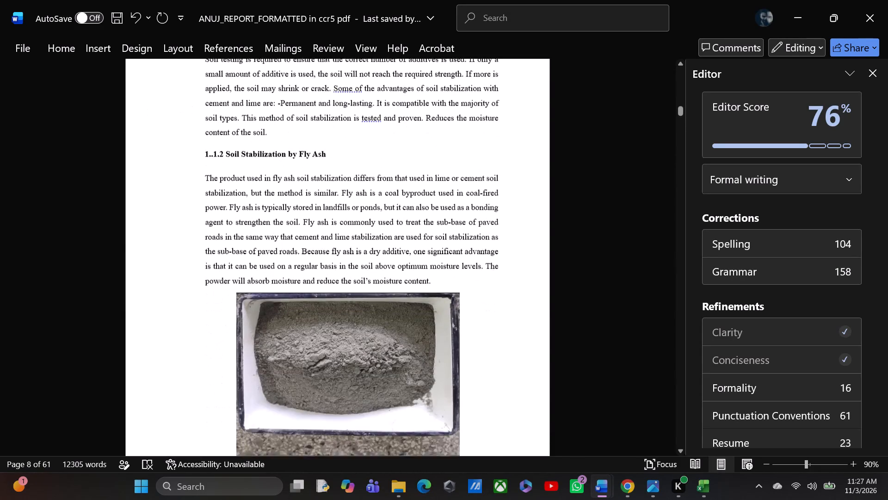
scroll(561, 260, "down", 6)
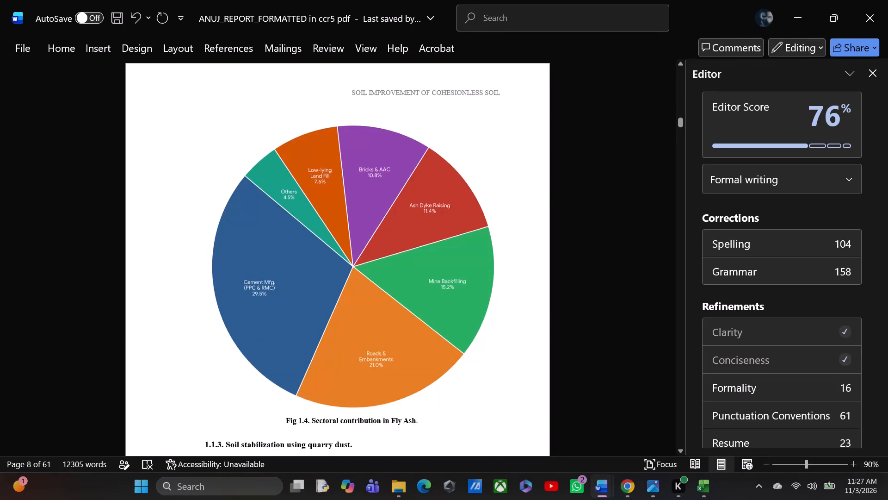
scroll(561, 260, "down", 2, "ctrl")
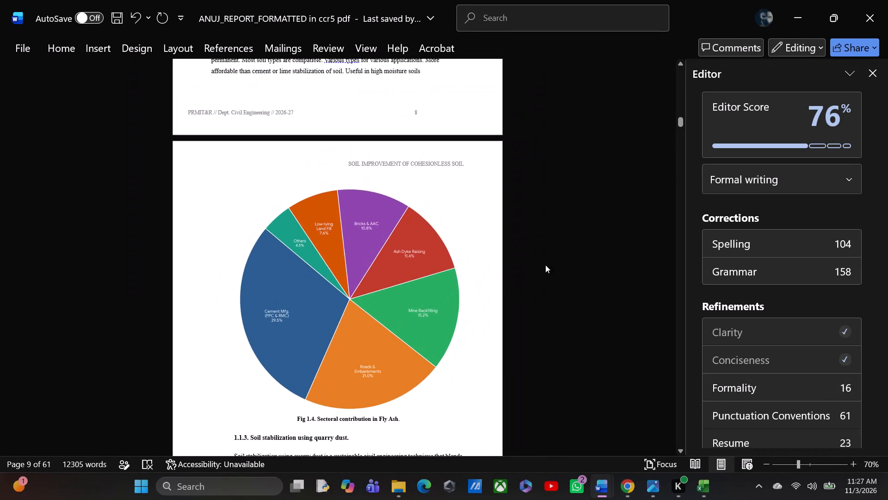
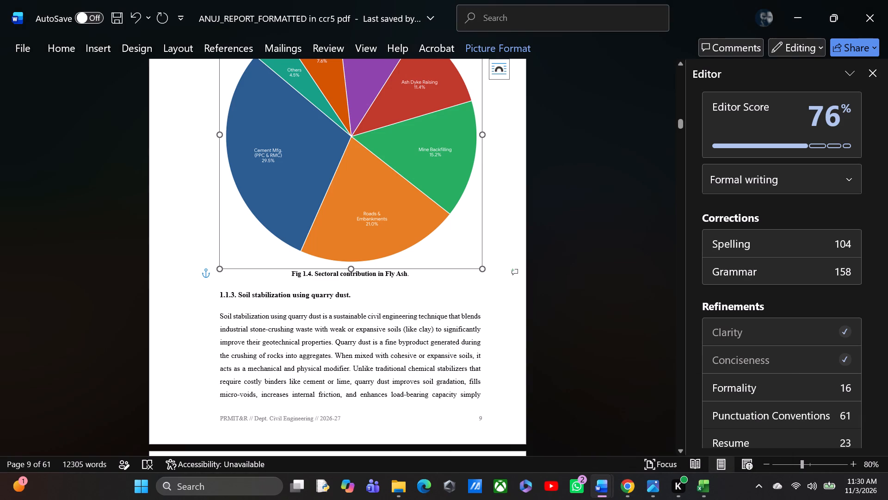
left_click(391, 289)
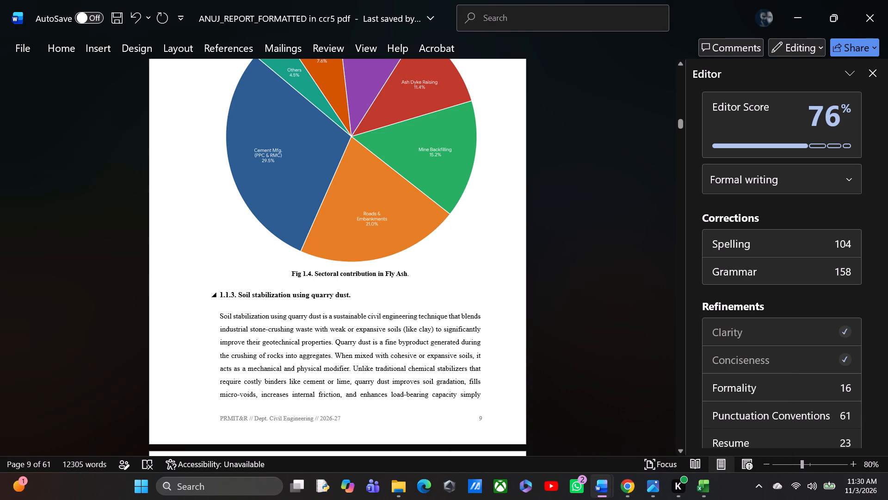
left_click(225, 290)
key("Up")
key("Right")
key("Right")
key("Right")
key("Right")
key("Right")
key("Right")
key("Right")
key("Right")
key("Right")
key("Right")
key("Right")
key("Right")
key("Right")
key("Right")
key("Right")
key("Right")
key("Right")
key("Right")
key("Right")
key("Right")
key("Right")
key("Right")
key("Right")
key("Right")
key("Right")
key("Right")
key("Right")
key("Right")
key("Right")
key("Right")
key("Right")
key("Right")
key("Right")
key("Right")
key("Right")
key("Right")
key("Return")
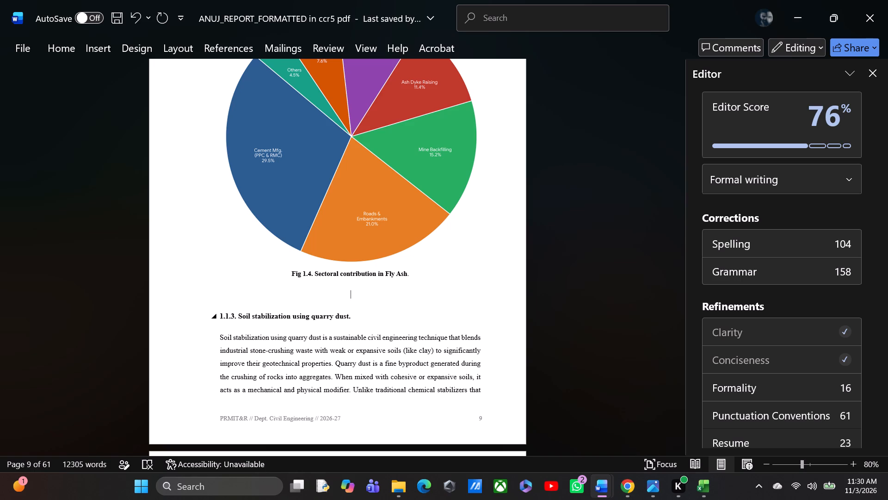
key("ctrl+v")
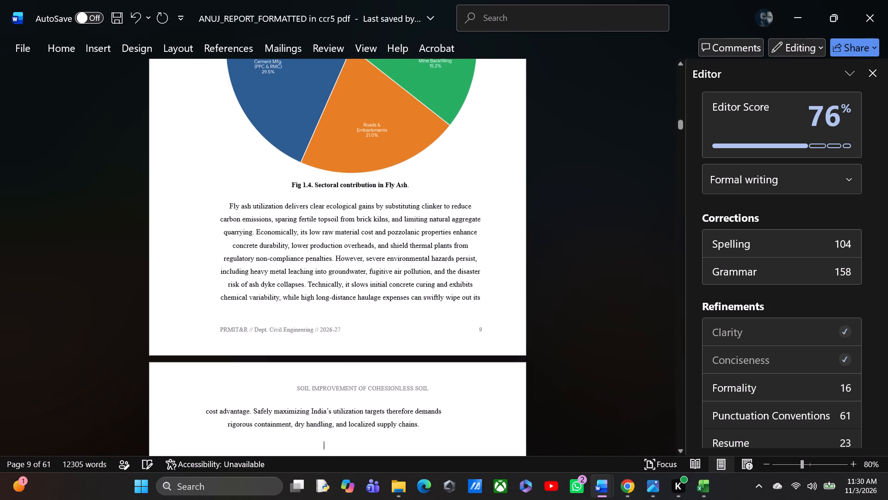
Justify the pasted fly ash utilization paragraph that runs across pages 9 and 10.
scroll(225, 290, "down", 1)
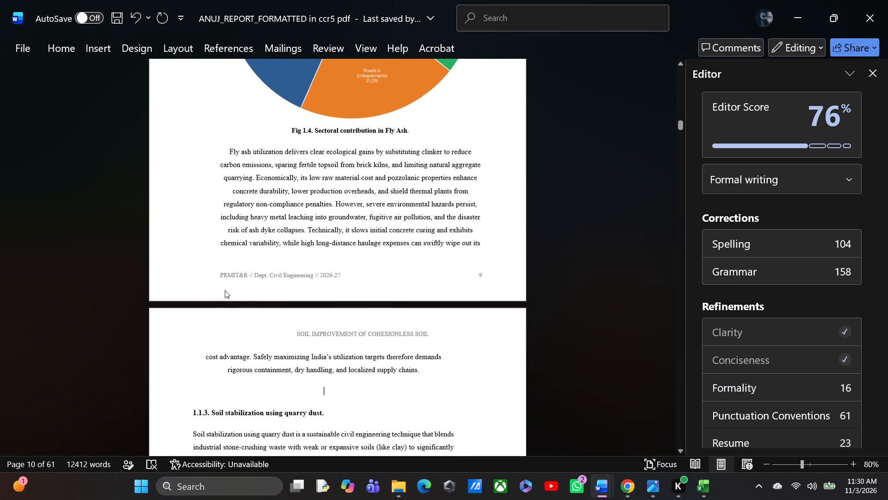
scroll(225, 290, "down", 1)
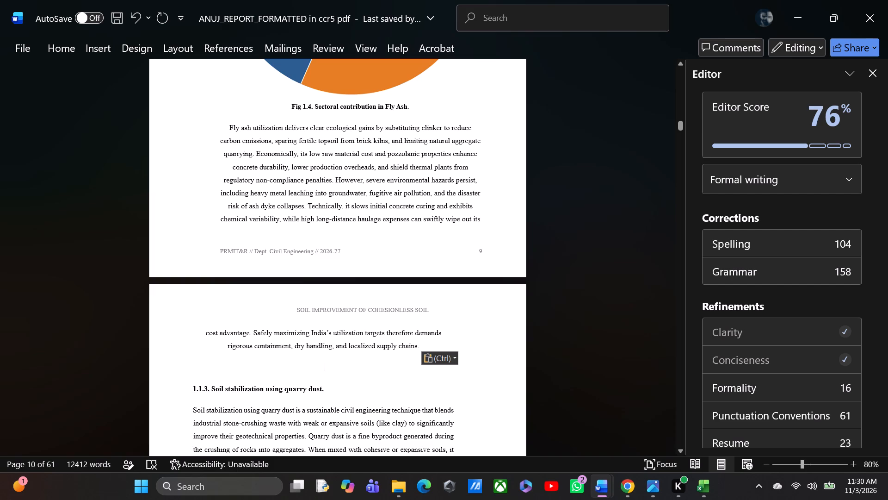
left_click(229, 127)
left_click_drag(229, 127, 408, 328)
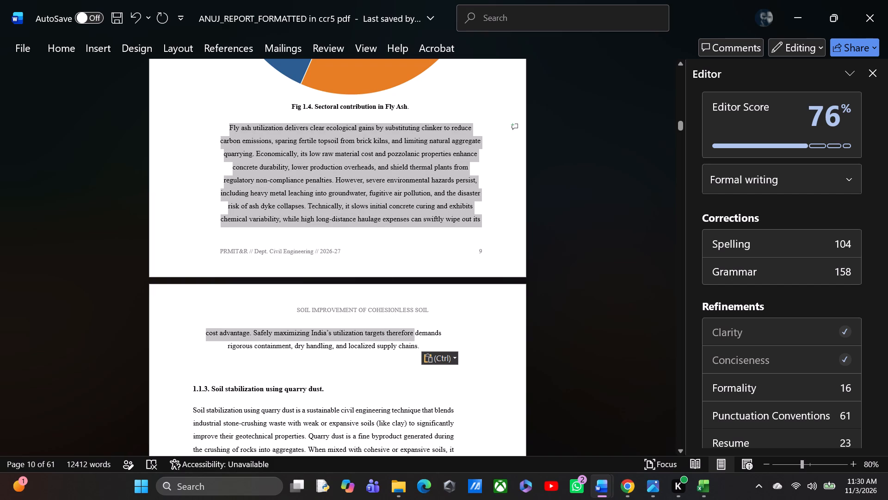
left_click_drag(408, 328, 417, 355)
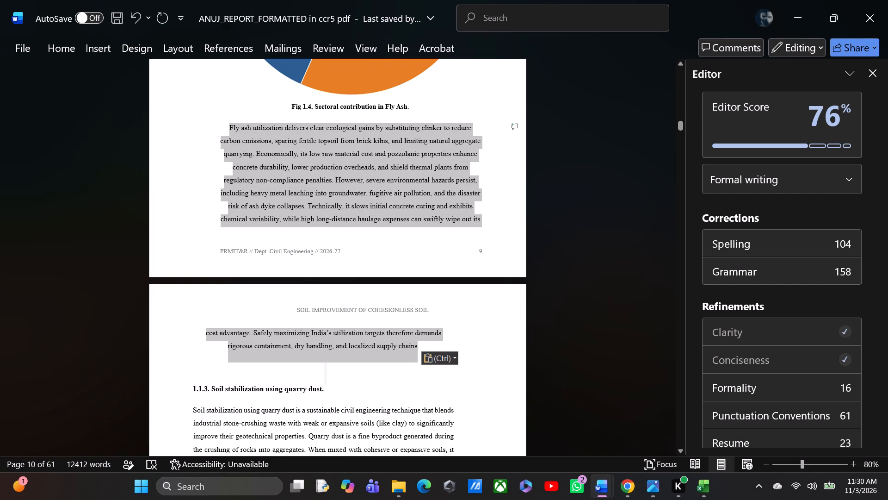
left_click_drag(417, 355, 419, 354)
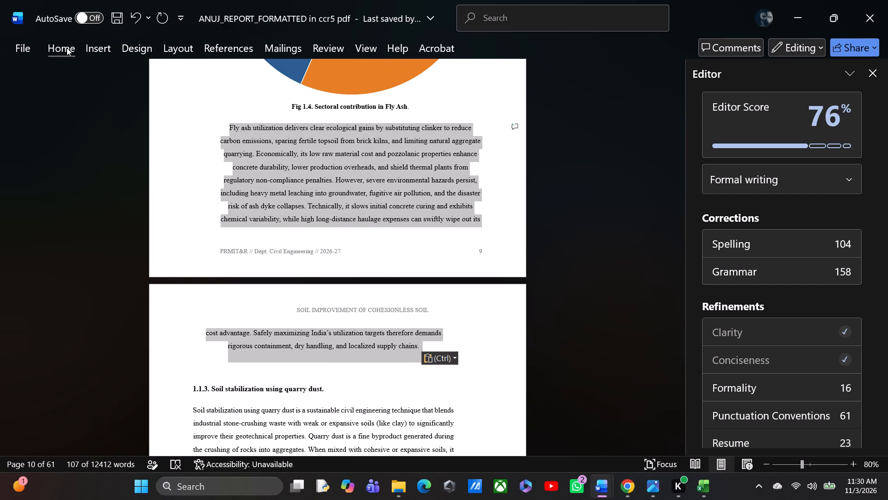
left_click(66, 47)
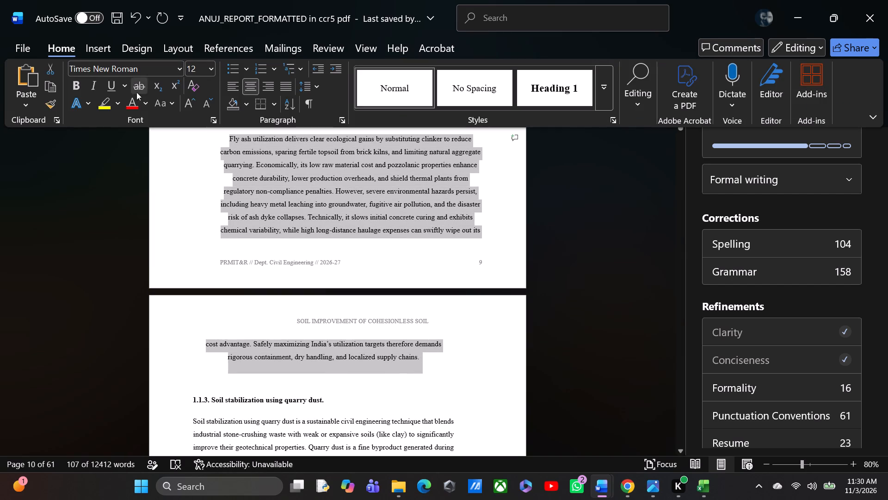
left_click(282, 87)
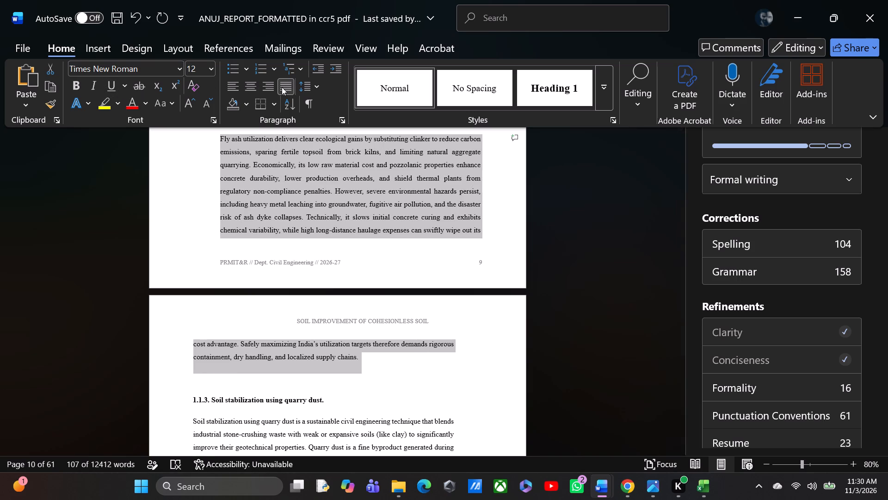
Remove the empty line between the fly ash utilization paragraph and heading 1.1.3 on quarry dust.
left_click(407, 381)
left_click(381, 377)
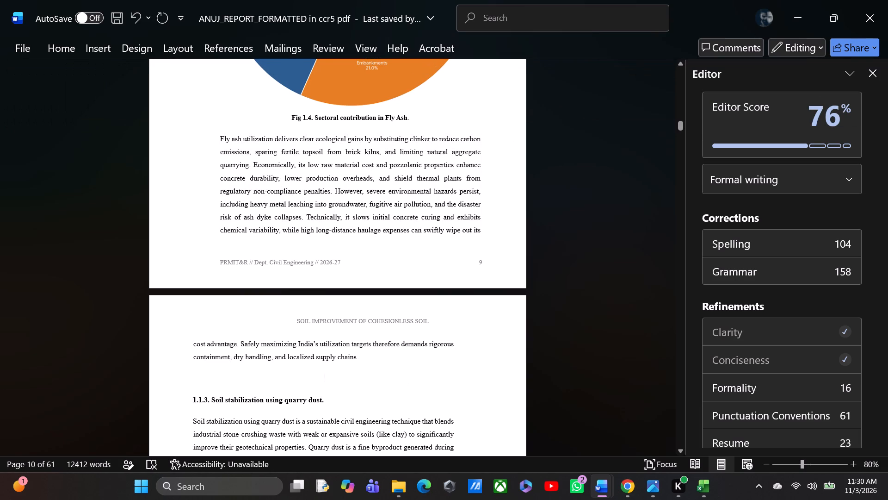
left_click(196, 381)
left_click(196, 381)
key("BackSpace")
key("BackSpace")
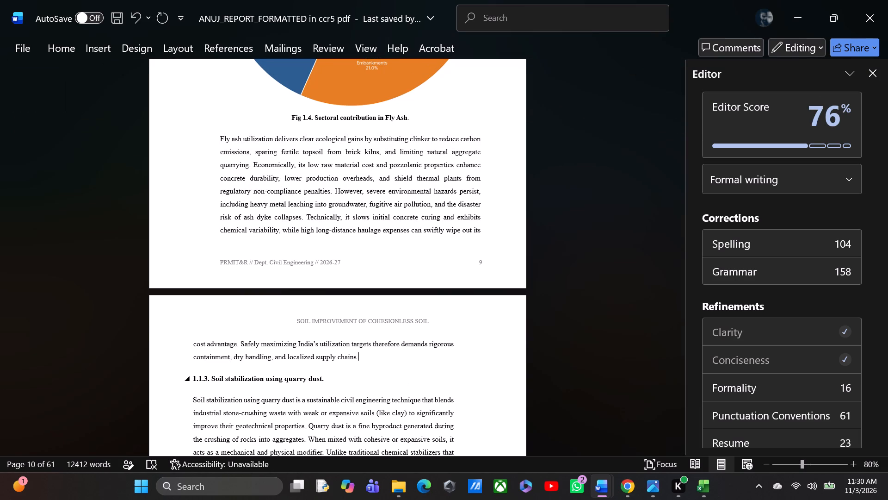
Review the report's introductory pages, from the abstract through the cement, lime and fly ash sections, checking text, figures and captions.
scroll(196, 381, "up", 5)
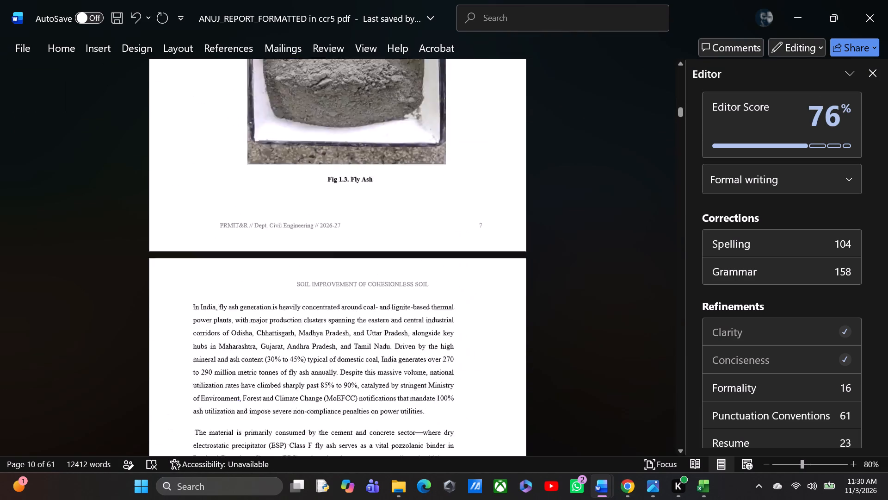
scroll(196, 381, "up", 1)
scroll(196, 381, "down", 2)
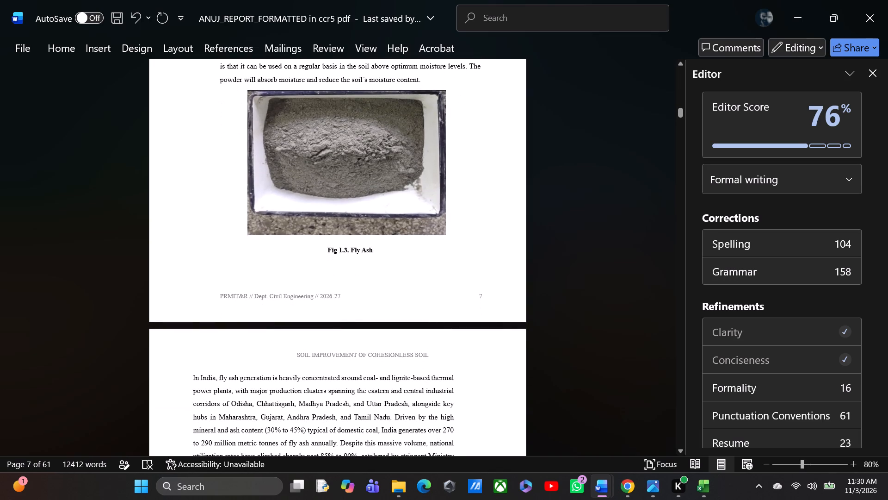
scroll(299, 292, "down", 2)
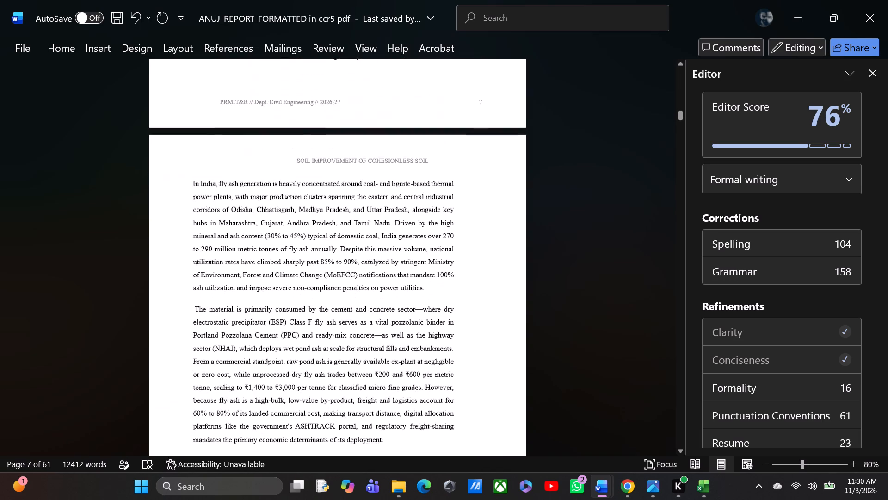
scroll(299, 292, "down", 2)
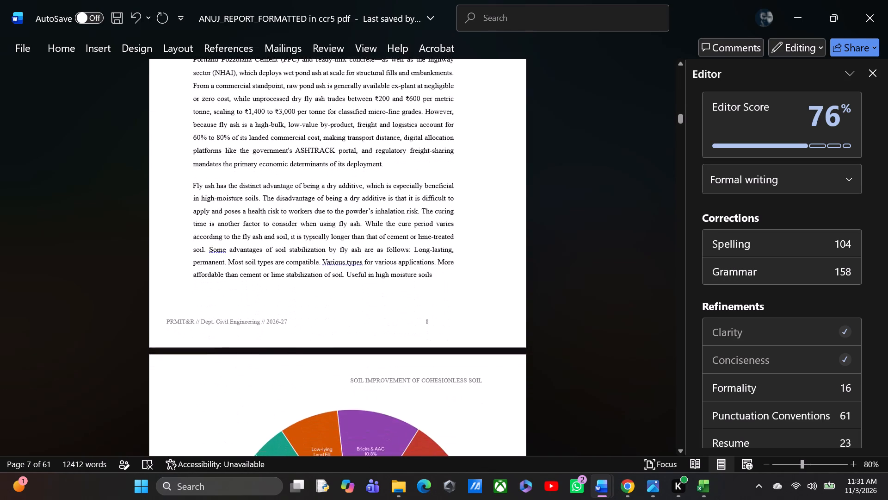
scroll(299, 292, "down", 3)
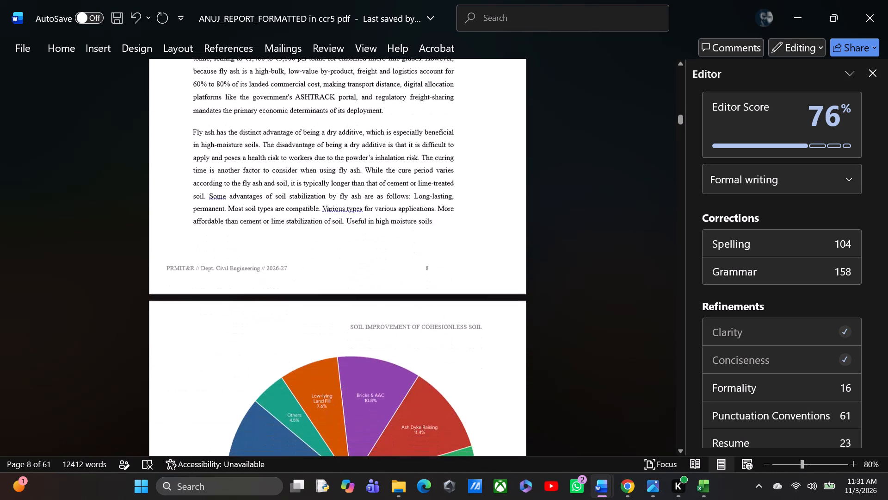
scroll(299, 292, "down", 1)
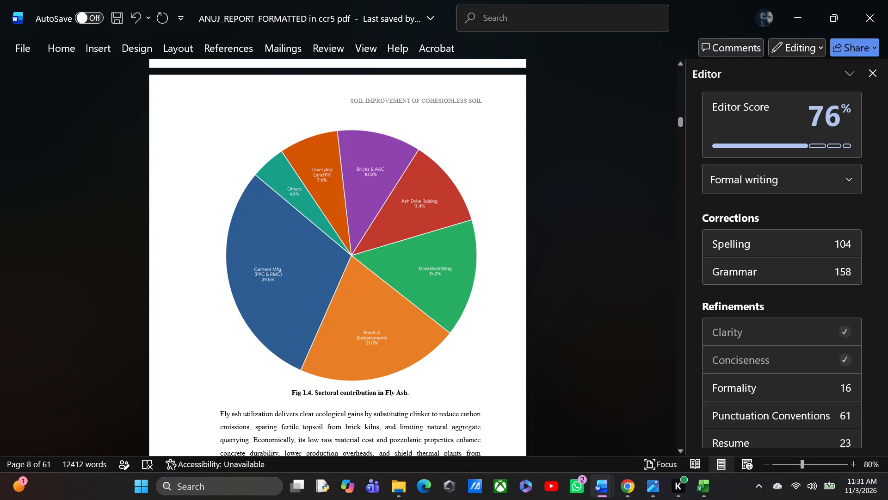
scroll(299, 292, "up", 1)
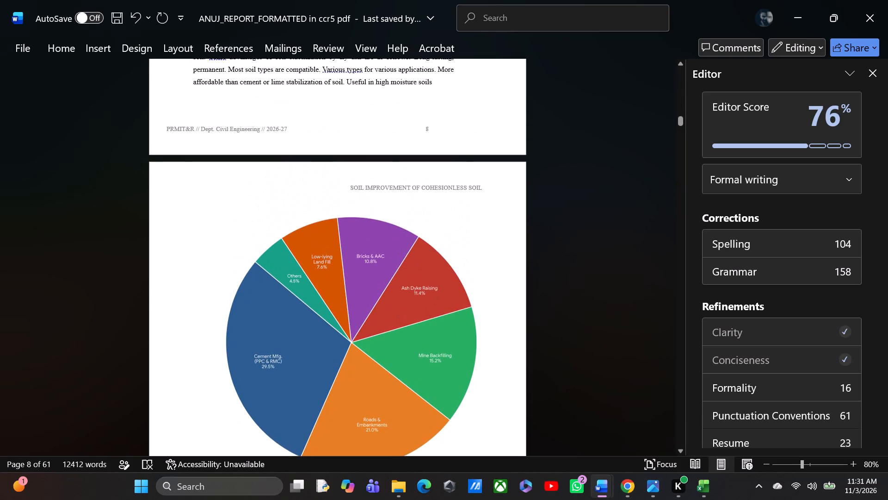
scroll(299, 292, "up", 4)
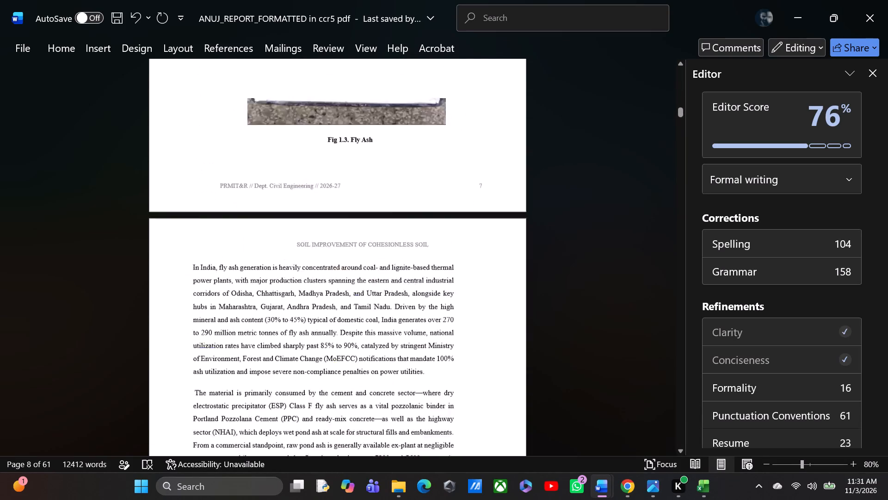
scroll(299, 292, "up", 13)
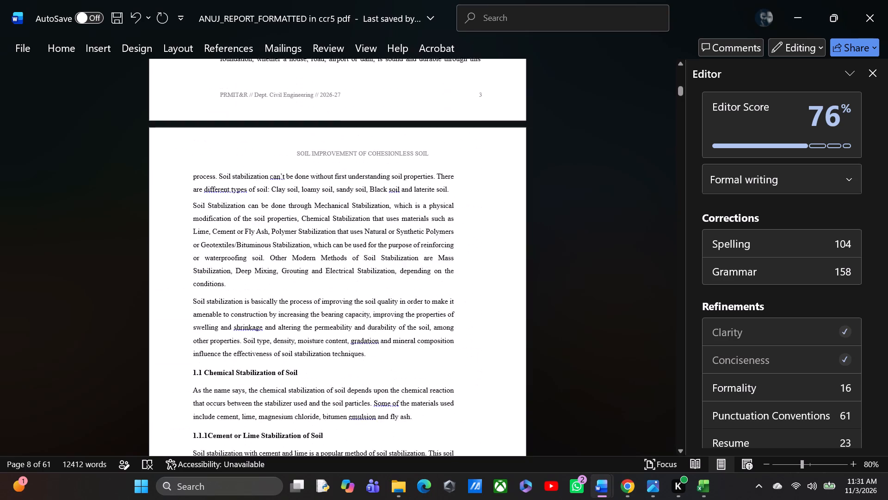
scroll(299, 292, "up", 4)
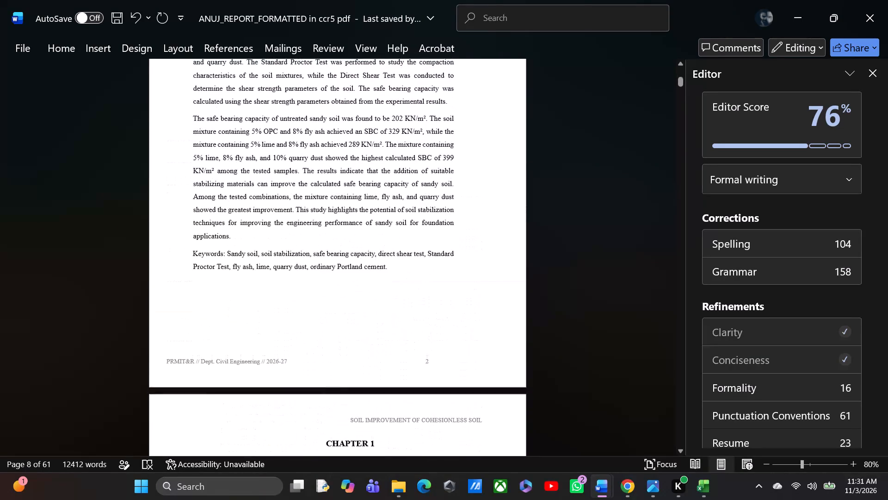
scroll(299, 292, "down", 9)
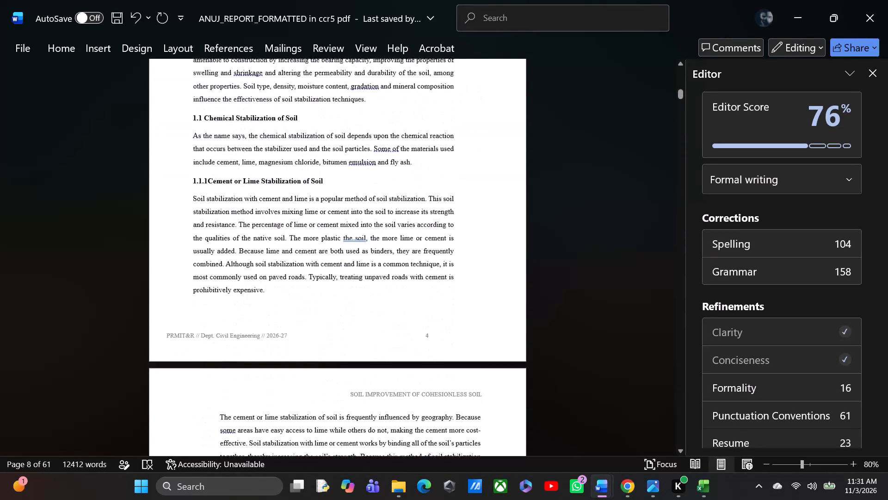
scroll(299, 292, "down", 8)
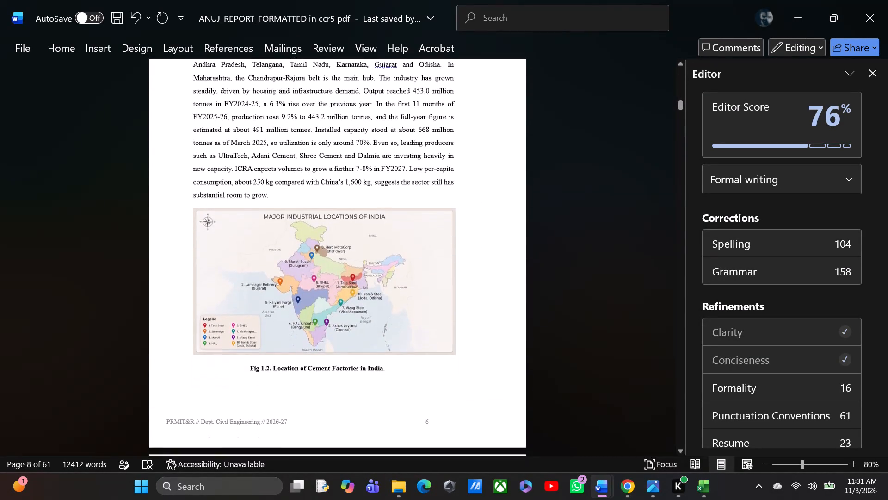
scroll(299, 292, "down", 1)
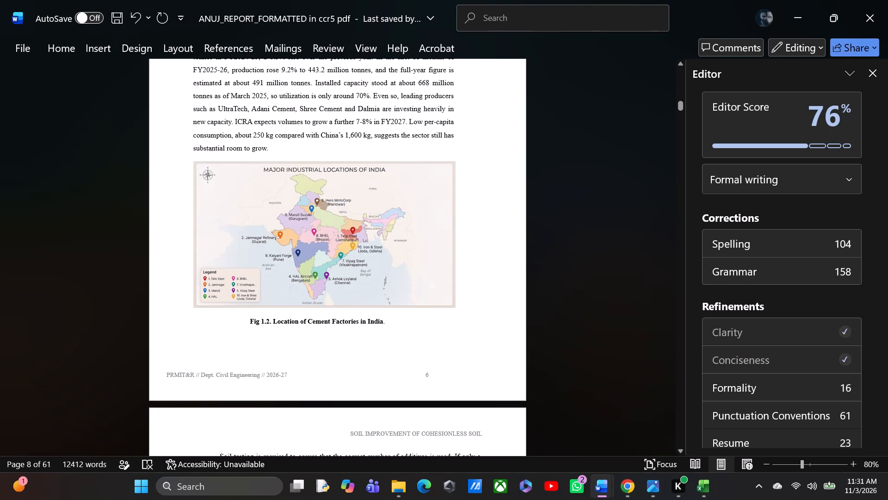
scroll(299, 292, "right", 2)
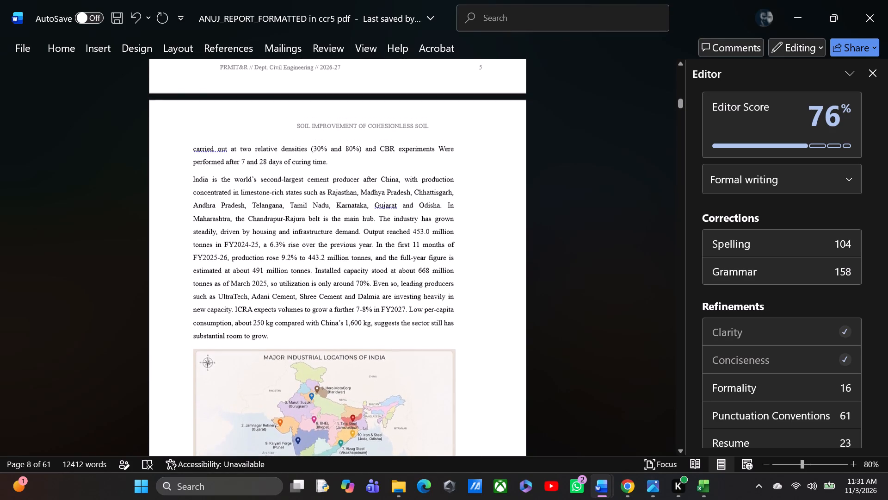
scroll(299, 292, "right", 1)
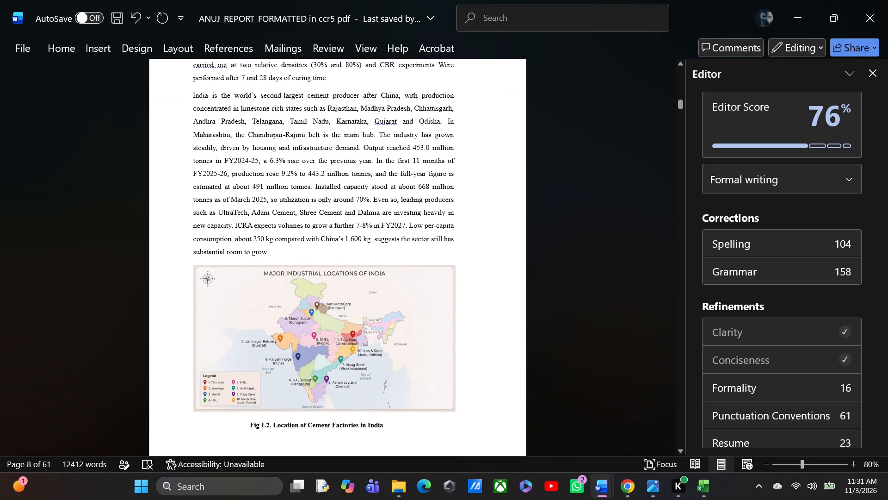
Accept the suggested comma after "Gujarat" in the paragraph on India's cement production.
left_click(390, 119)
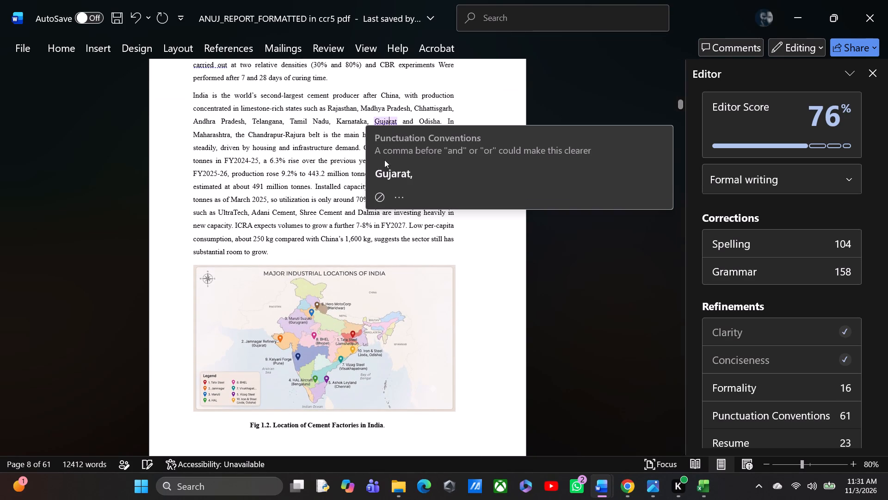
left_click(384, 170)
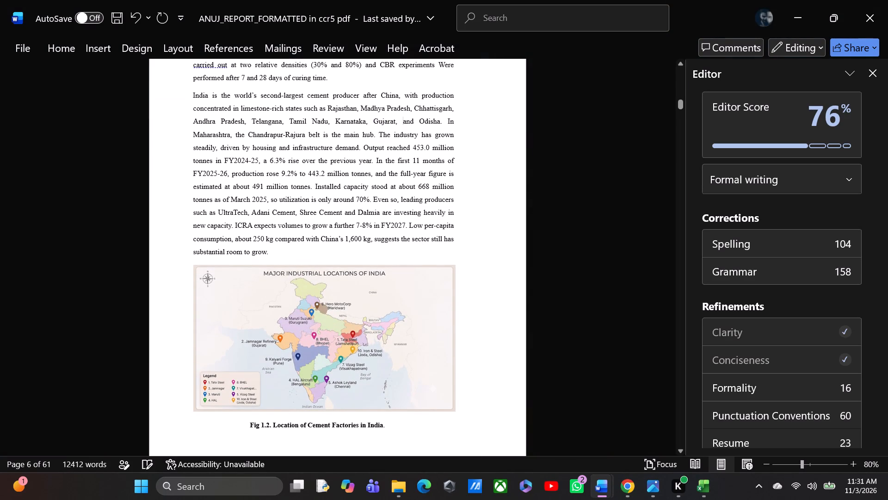
Extend the Fig 1.4 caption under the pie chart so it ends with "Fly Ash production.".
scroll(454, 303, "down", 5)
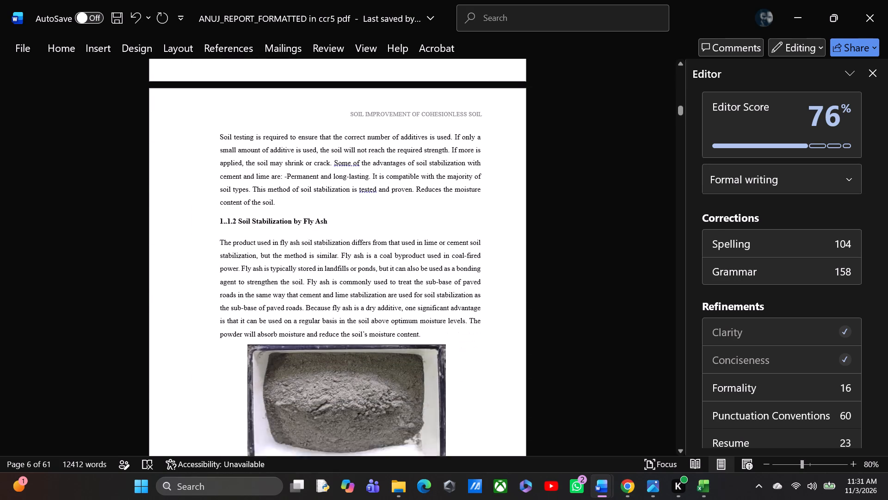
scroll(454, 303, "down", 6)
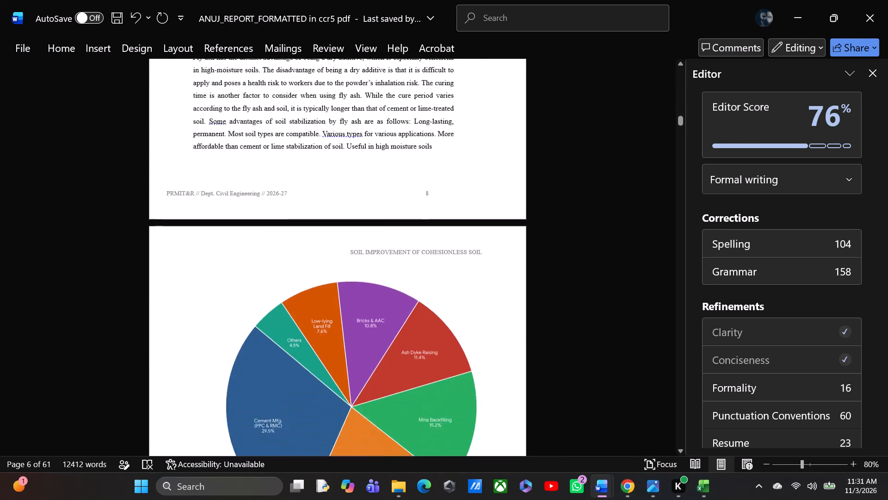
scroll(454, 303, "down", 2)
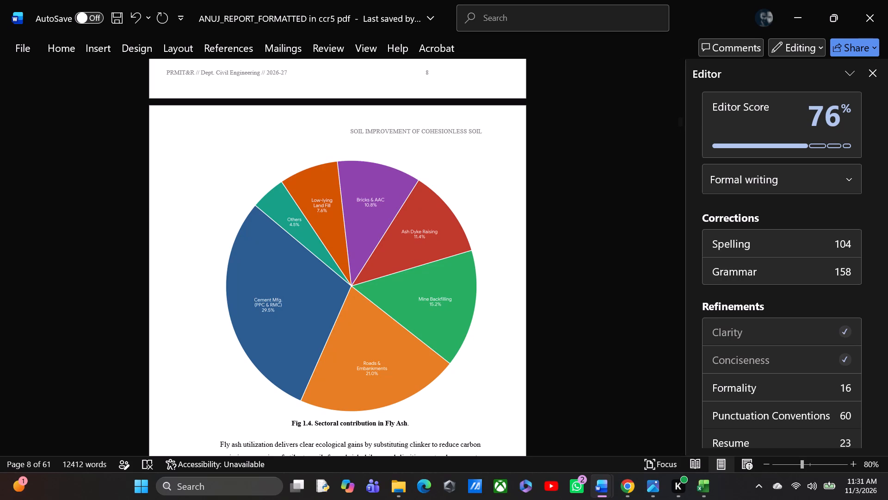
left_click(413, 423)
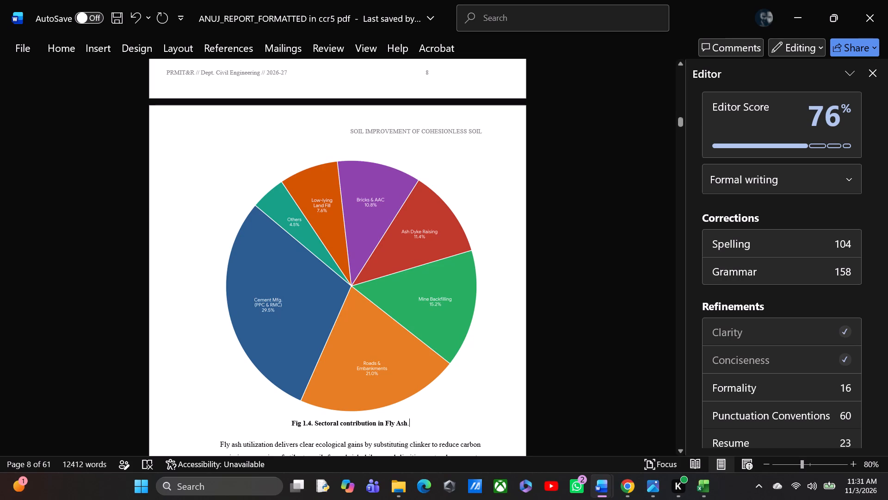
key("BackSpace")
key("space")
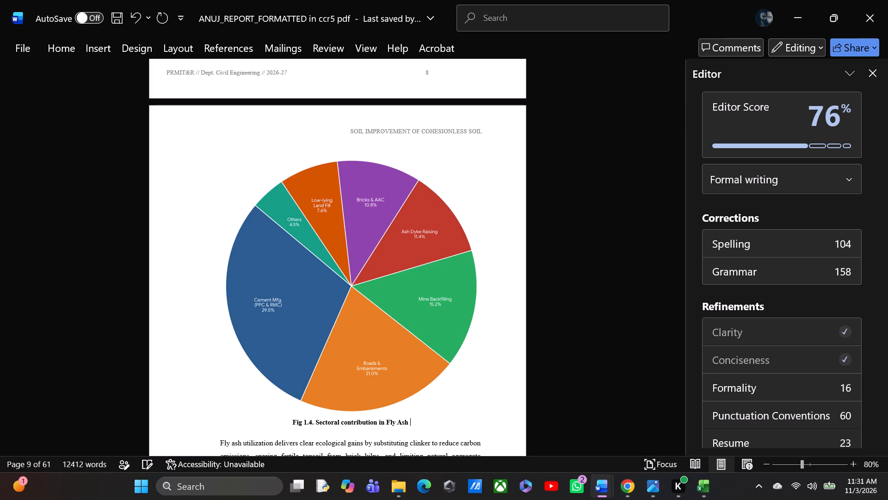
type("production")
key("period")
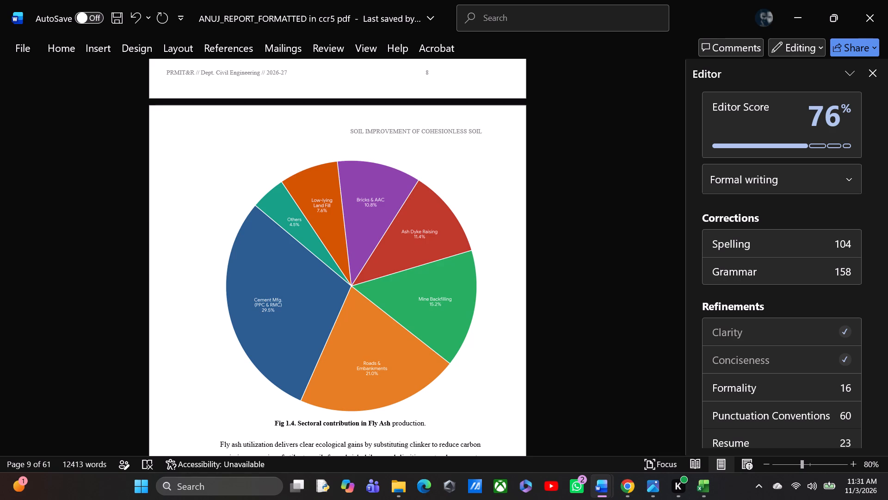
Format the words "Ash production" in the Fig 1.4 caption as bold at size 11.
left_click(388, 425)
left_click(388, 425)
left_click_drag(388, 425, 404, 423)
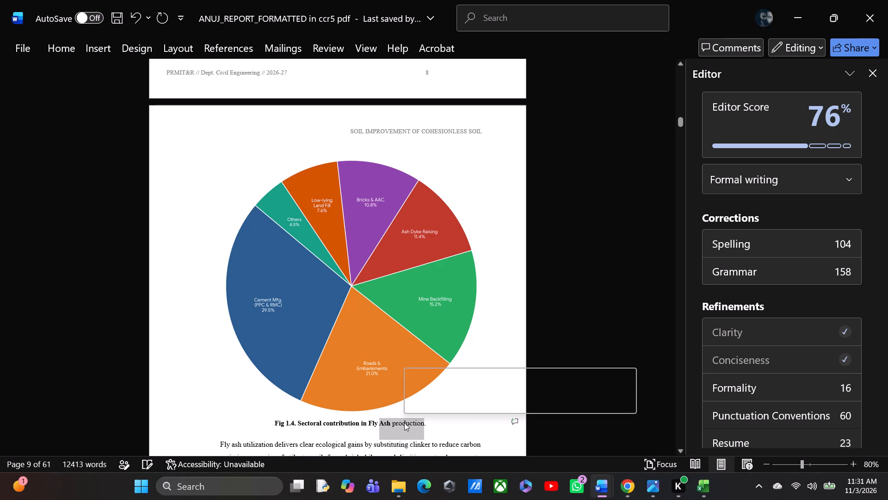
left_click(511, 382)
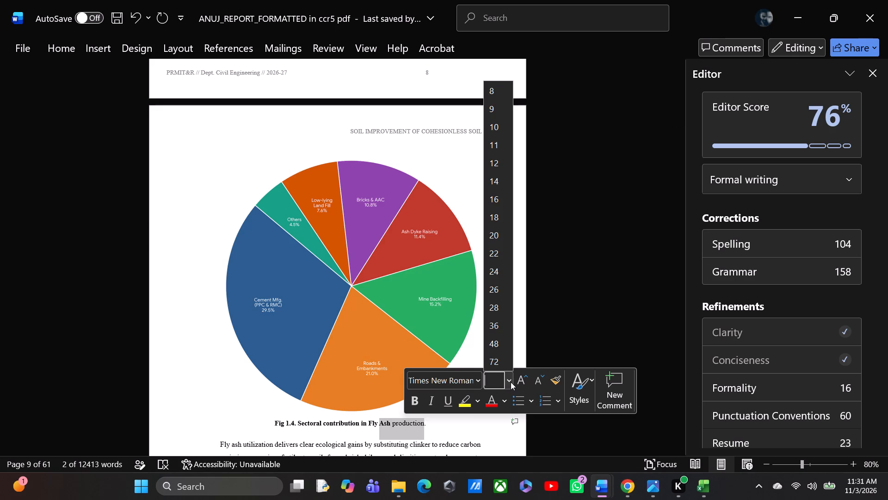
left_click(496, 137)
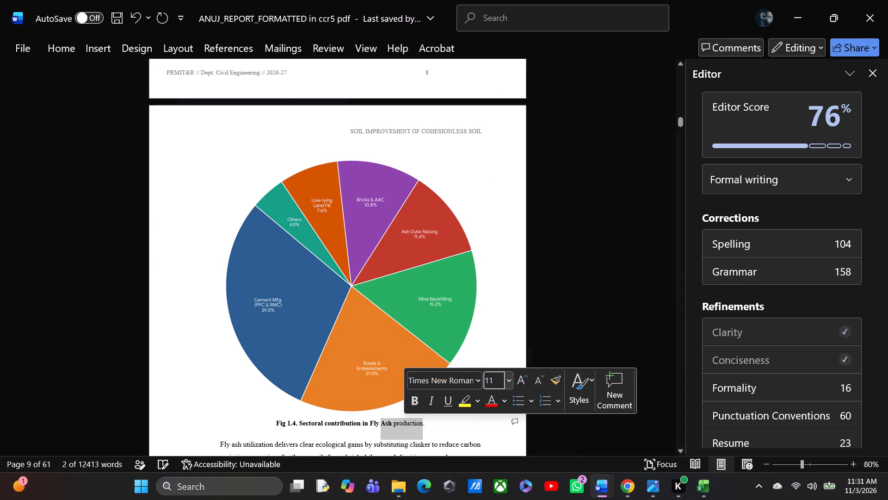
left_click(419, 405)
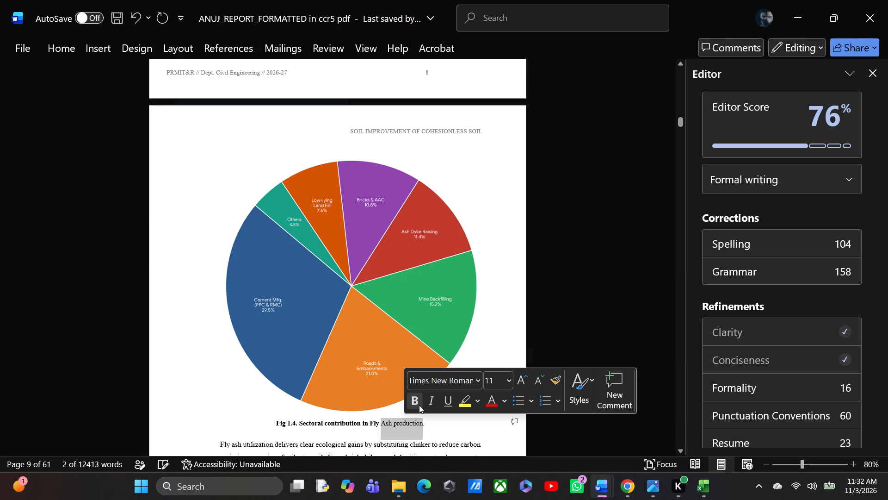
left_click(419, 405)
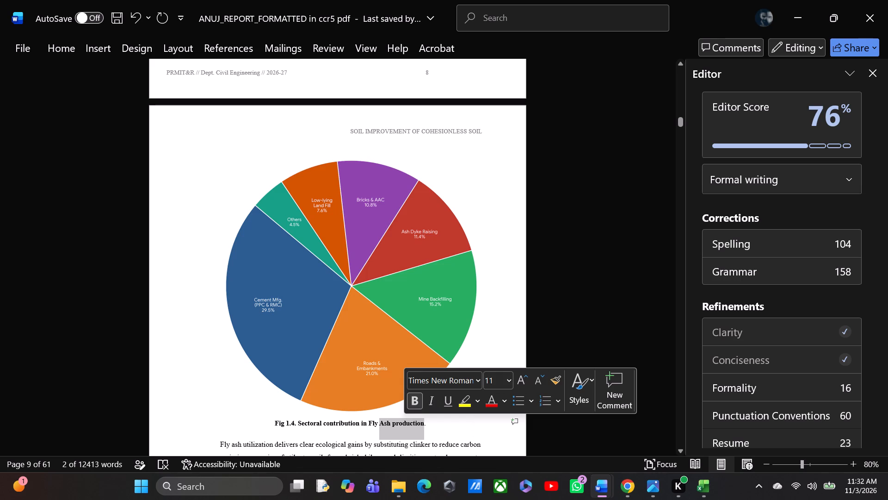
left_click(558, 350)
Review pages 6 to 10, checking the fly ash text, the Fig 1.4 chart and caption, and the start of the quarry dust section.
scroll(558, 350, "down", 1)
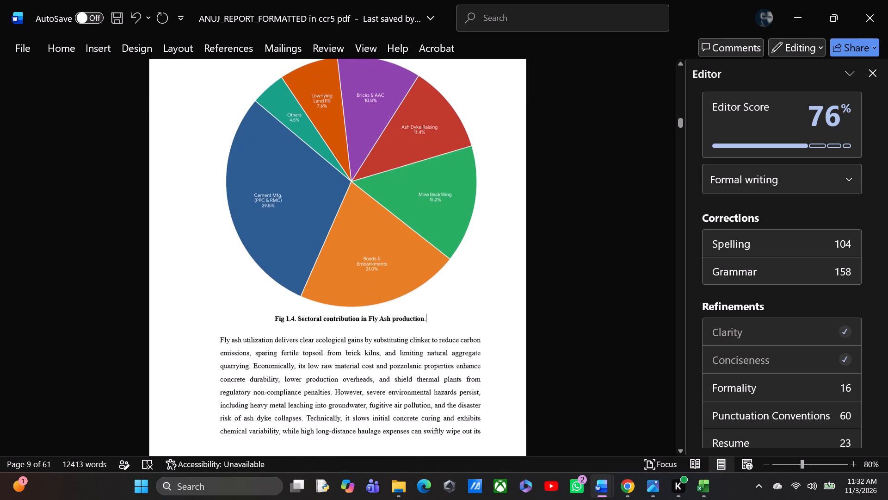
scroll(558, 350, "down", 1)
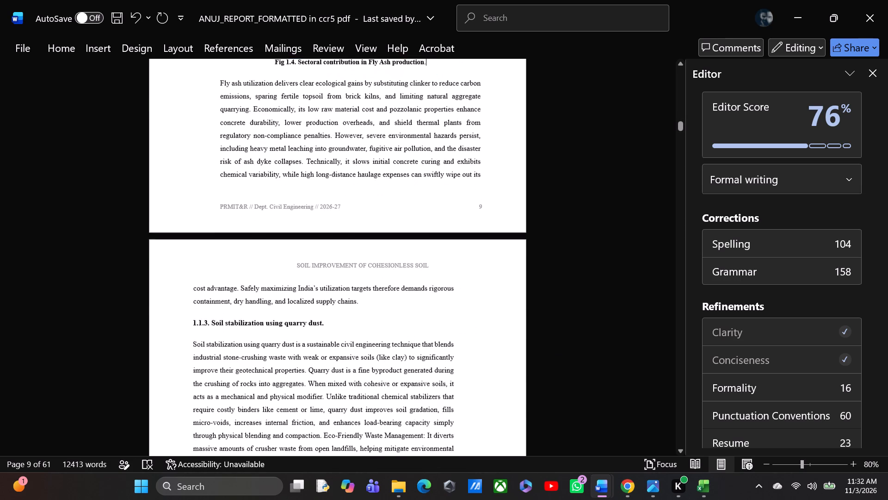
scroll(558, 350, "down", 2)
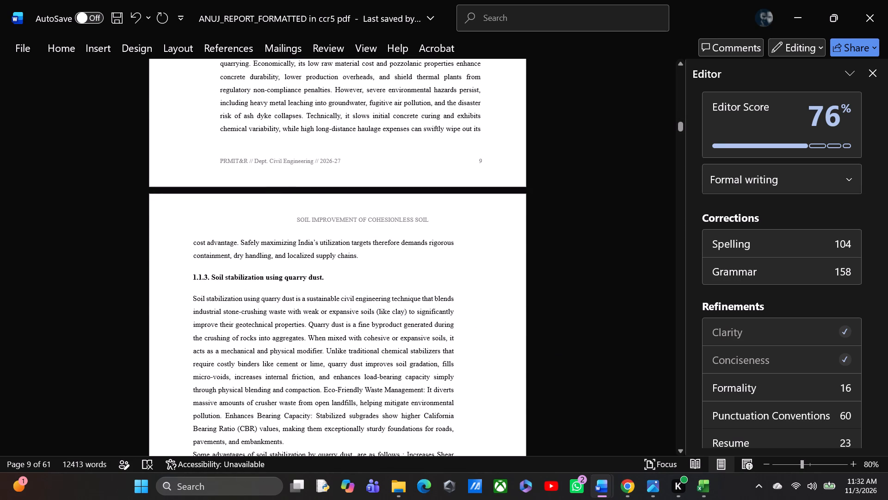
scroll(558, 350, "up", 2)
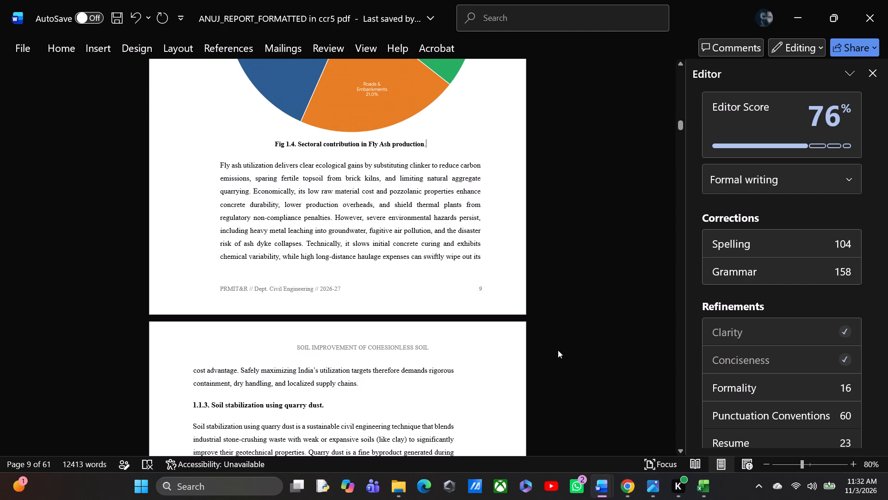
scroll(558, 350, "up", 9)
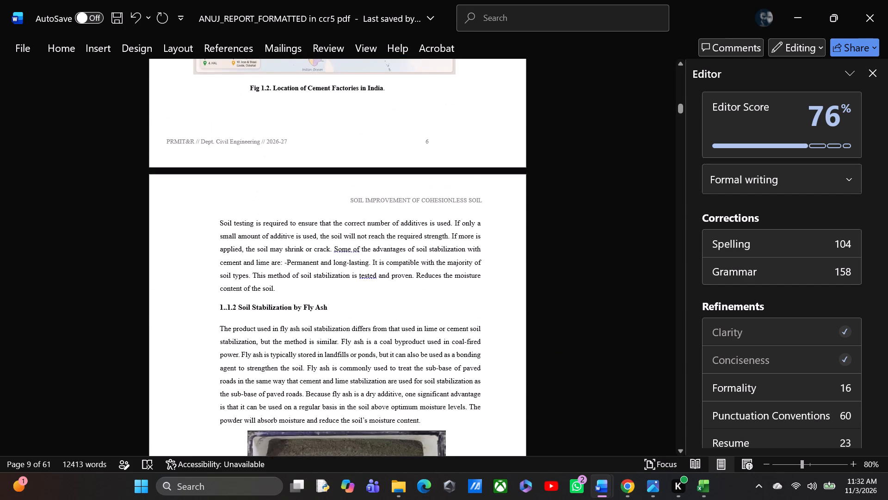
scroll(558, 350, "down", 9)
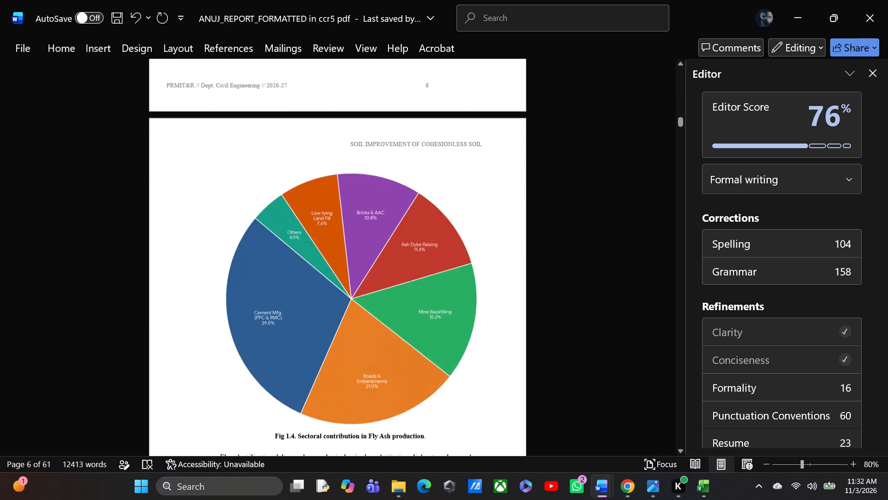
scroll(558, 350, "down", 5)
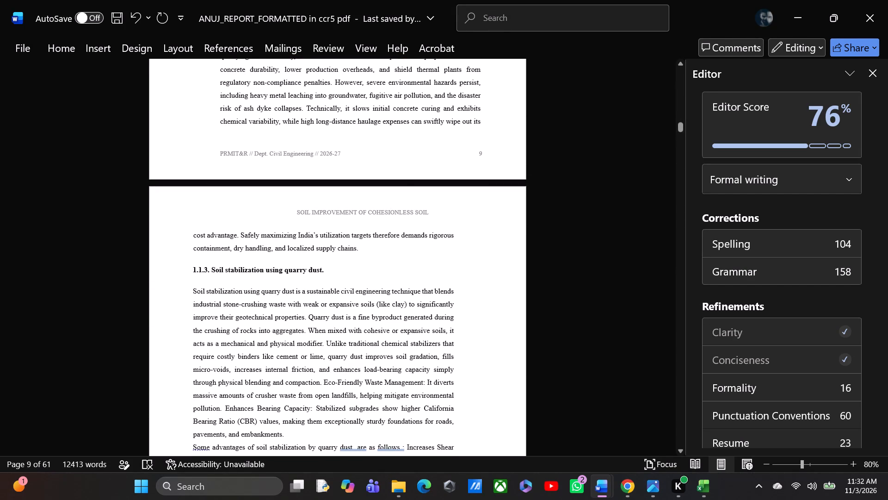
Accept the suggested corrections "dust are", "blending" and "Strength" in the paragraph on quarry dust advantages.
scroll(558, 350, "down", 1)
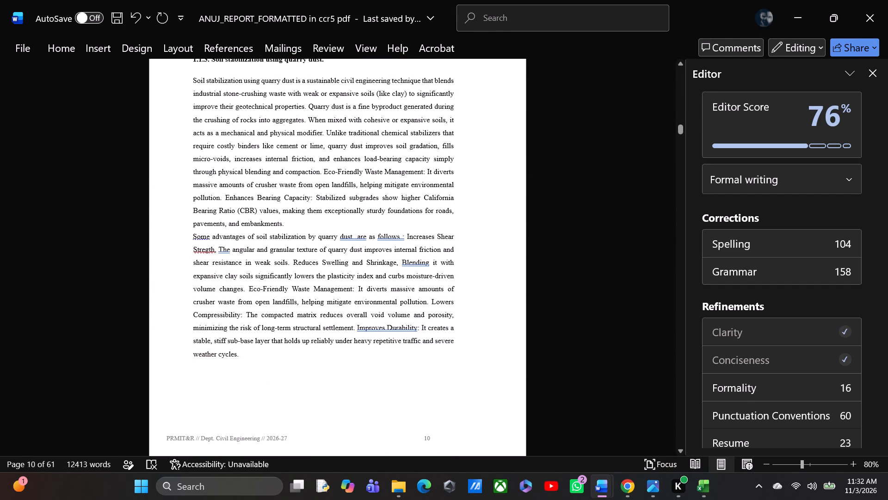
left_click(353, 239)
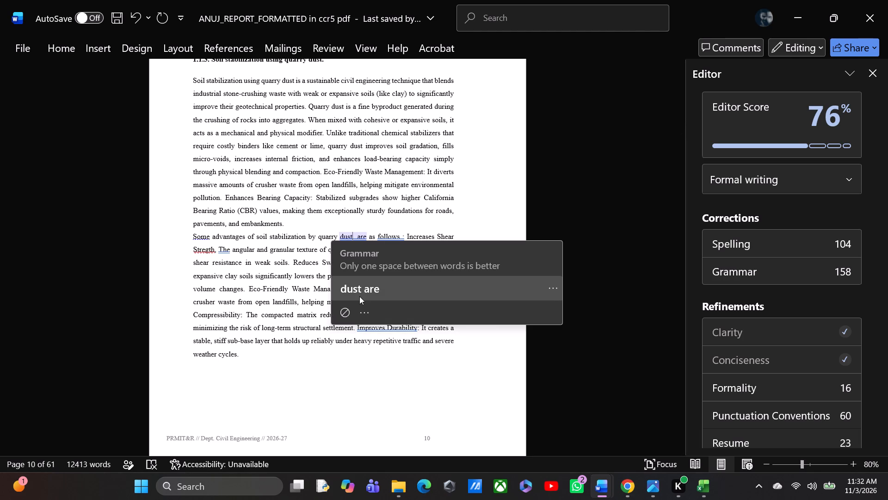
left_click(359, 296)
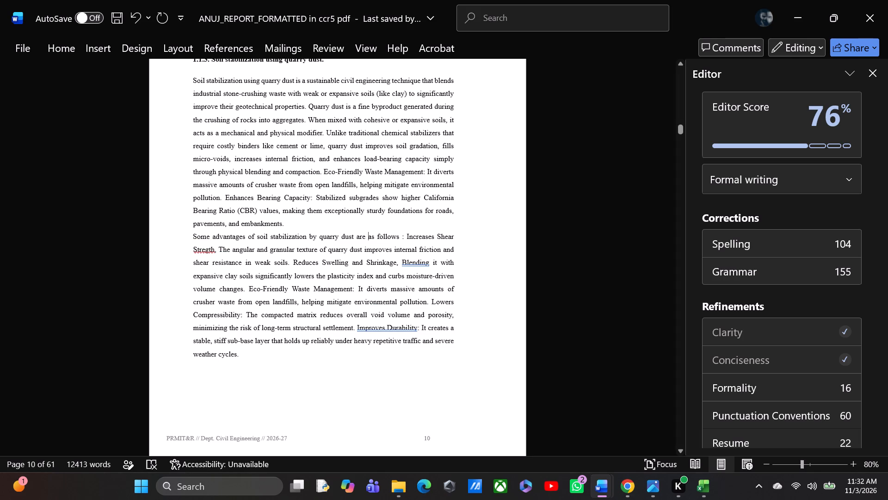
left_click(418, 263)
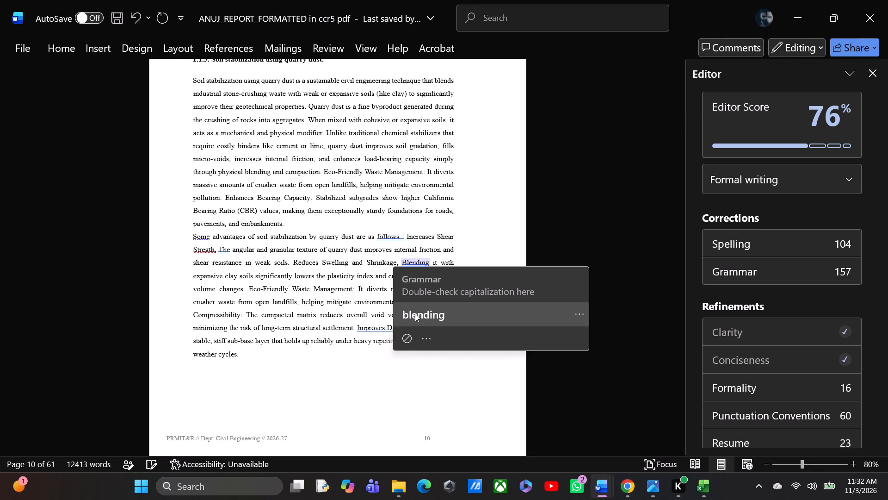
left_click(415, 313)
left_click(201, 251)
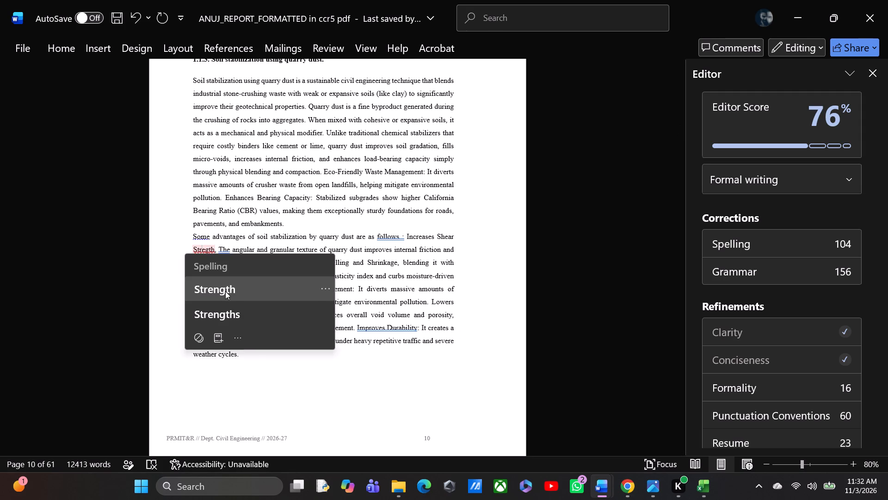
left_click(225, 291)
Stop checking for the verb-sequence grammar issue flagged on "Improves Durability" in the quarry dust advantages paragraph.
left_click(386, 323)
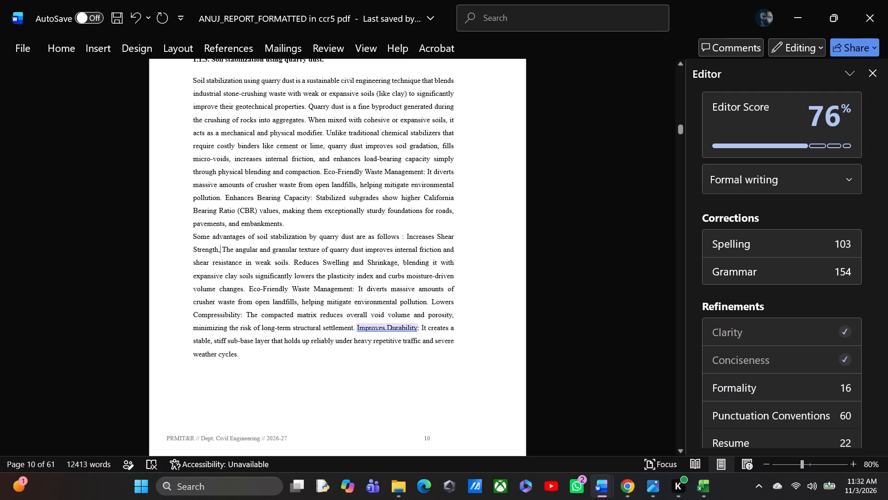
left_click(387, 329)
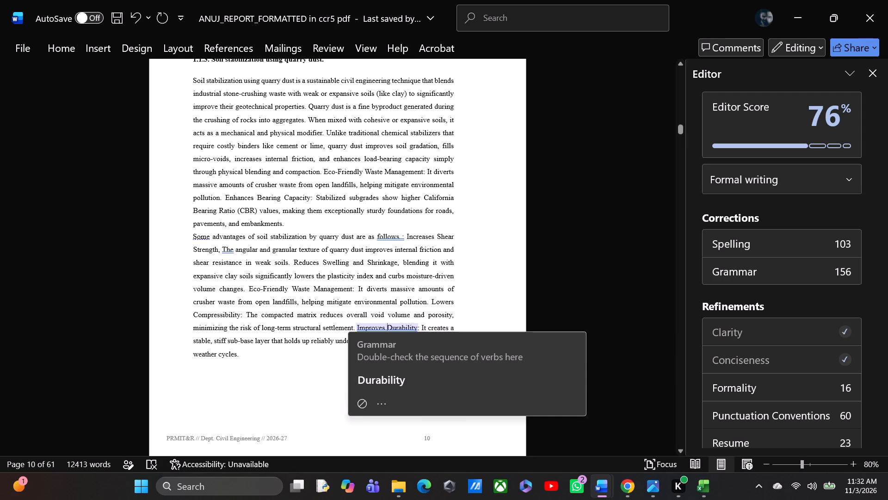
left_click_drag(385, 407, 387, 400)
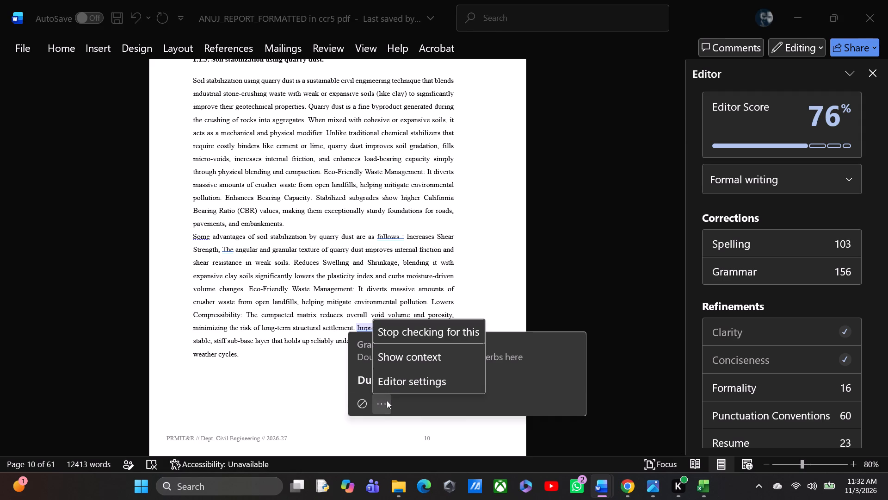
left_click(419, 328)
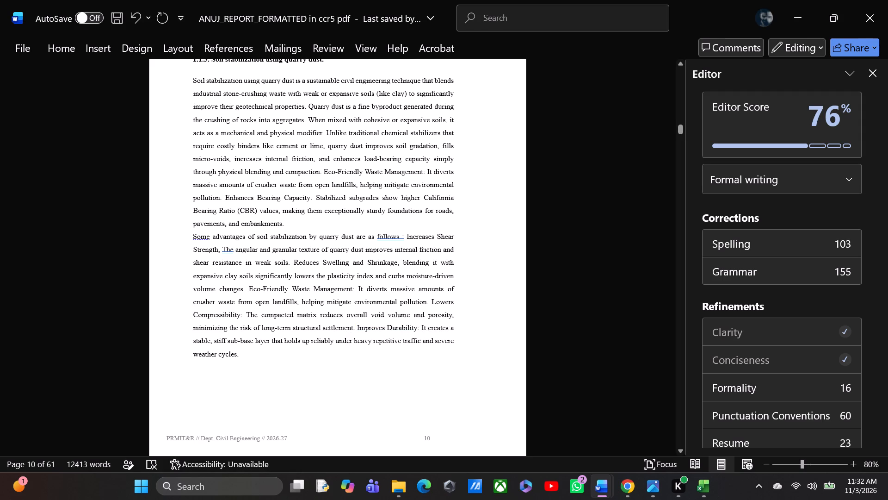
Accept the lower-case correction "the" after "Increases Shear Strength," in the quarry dust advantages paragraph.
left_click(228, 250)
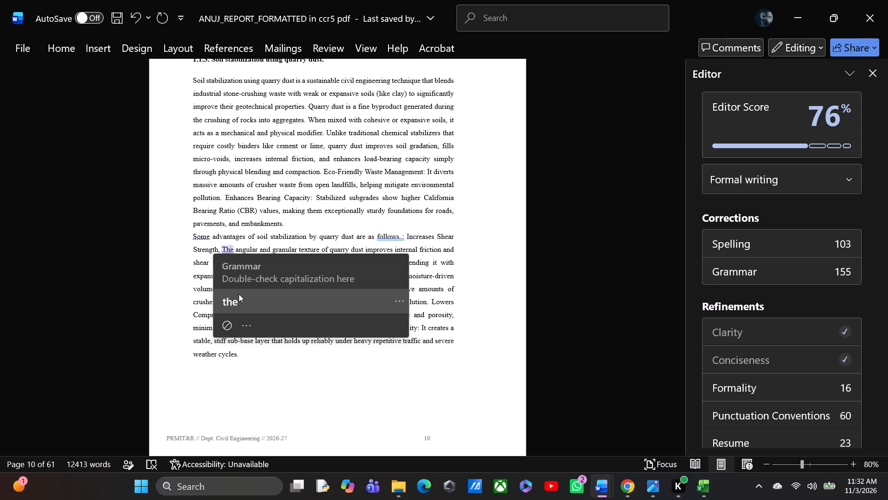
left_click(239, 294)
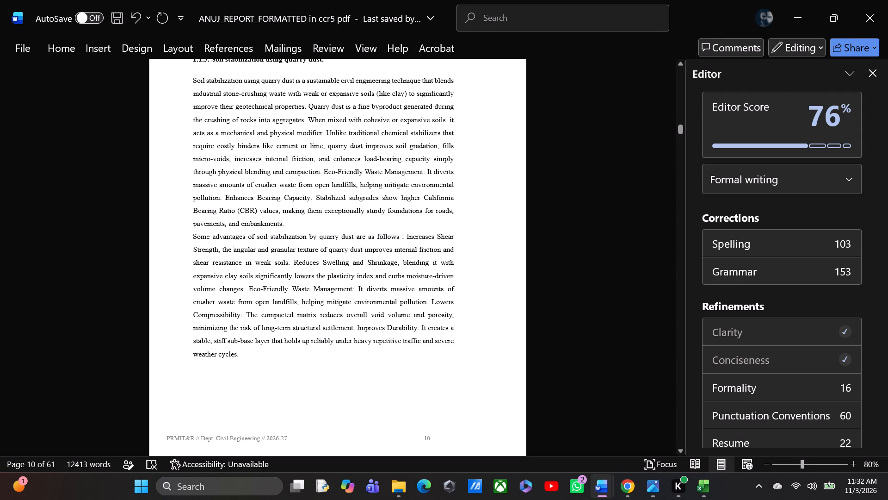
Review the quarry dust section across pages 10 and 11, checking the corrected text, the page-end spacing and the quarry dust figure.
scroll(405, 267, "up", 1)
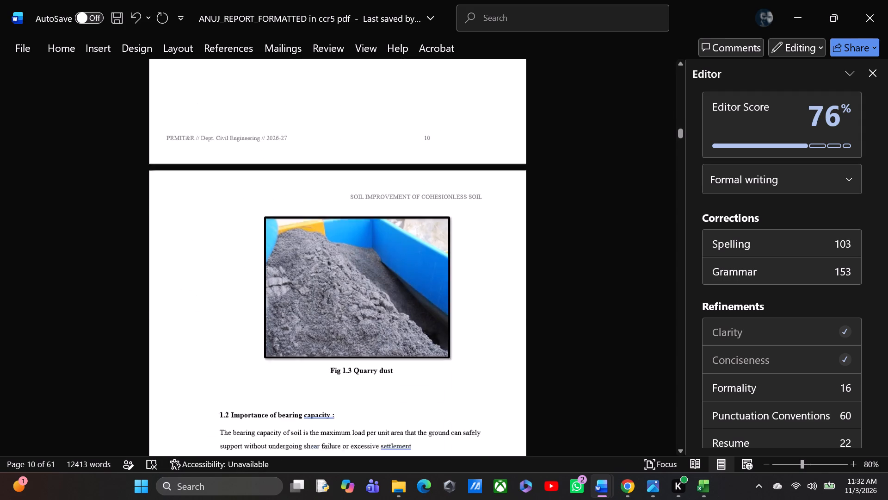
scroll(405, 267, "up", 2)
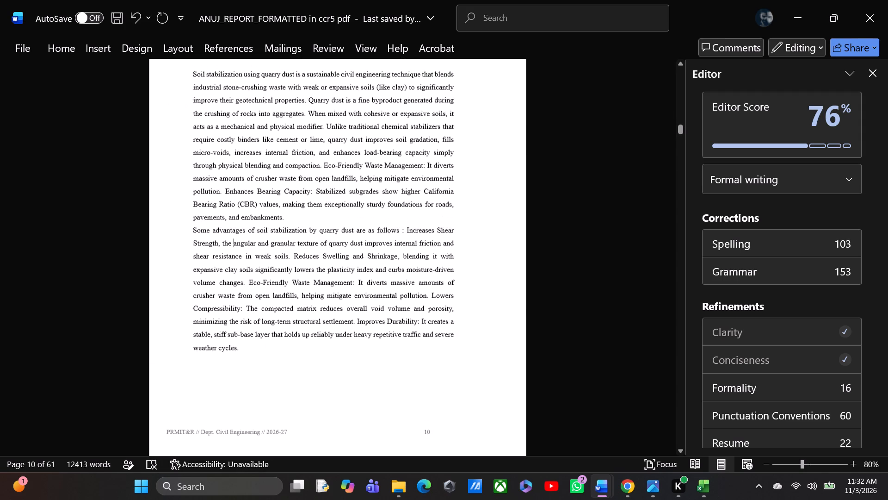
scroll(405, 267, "up", 1)
scroll(405, 267, "down", 2)
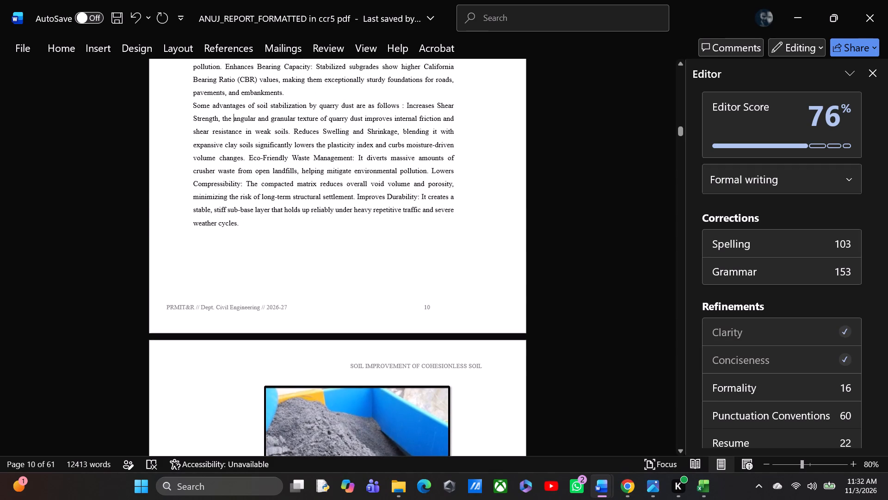
scroll(405, 267, "up", 2)
scroll(405, 267, "down", 2)
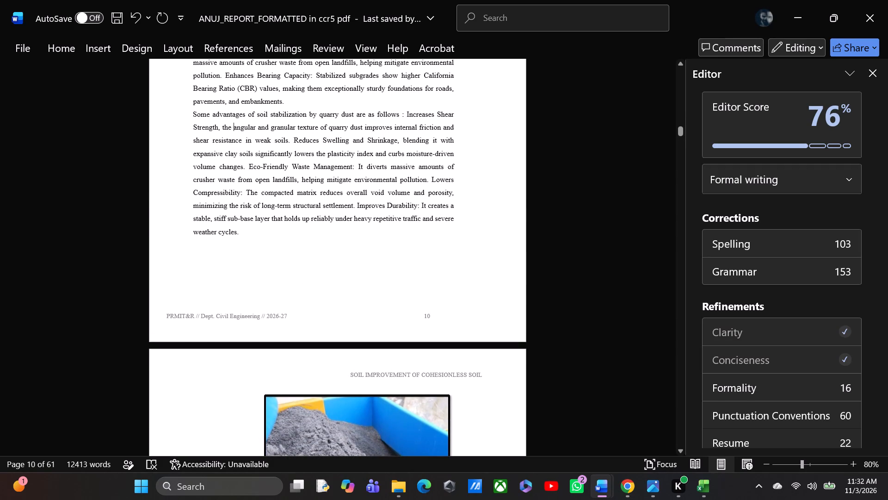
Copy the quarry dust picture from page 11 onto a new line after "pavements, and embankments." on page 10.
left_click(396, 413)
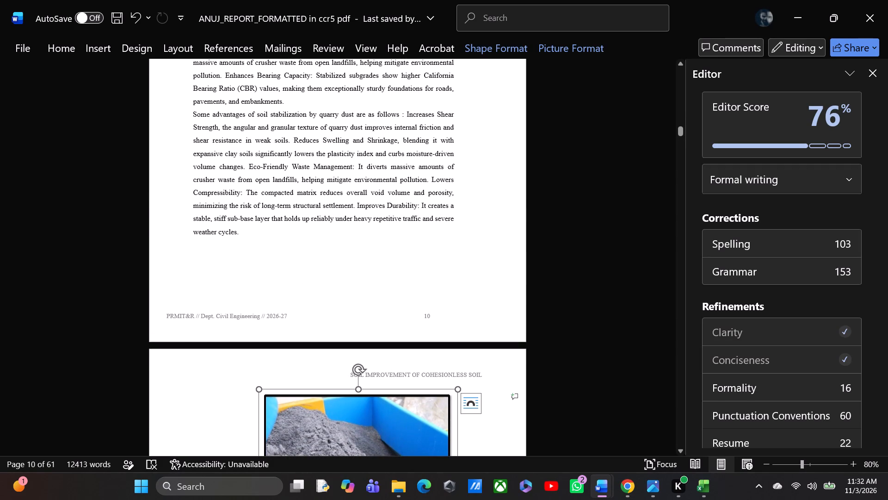
key("ctrl+c")
left_click(302, 102)
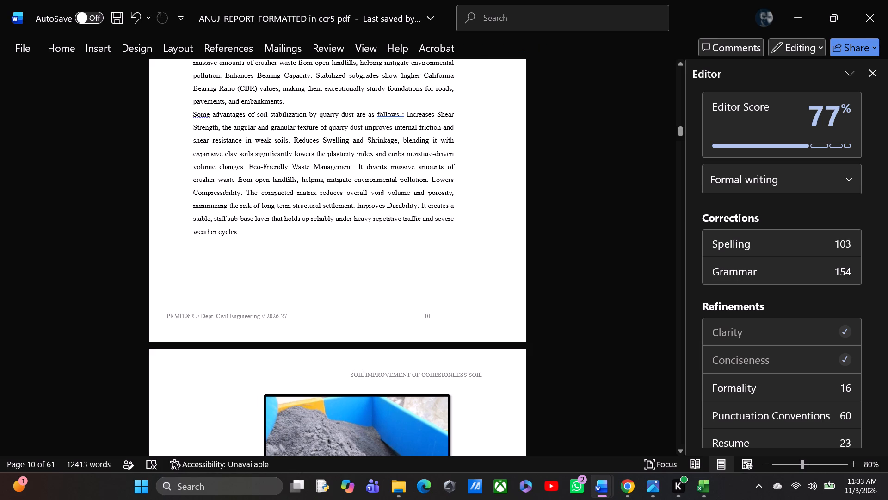
key("Return")
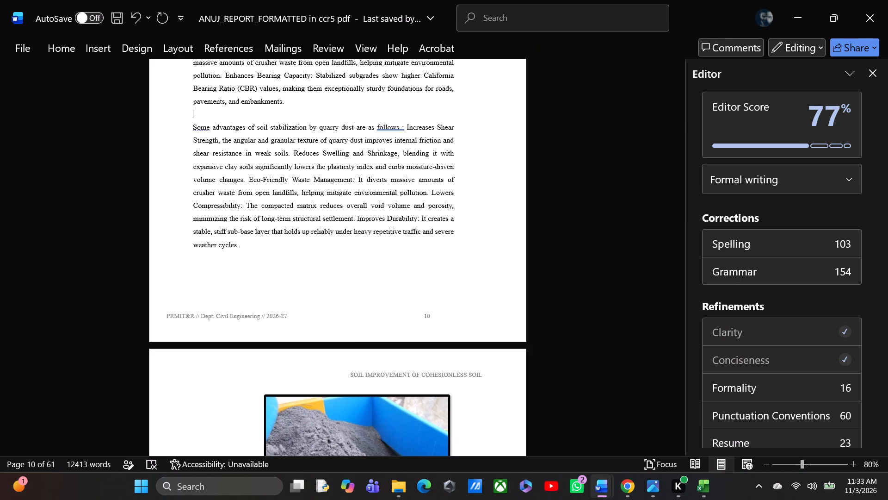
key("ctrl+v")
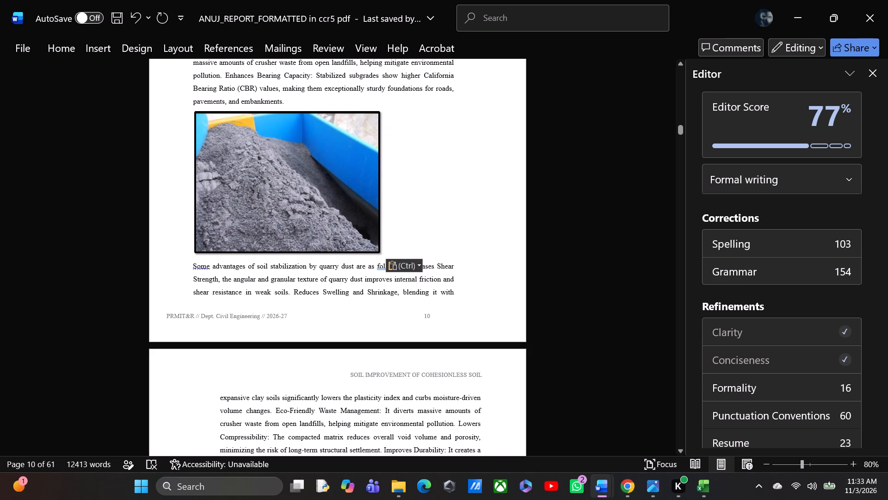
Delete the original quarry dust picture above its caption on page 11.
scroll(299, 222, "down", 2)
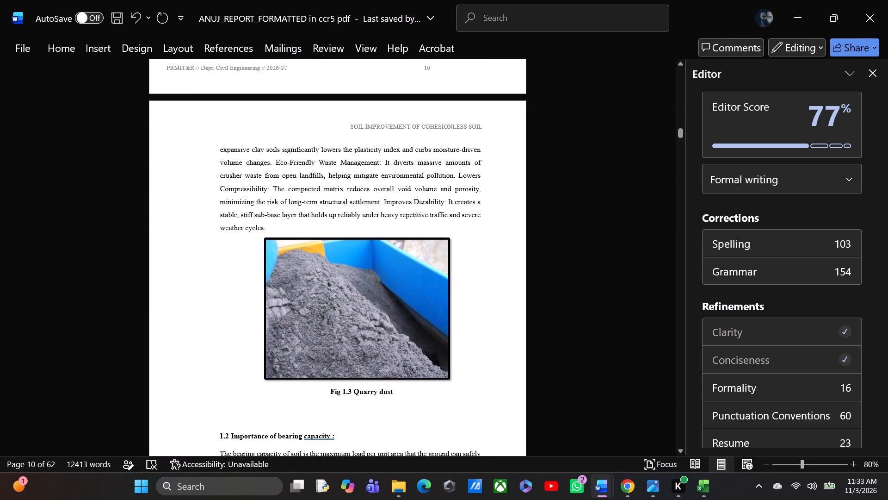
left_click(326, 286)
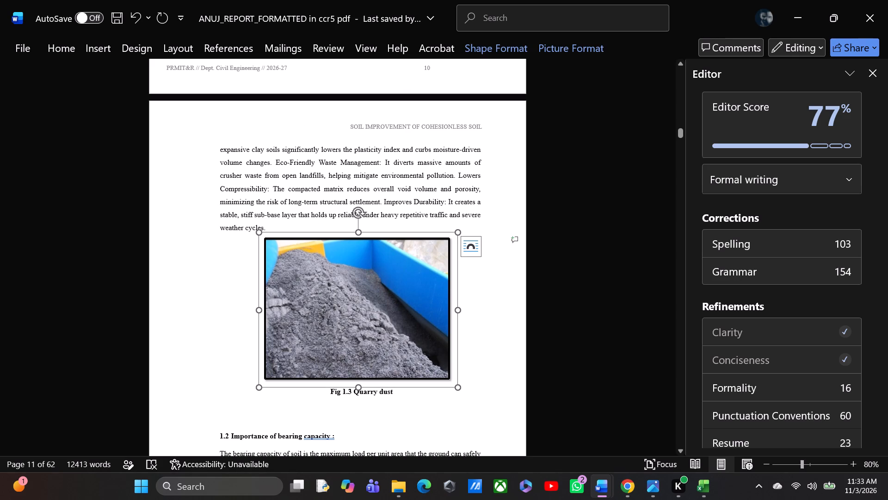
key("Delete")
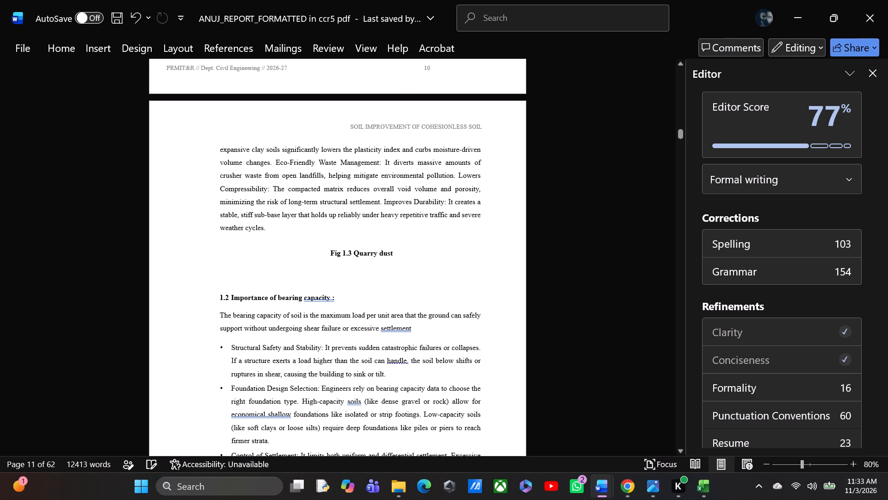
Remove the "Fig 1.3 Quarry dust" caption on page 11, including the picture copy pasted over it.
left_click(332, 249)
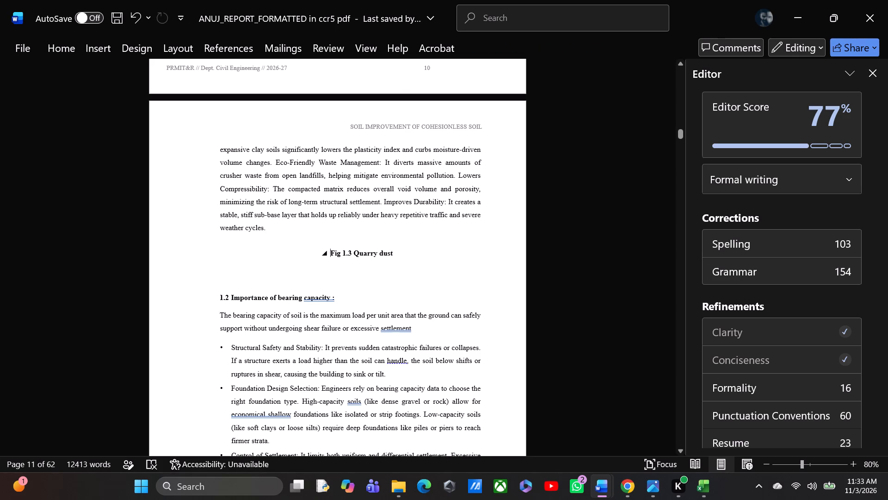
left_click(332, 249)
left_click_drag(332, 249, 400, 250)
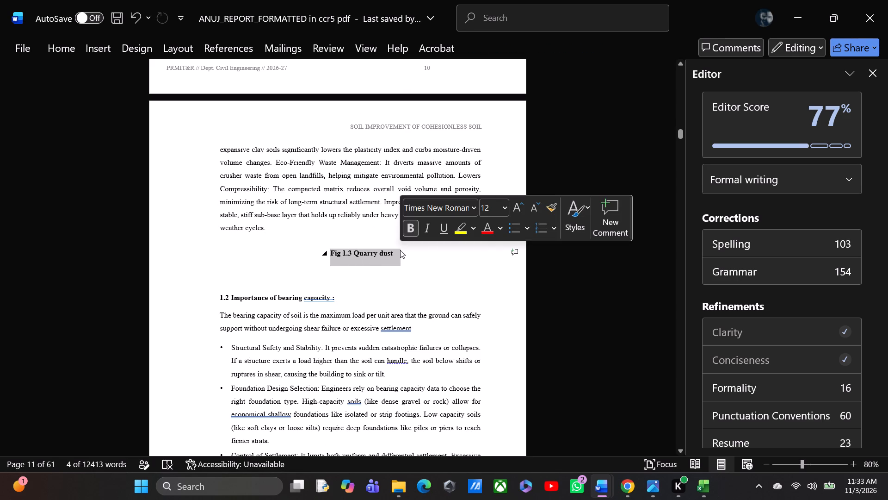
key("ctrl+v")
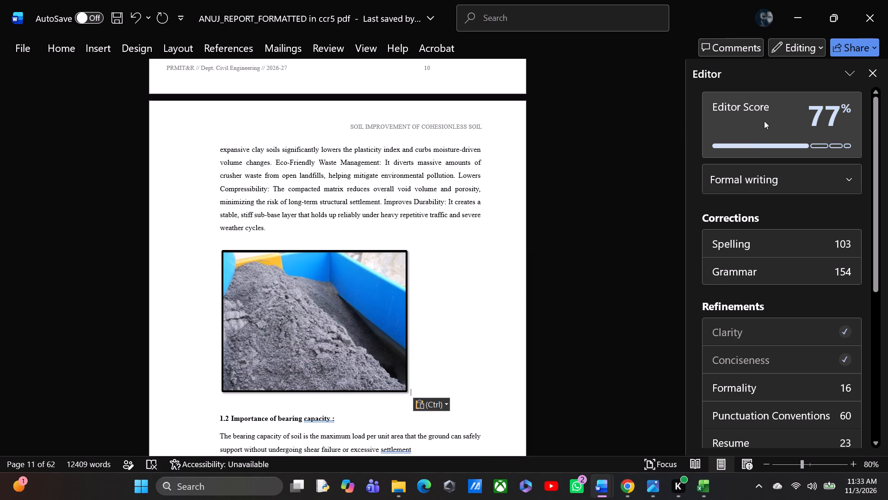
key("Delete")
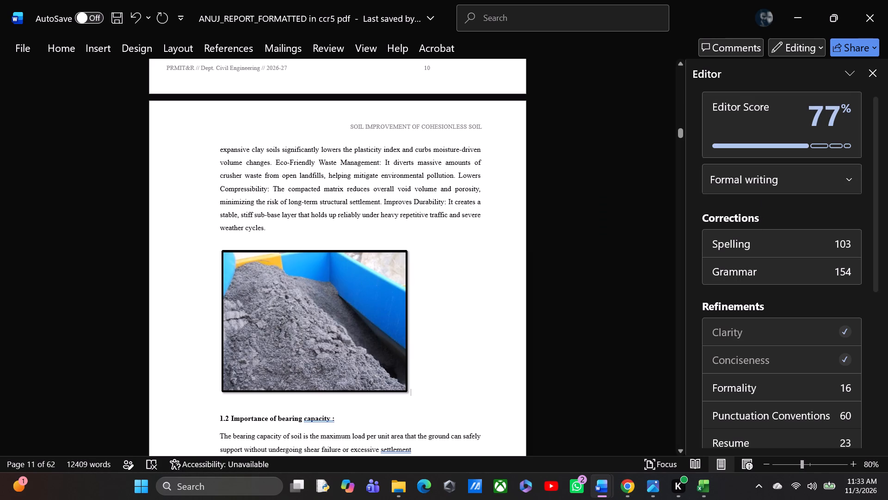
left_click(383, 322)
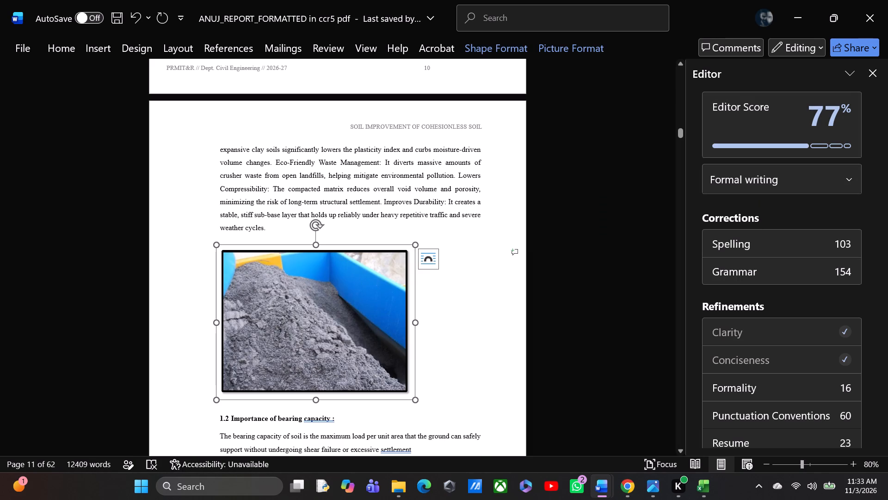
key("Delete")
Shift the quarry dust picture on page 10 toward the page centre with leading spaces.
scroll(383, 322, "up", 2)
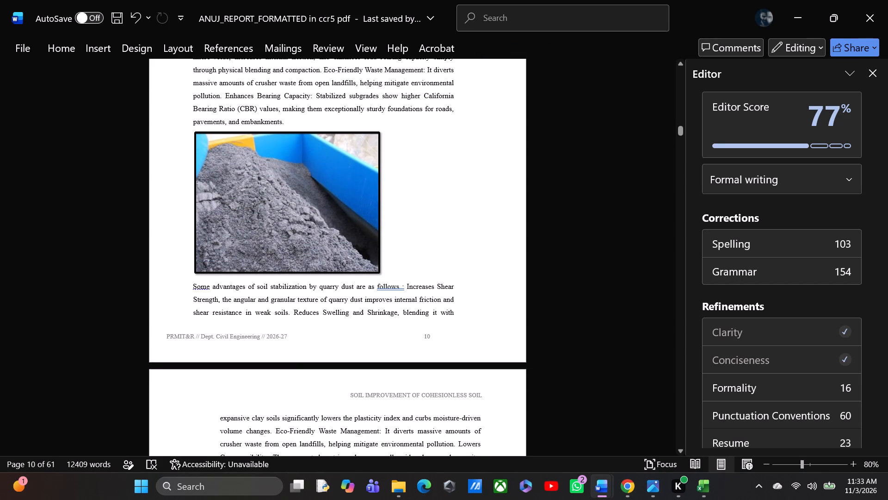
left_click(188, 137)
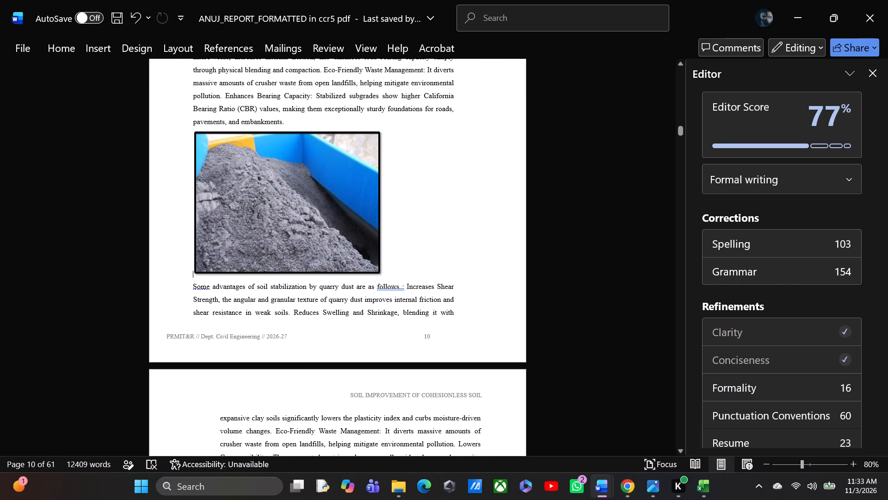
left_click(188, 137)
key("space")
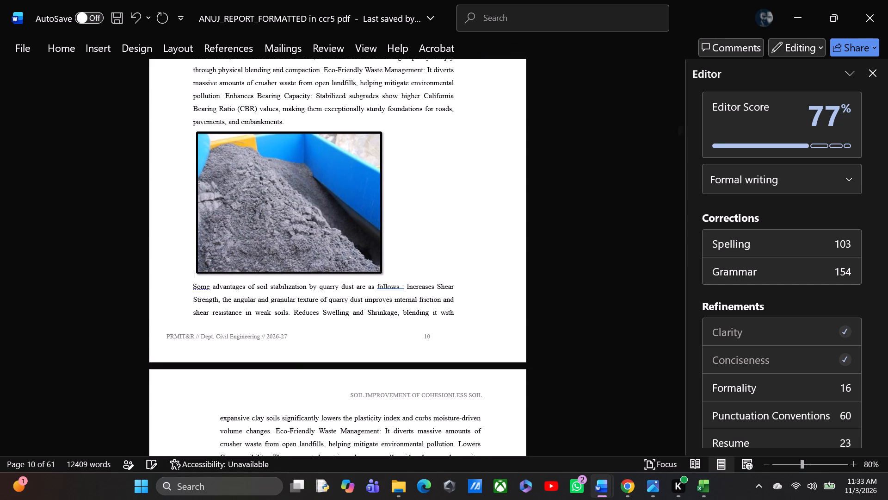
key("space")
key("space")
key("space")
key("space")
key("space")
key("space")
key("space")
key("space")
key("space")
key("space")
key("space")
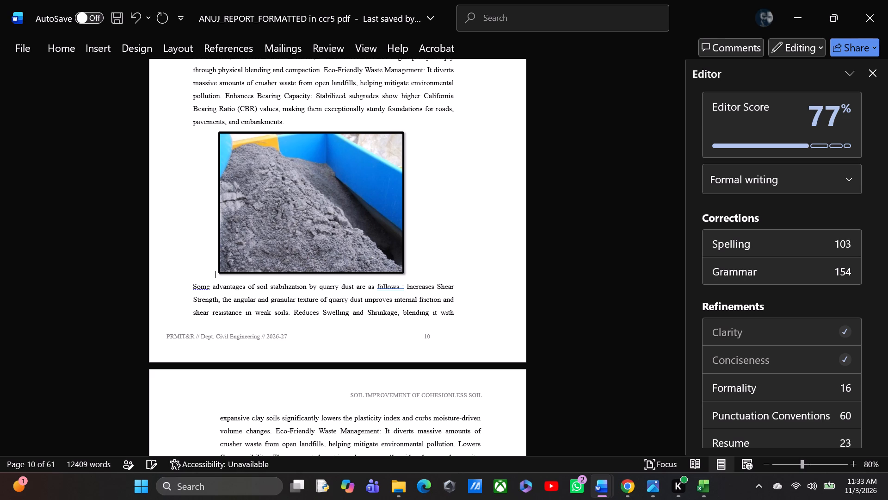
key("space")
Add an empty line between the quarry dust picture and the advantages paragraph on page 10.
left_click(410, 270)
key("Return")
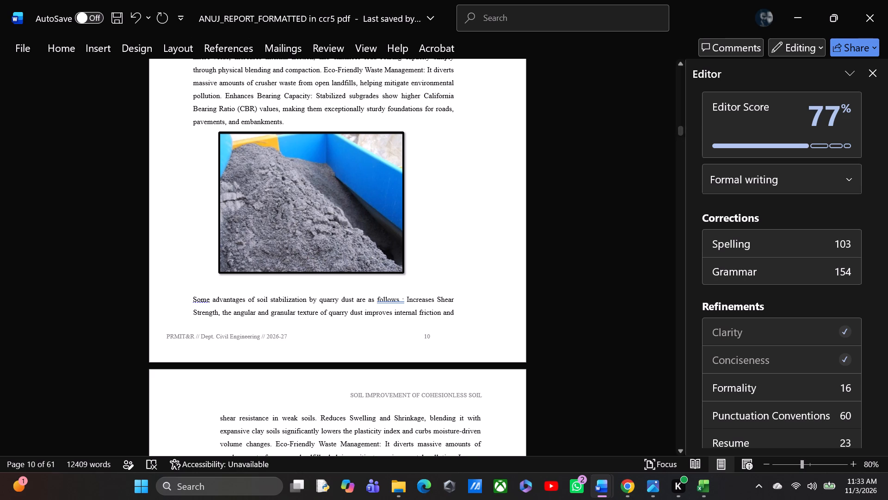
Examine the quarry dust section's layout and the figures and captions in the surrounding pages and Chapter 3.
scroll(225, 143, "up", 5)
scroll(225, 143, "down", 3)
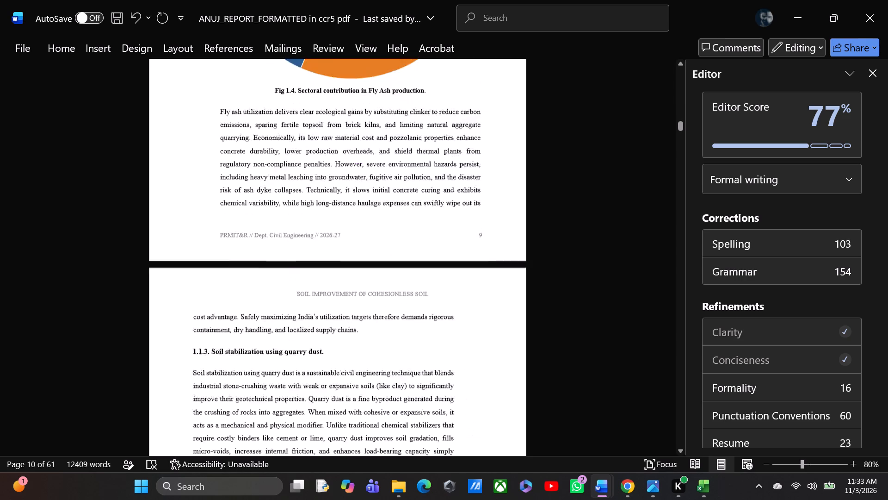
scroll(225, 143, "down", 3)
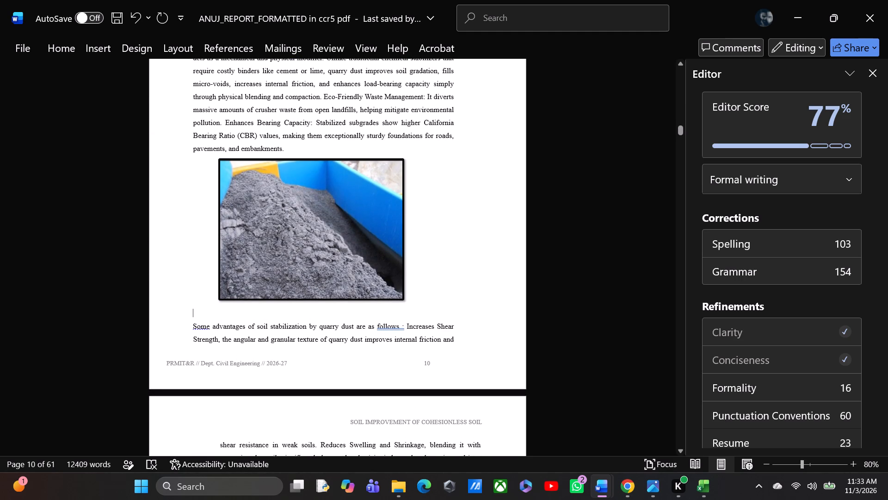
scroll(218, 320, "up", 7)
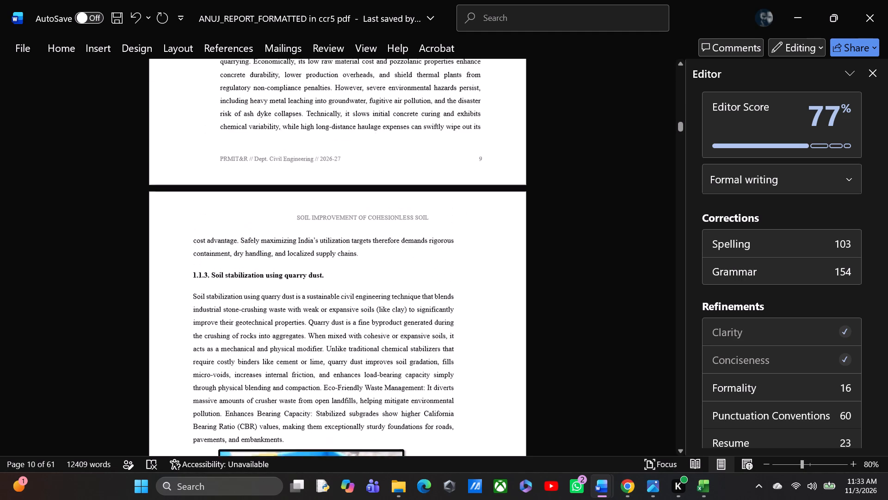
scroll(218, 320, "up", 3)
scroll(218, 320, "down", 5)
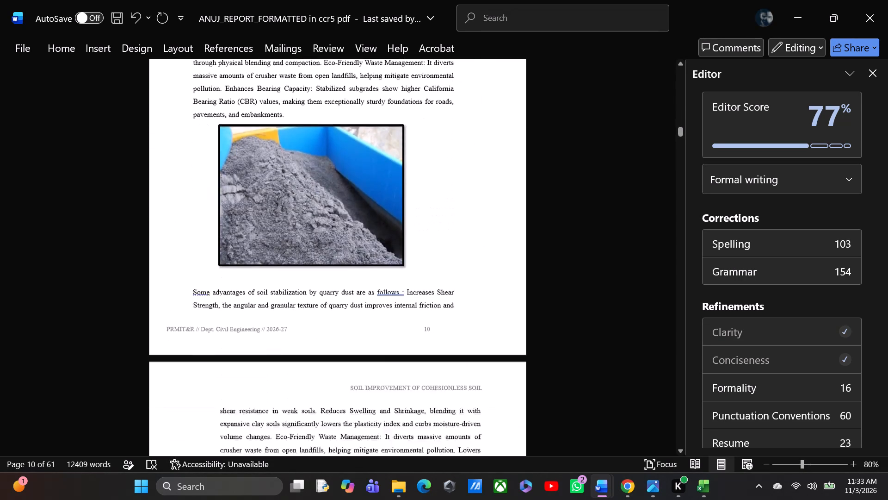
scroll(218, 320, "down", 9)
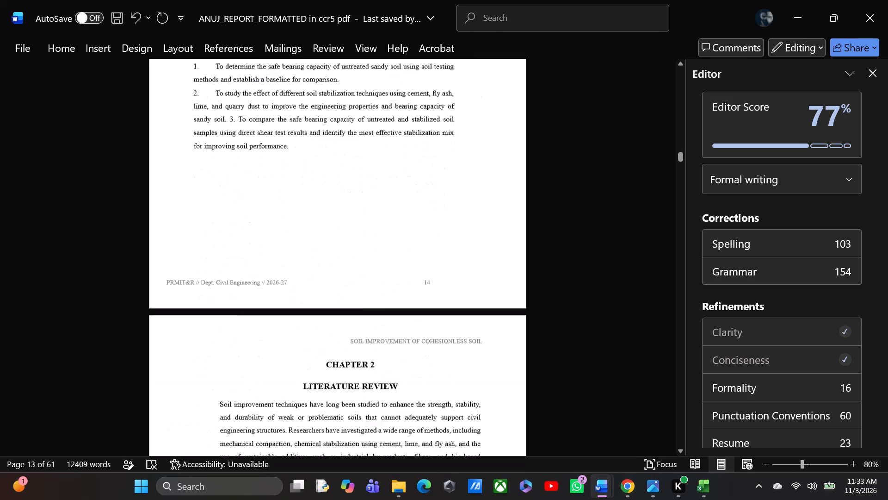
scroll(218, 320, "down", 6)
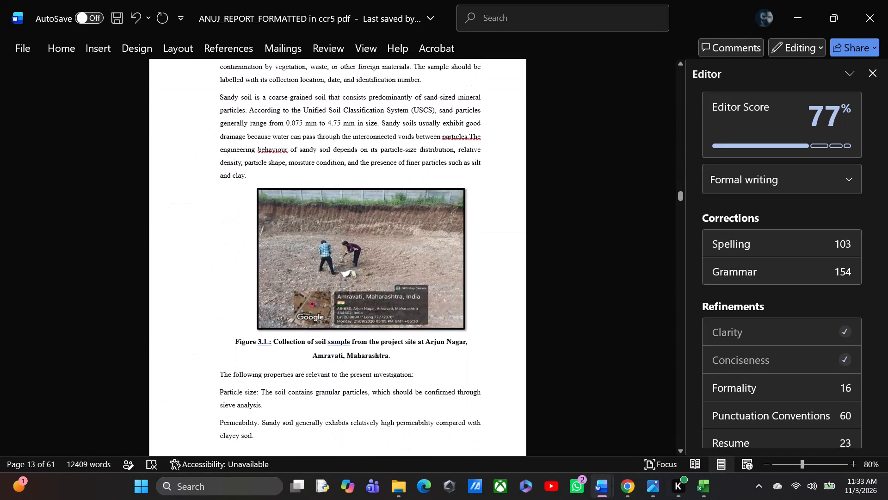
scroll(218, 320, "down", 6)
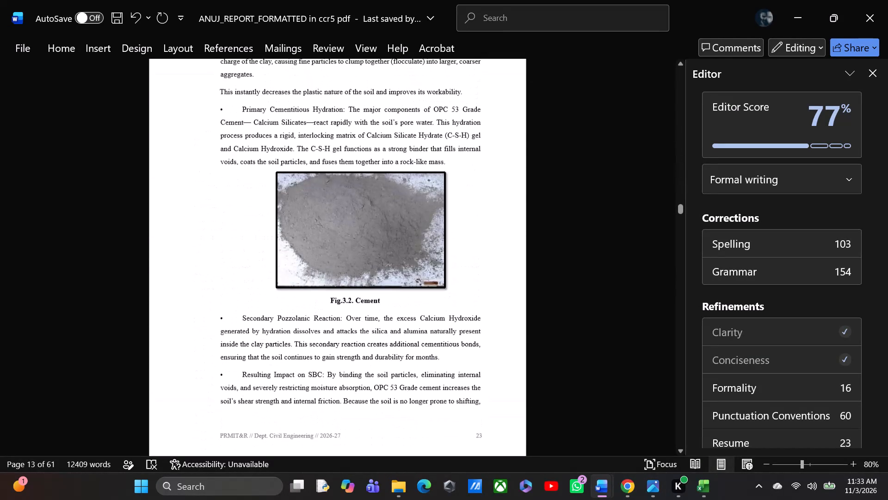
scroll(218, 320, "down", 1)
scroll(218, 320, "up", 11)
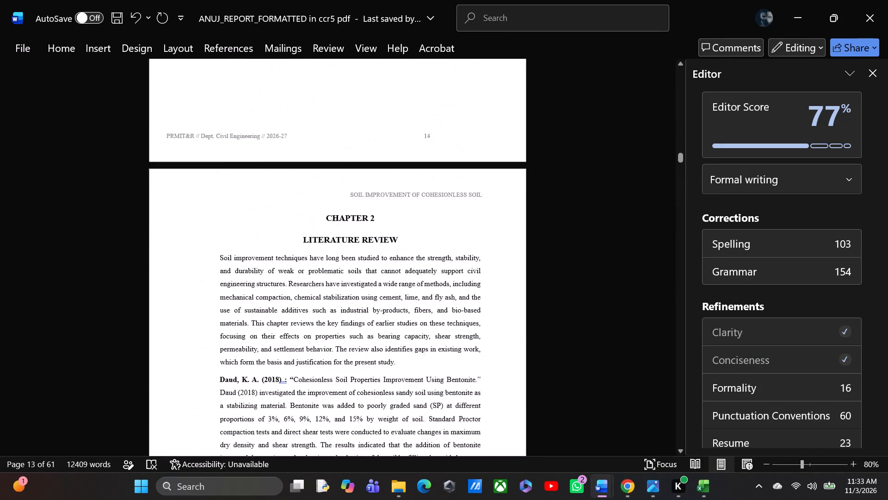
scroll(218, 320, "up", 15)
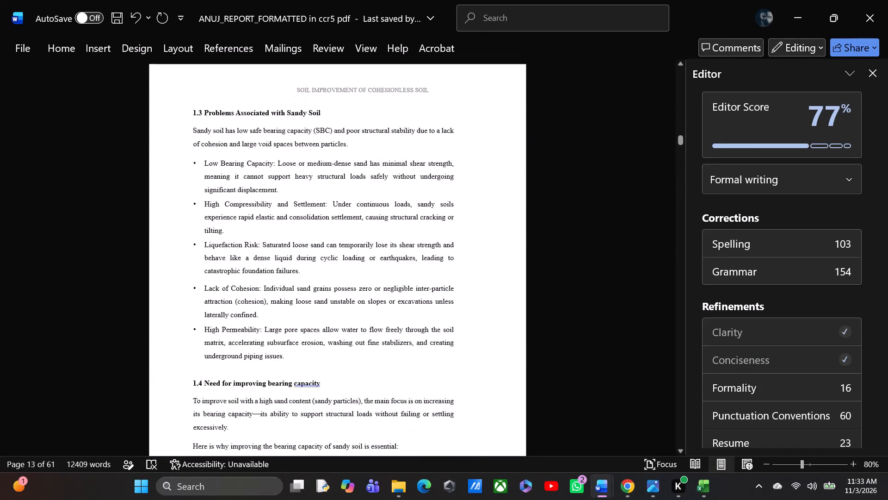
scroll(218, 320, "up", 15)
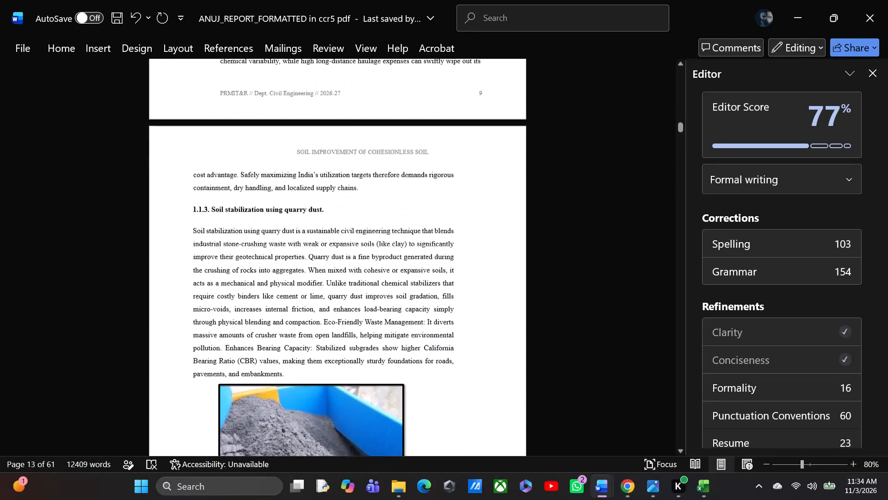
scroll(218, 320, "down", 1)
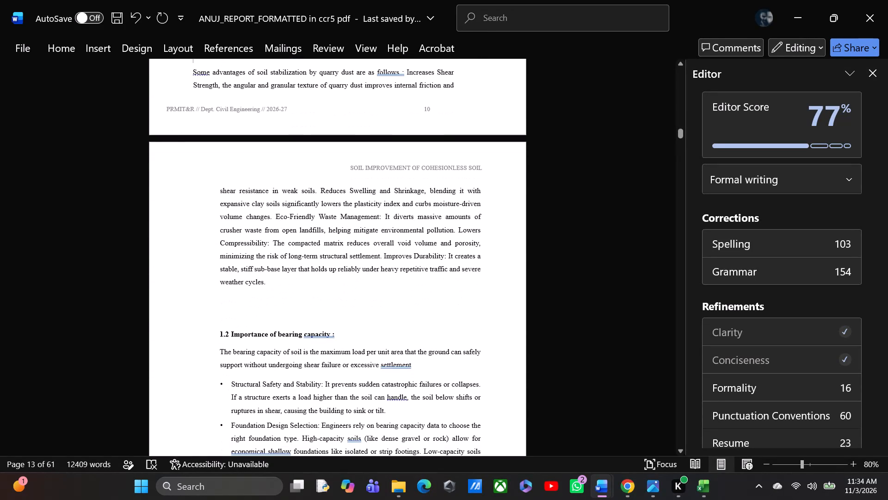
scroll(208, 404, "up", 1)
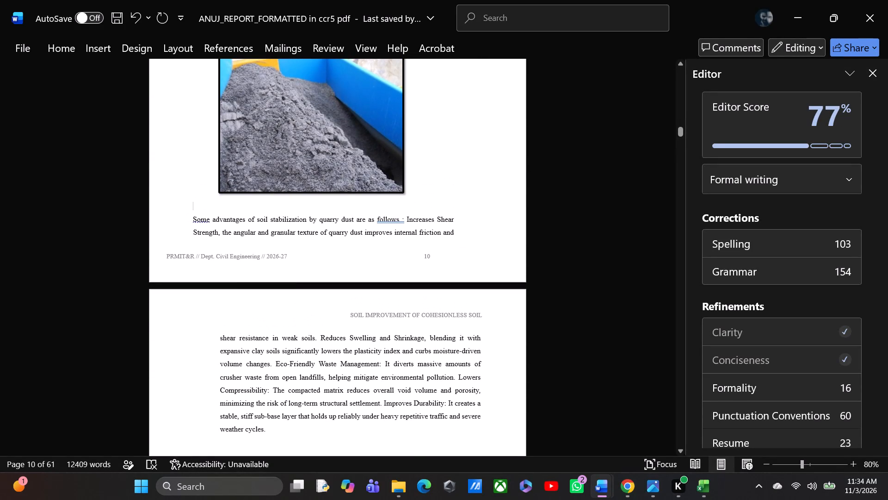
Start the caption line below the quarry dust picture on page 10, centre it, and try 11 pt bold for its text.
key("f")
key("BackSpace")
key("f")
left_click(64, 42)
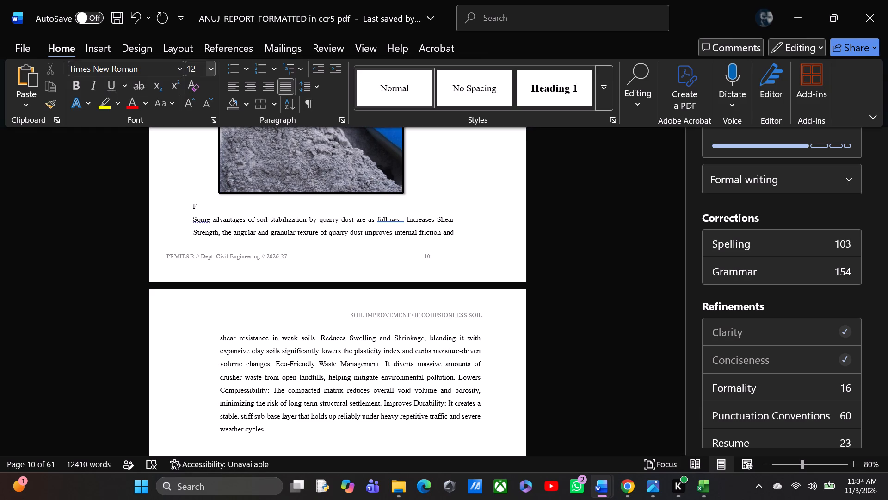
left_click(212, 71)
left_click(199, 135)
left_click(75, 86)
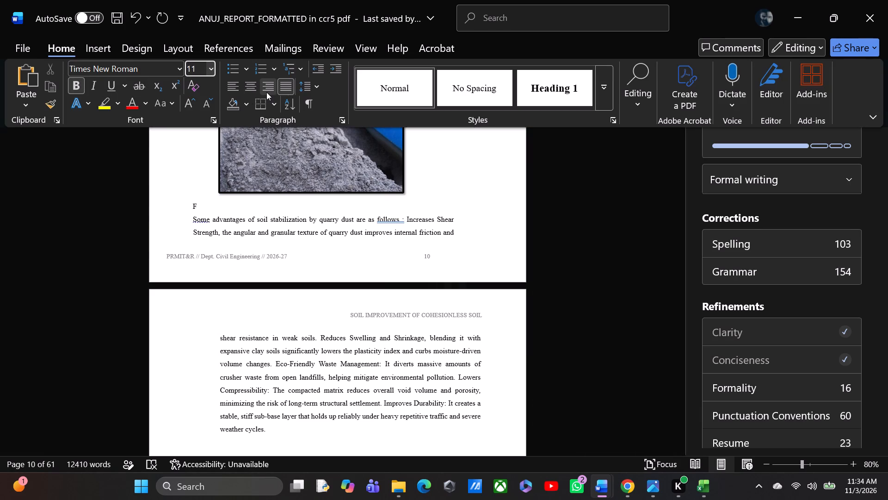
left_click(266, 92)
left_click(250, 85)
key("i")
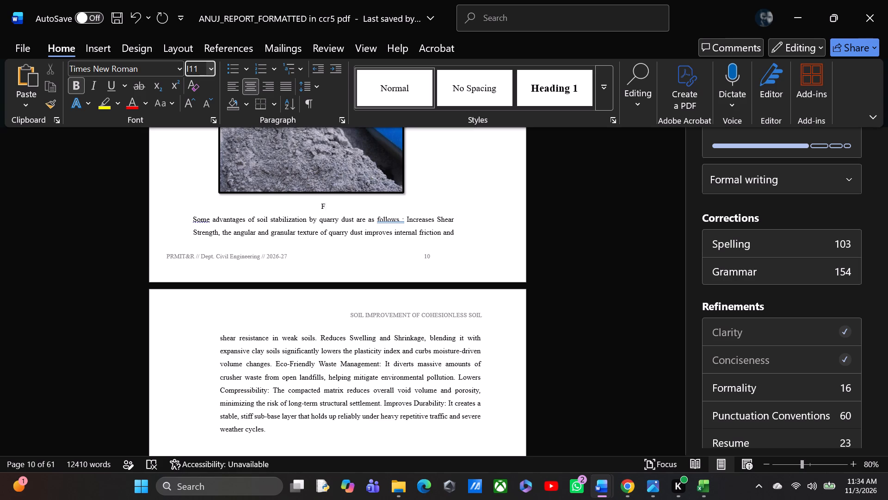
key("BackSpace")
left_click(367, 201)
left_click(337, 210)
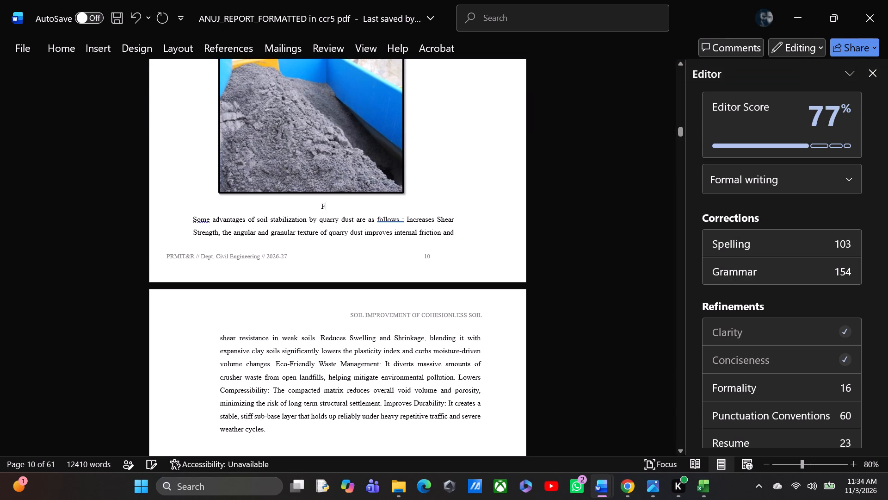
Enter the caption "Fig 1.5.Quarry Dust" on the centred line below the quarry dust picture.
key("BackSpace")
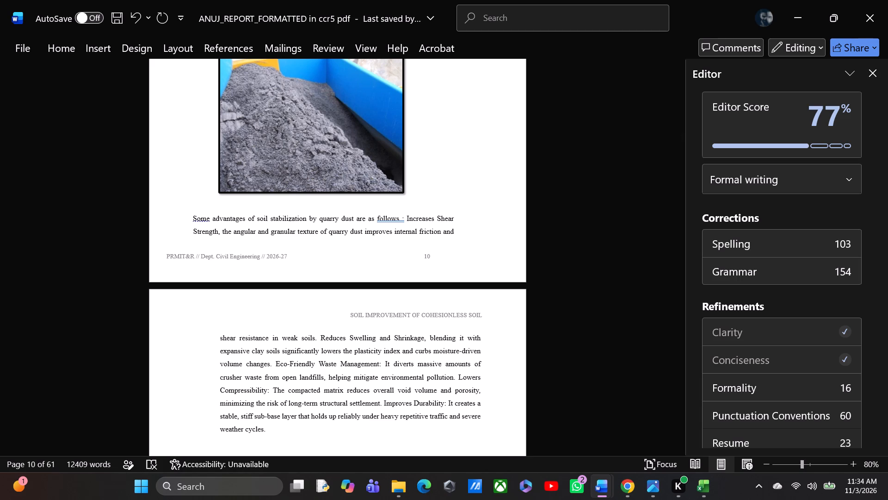
type("FIS")
key("BackSpace")
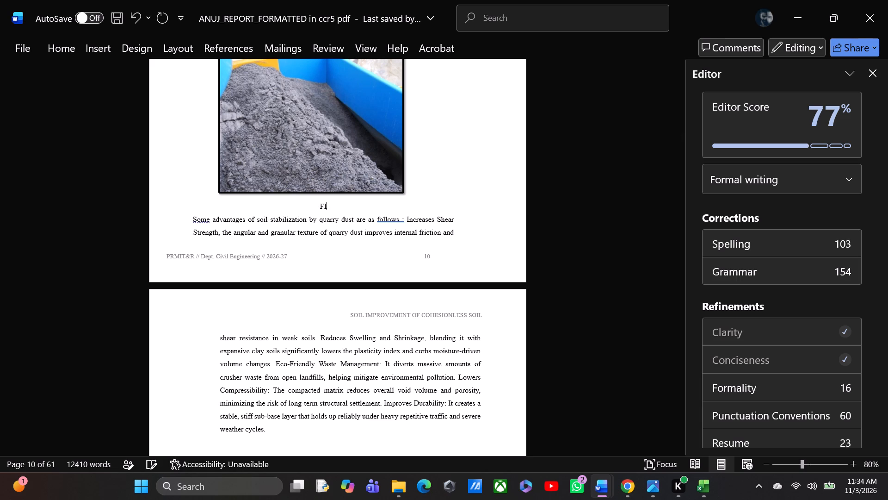
type("G 1.")
key("BackSpace")
key("BackSpace")
key("BackSpace")
key("BackSpace")
key("BackSpace")
type("if")
key("BackSpace")
type("g 1.")
type("5.")
key("u")
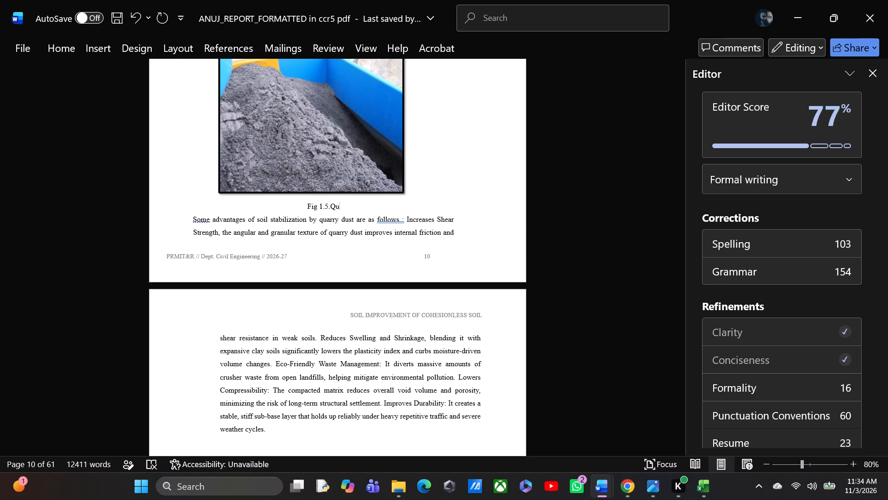
type("arry")
key("space")
key("d")
type("ust")
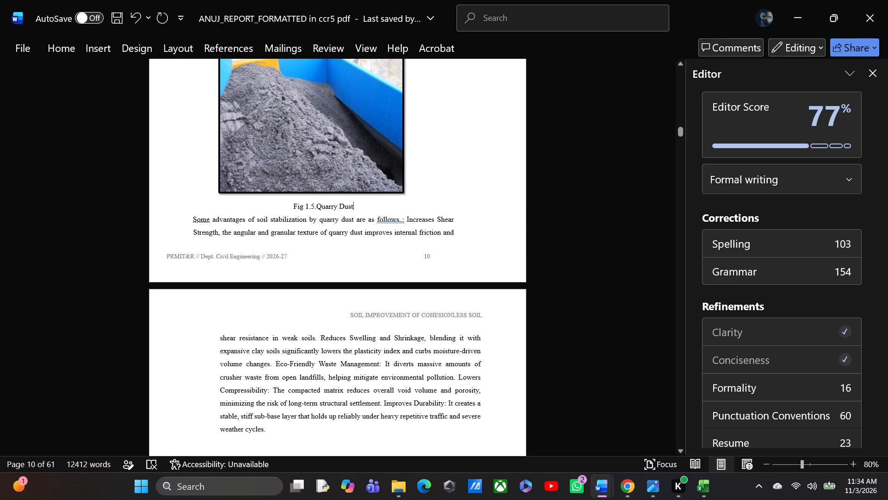
Format the whole quarry dust caption as bold at font size 11.
left_click(293, 203)
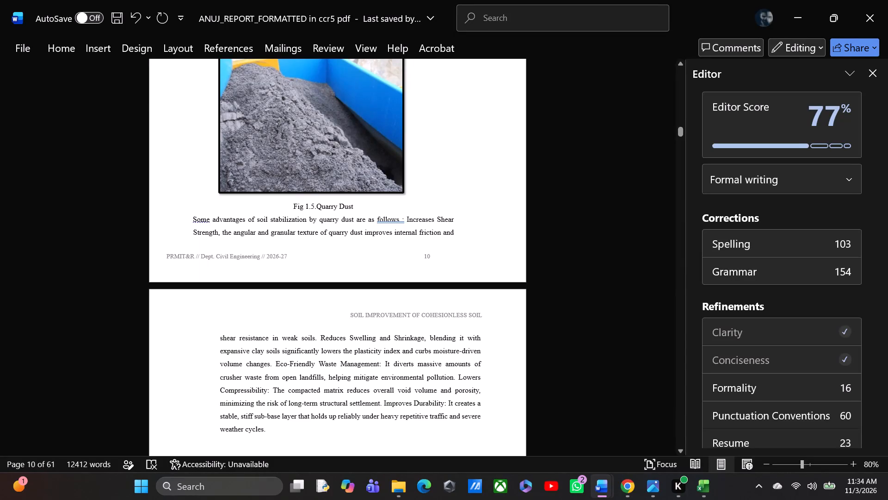
left_click(294, 205)
left_click_drag(294, 205, 348, 203)
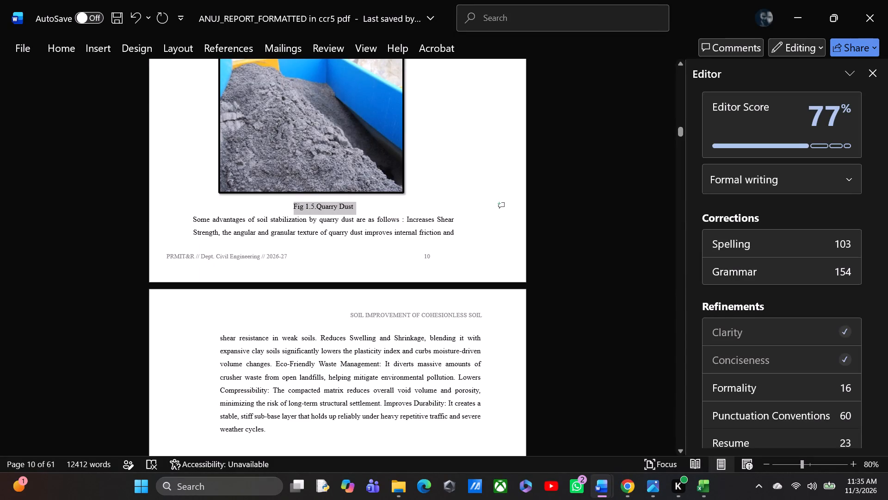
left_click_drag(348, 203, 347, 204)
left_click(74, 46)
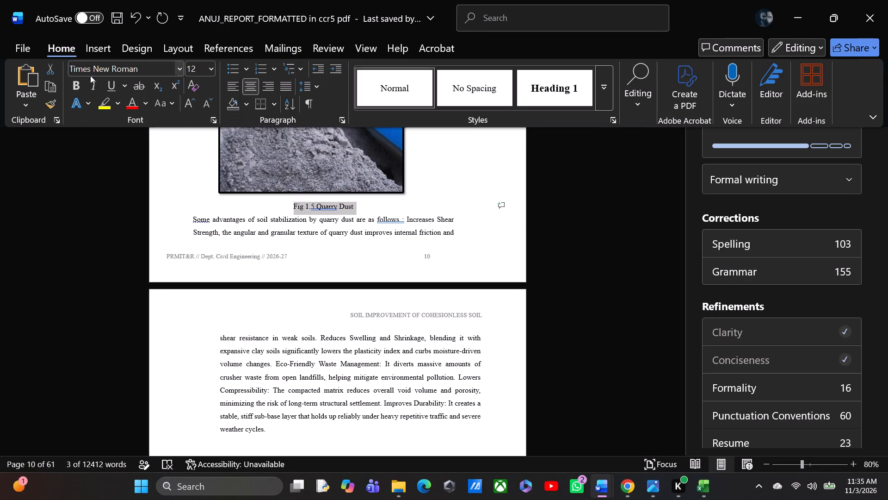
left_click(76, 81)
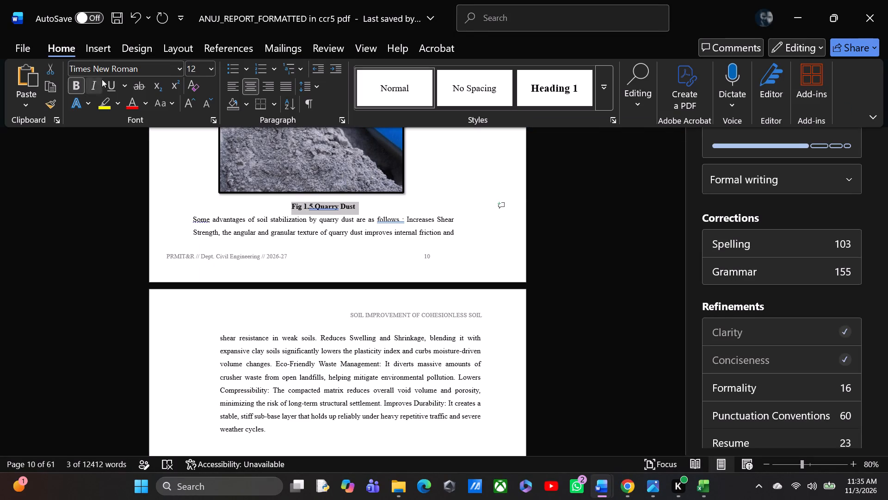
left_click(210, 71)
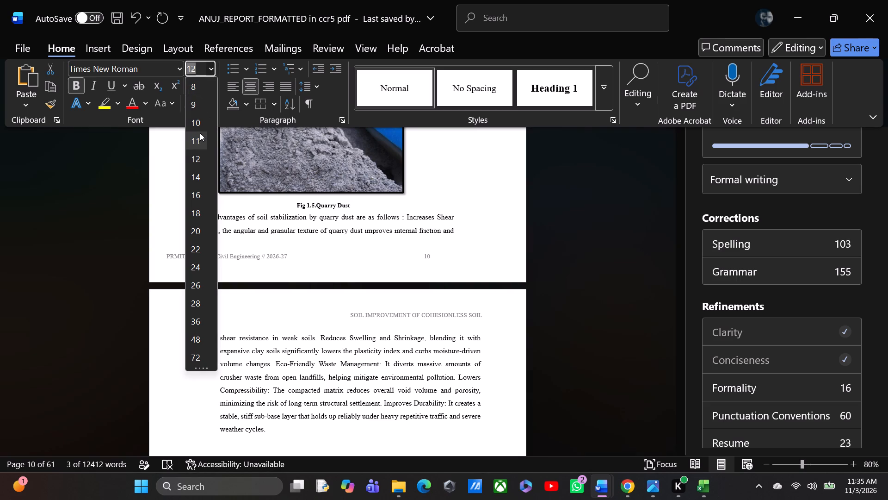
left_click(198, 138)
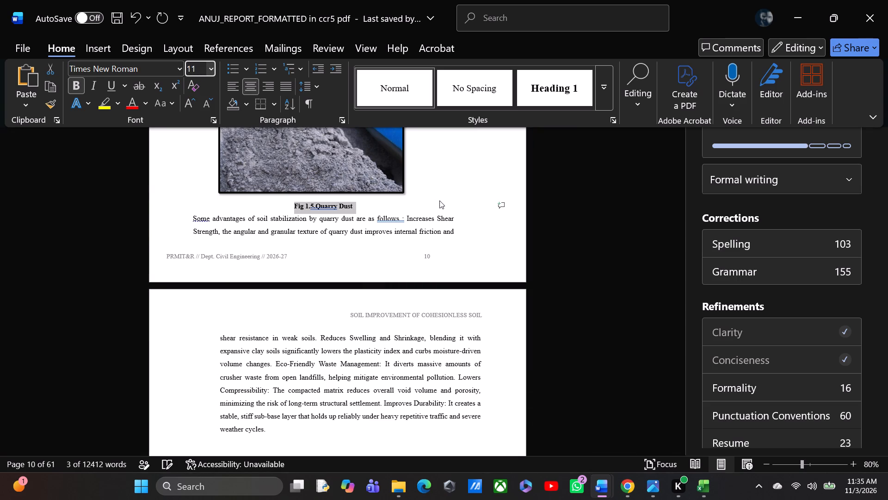
left_click(444, 201)
left_click(444, 201)
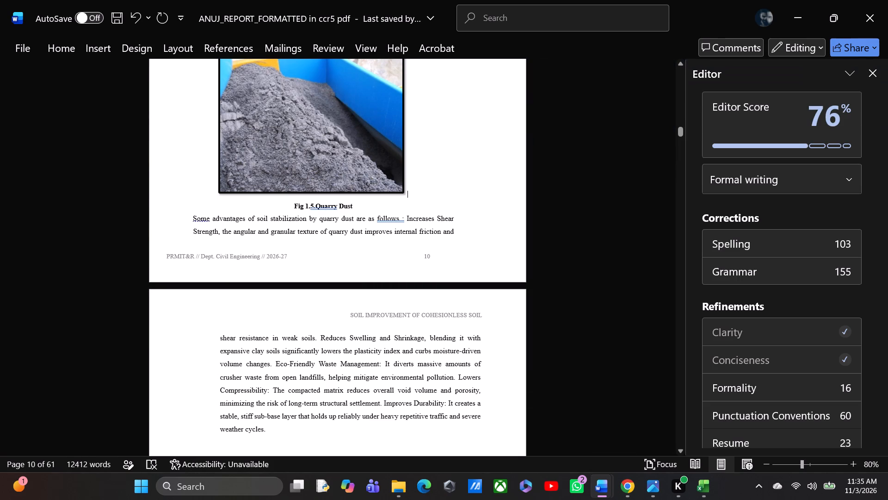
Apply the grammar suggestion "5. Quarry" to the quarry dust caption.
left_click(325, 207)
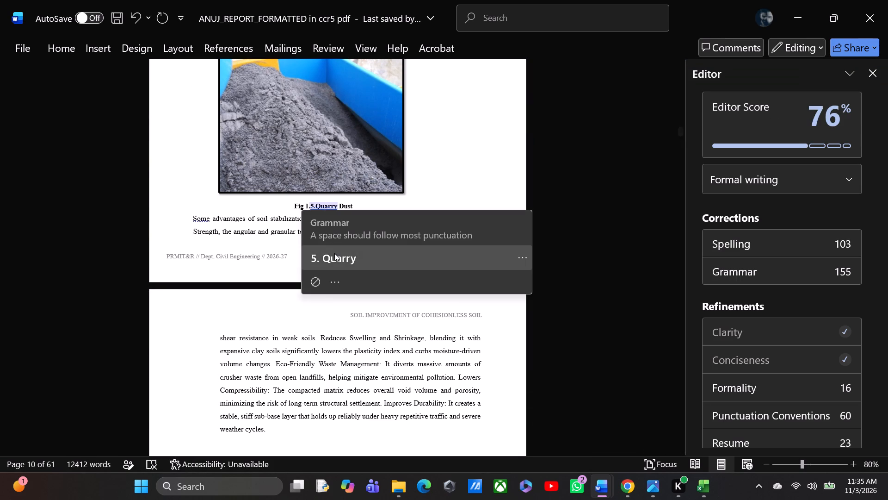
left_click(334, 253)
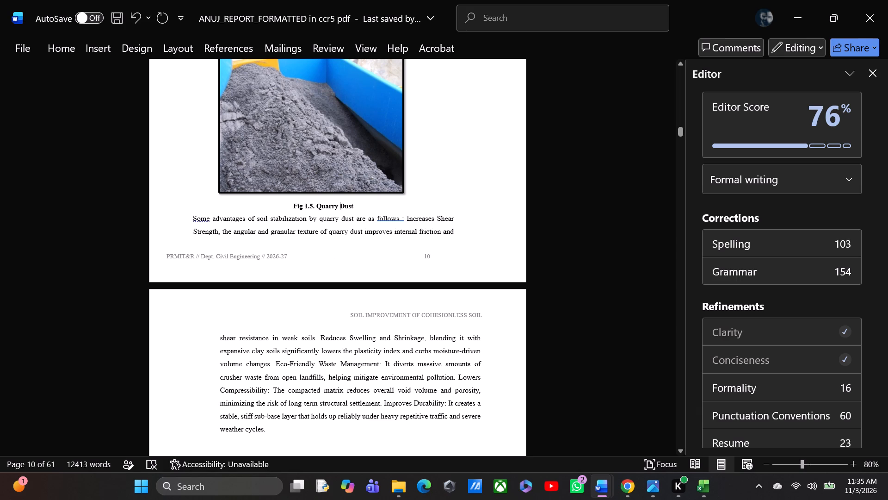
Remove the leading spaces before the quarry dust picture on page 10 so it starts at the text margin.
scroll(383, 169, "up", 1)
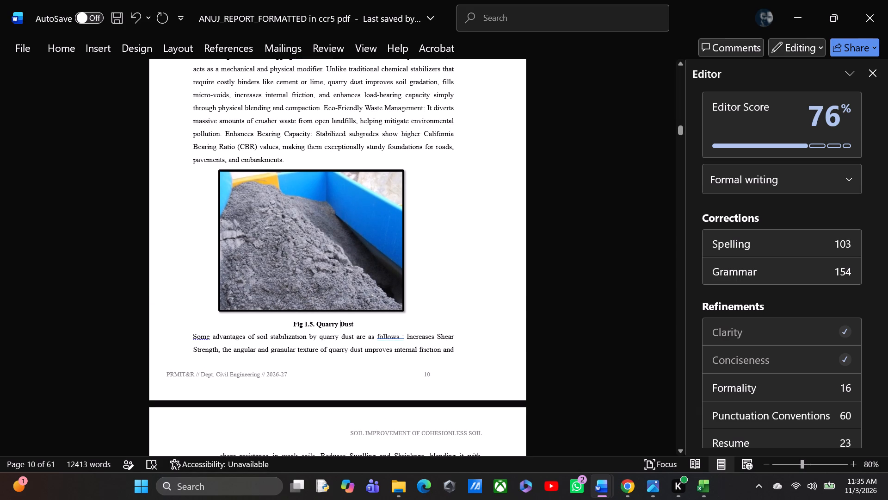
left_click(212, 181)
left_click(211, 176)
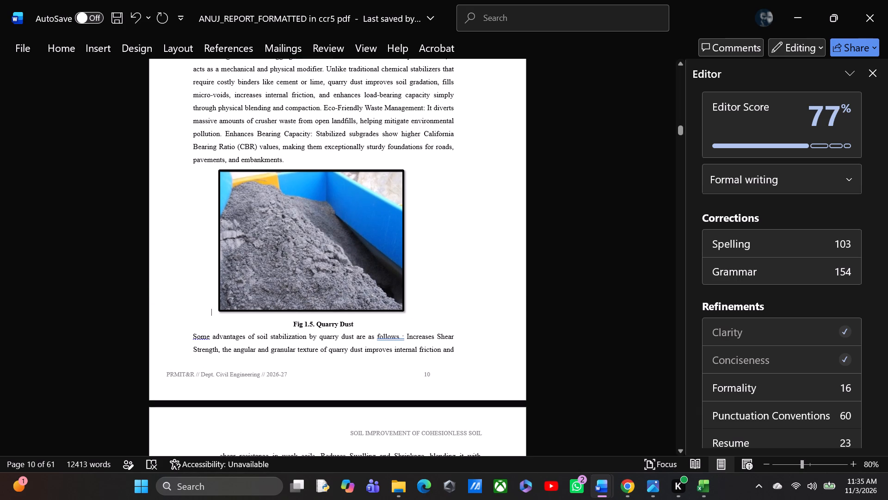
left_click(211, 176)
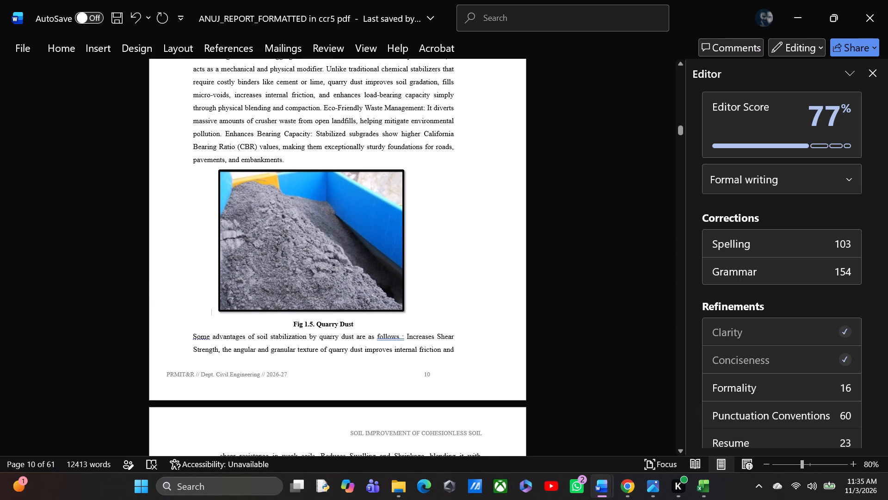
left_click(214, 169)
key("Right")
key("Right")
key("Right")
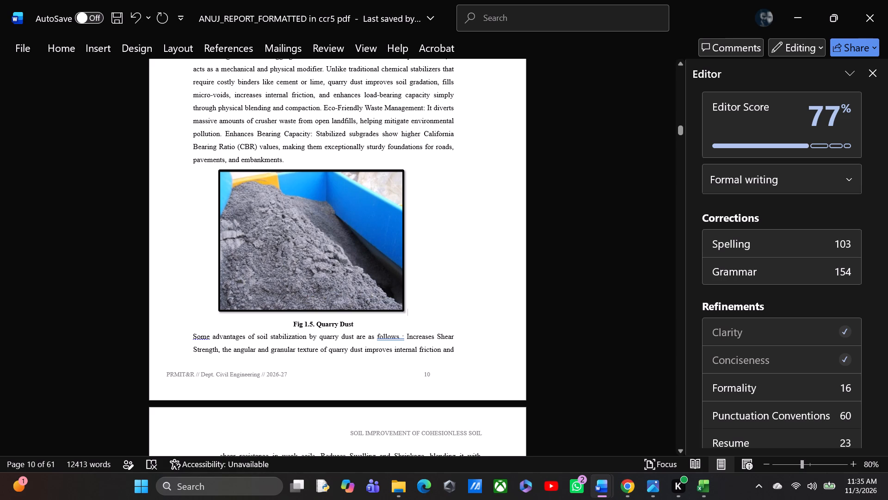
left_click(214, 169)
left_click_drag(214, 169, 207, 190)
left_click(207, 190)
left_click(202, 174)
double_click(202, 174)
key("space")
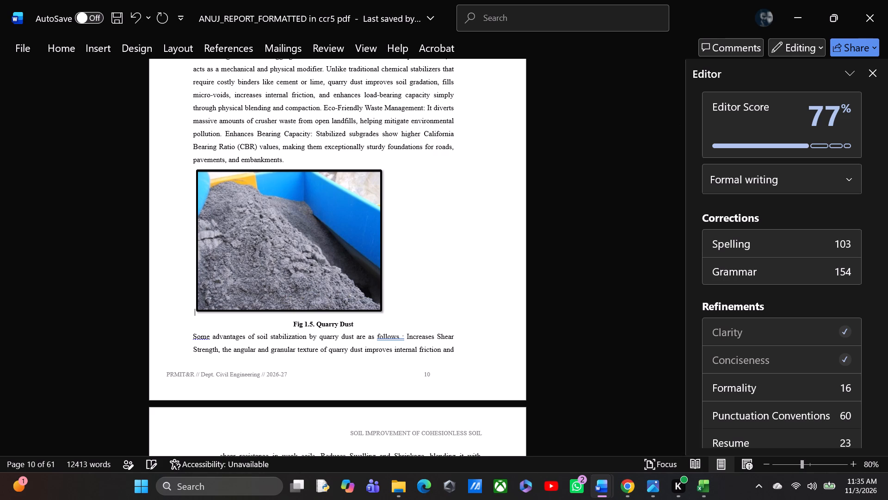
key("BackSpace")
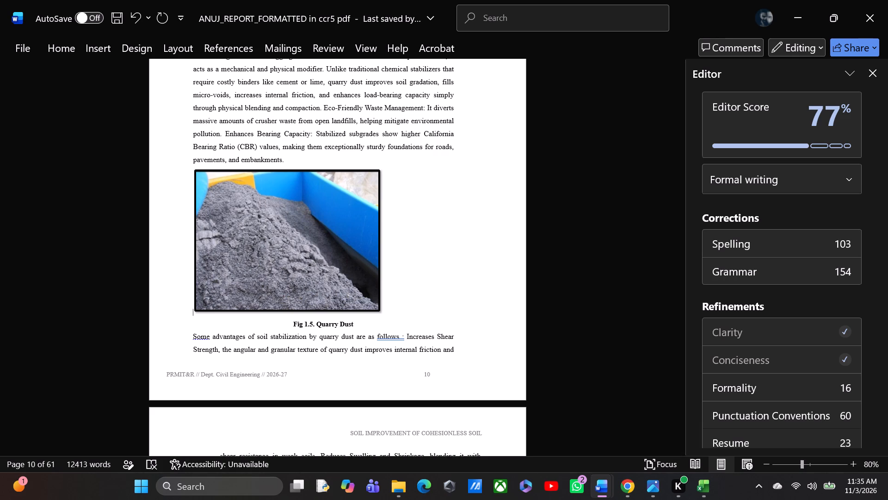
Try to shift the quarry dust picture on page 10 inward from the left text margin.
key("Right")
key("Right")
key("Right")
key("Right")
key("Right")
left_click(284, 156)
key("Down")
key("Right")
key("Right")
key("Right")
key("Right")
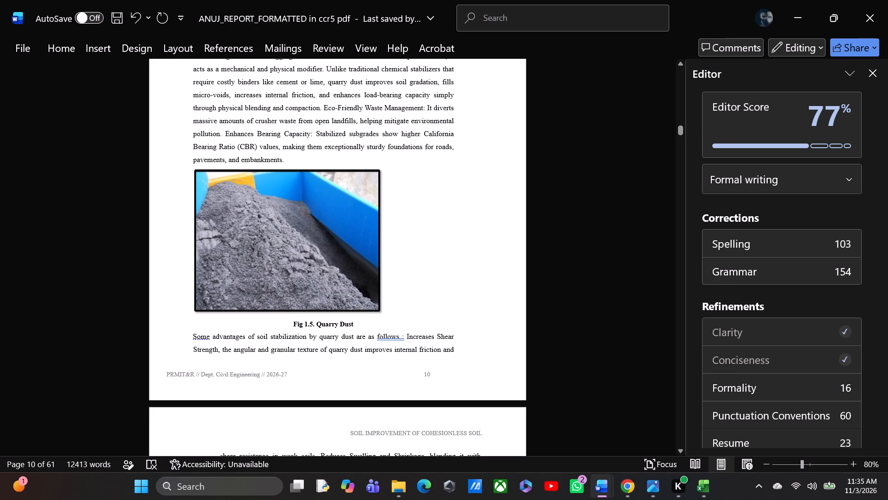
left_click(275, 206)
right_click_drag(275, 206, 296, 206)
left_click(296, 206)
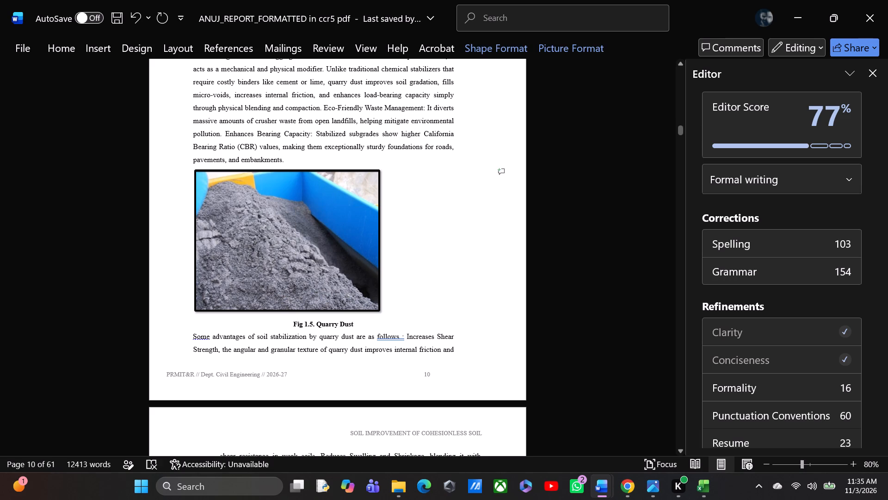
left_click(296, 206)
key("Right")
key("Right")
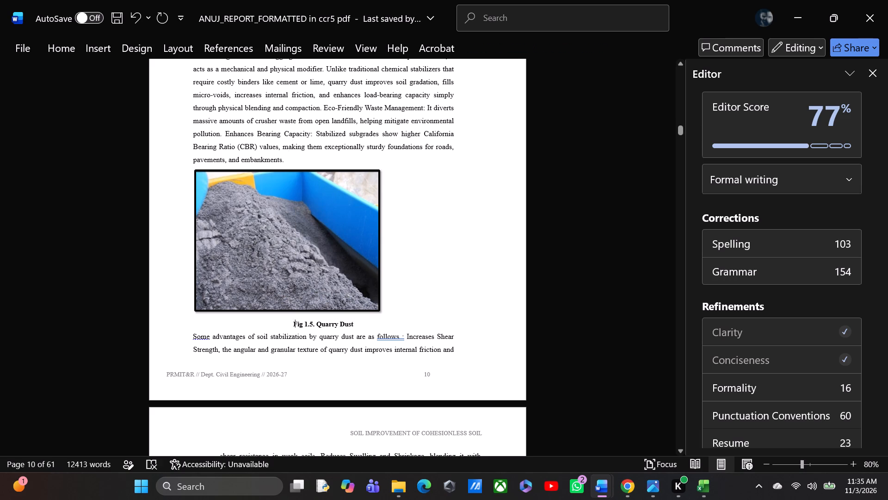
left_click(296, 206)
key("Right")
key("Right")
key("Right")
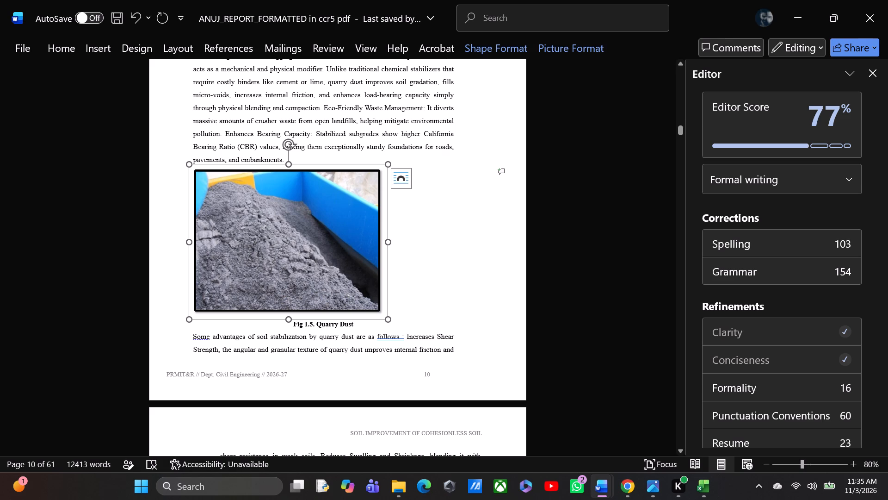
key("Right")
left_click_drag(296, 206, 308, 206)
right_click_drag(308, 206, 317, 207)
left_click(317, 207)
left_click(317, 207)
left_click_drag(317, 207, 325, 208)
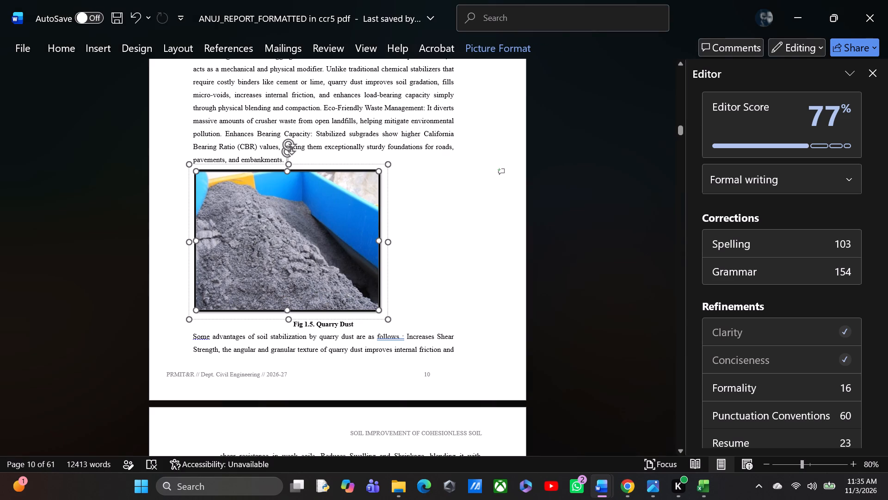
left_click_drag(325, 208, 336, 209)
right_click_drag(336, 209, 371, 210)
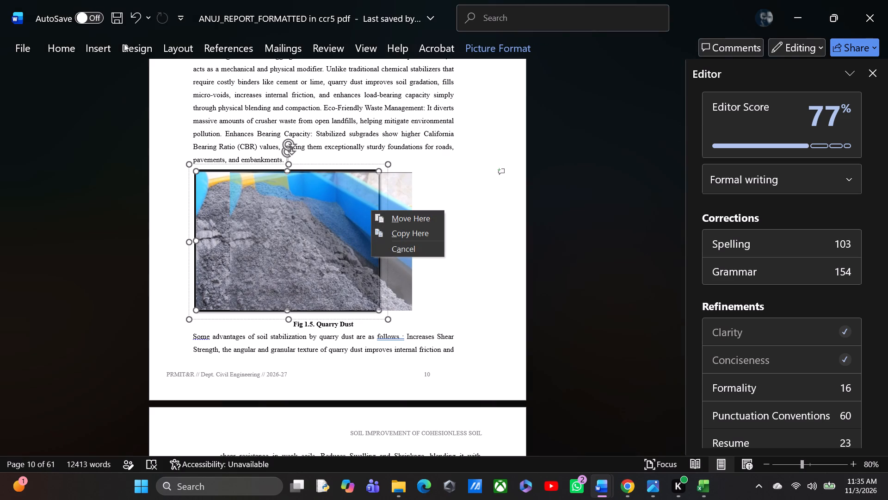
Undo the removal of the leading spaces before the quarry dust picture, going back past the caption's grammar correction.
left_click(137, 15)
left_click(137, 15)
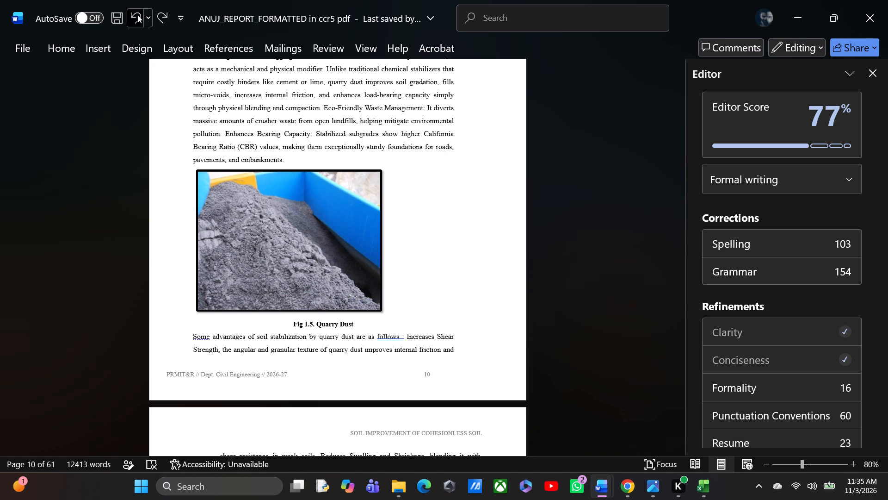
left_click(137, 15)
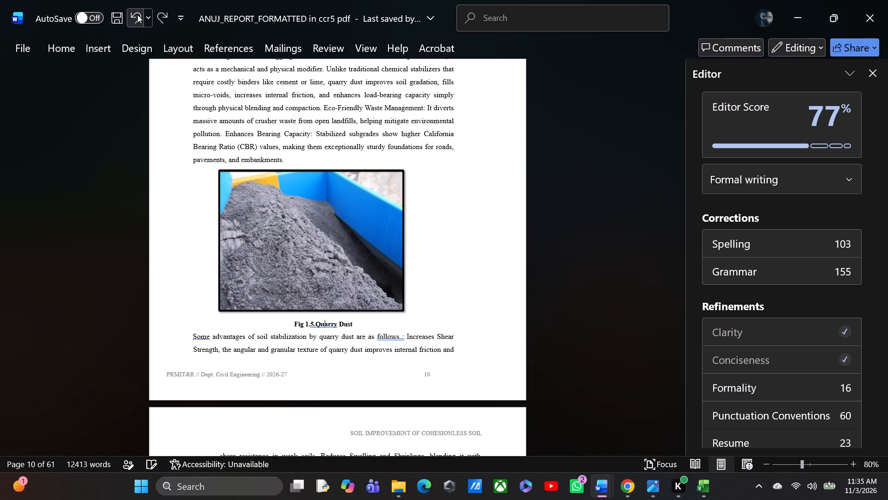
Apply the grammar suggestion "5. Quarry" to the quarry dust caption again.
left_click(312, 328)
left_click(323, 375)
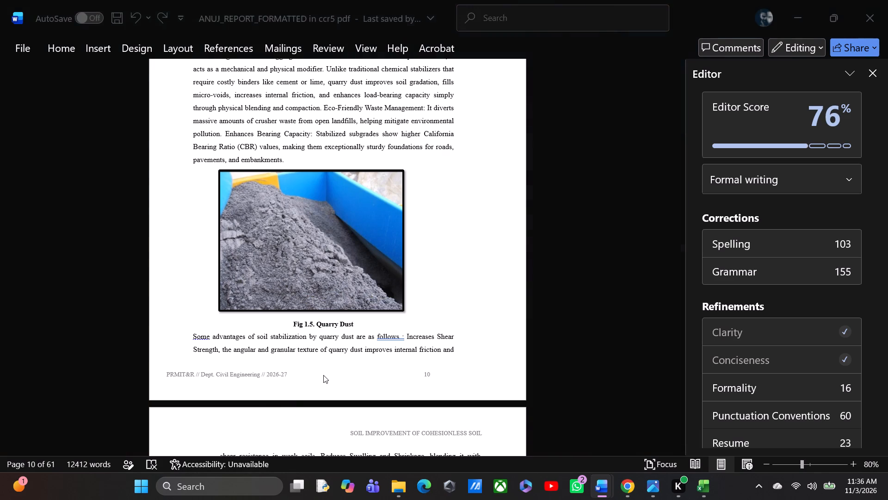
Remove the centring of the "Fig 1.5. Quarry Dust" caption and indent it with leading spaces to sit beneath the picture.
left_click(290, 322)
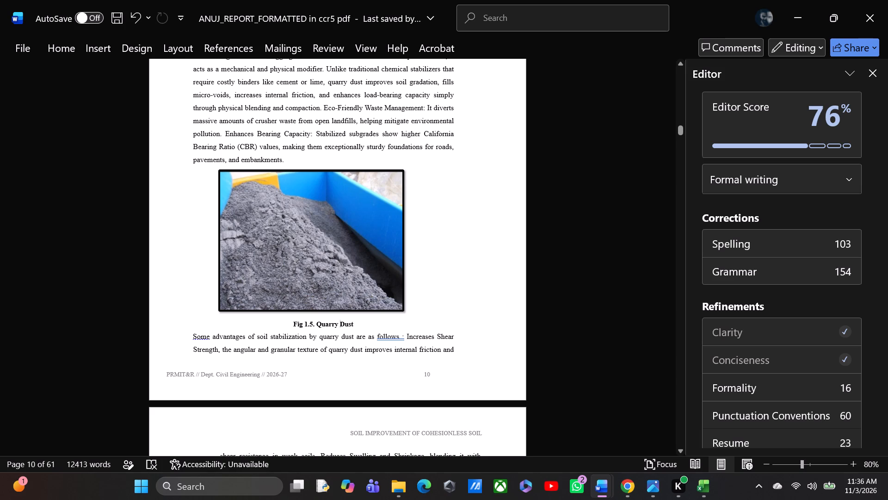
key("BackSpace")
key("space")
key("space")
key("space")
key("space")
key("space")
key("space")
key("space")
key("space")
key("space")
key("space")
key("space")
key("space")
key("space")
key("space")
key("space")
key("space")
key("space")
key("space")
key("space")
key("space")
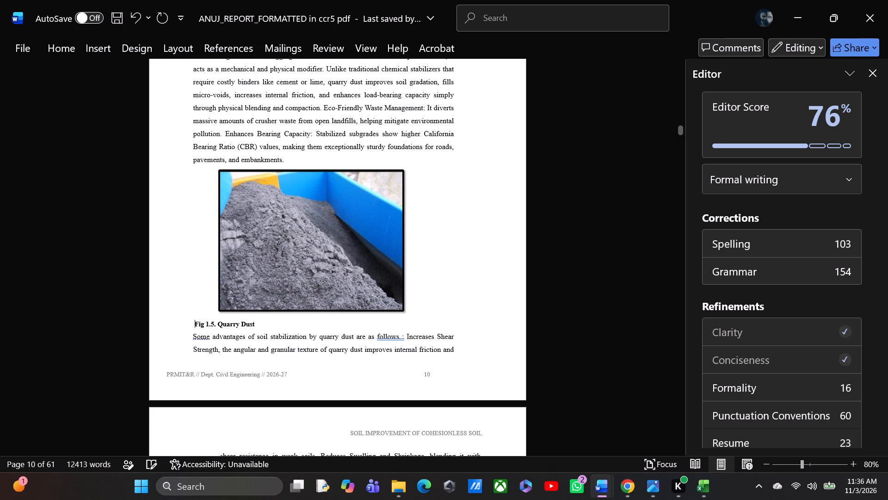
key("space")
key("space")
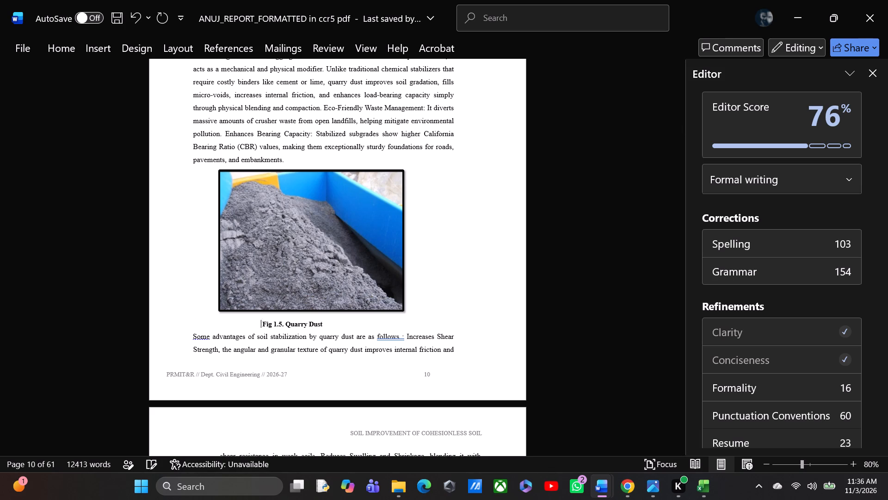
key("space")
key("space")
key("space")
key("space")
key("space")
key("space")
left_click(315, 327)
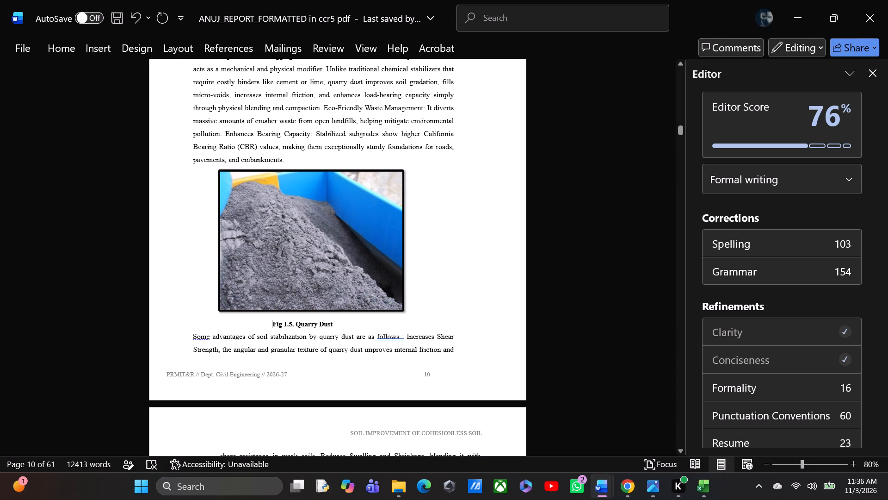
left_click(62, 48)
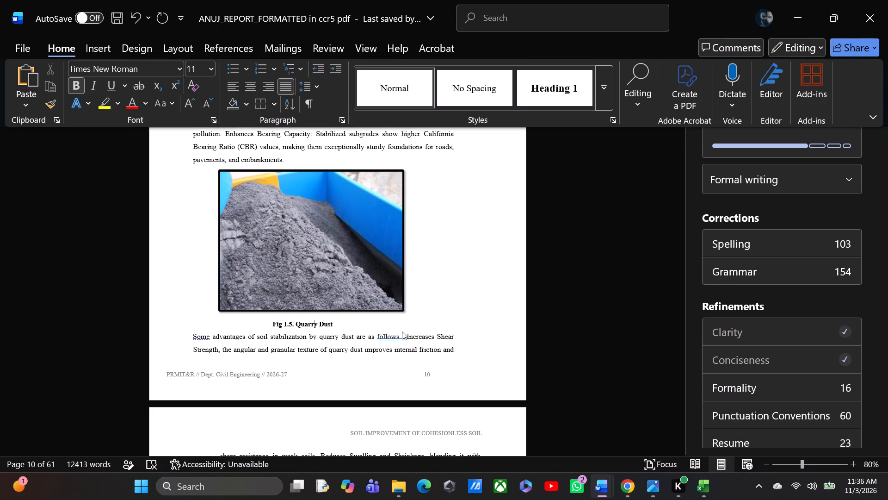
Examine the quarry dust section's layout and text from page 10 onto the following page.
scroll(402, 331, "up", 3)
scroll(402, 331, "down", 3)
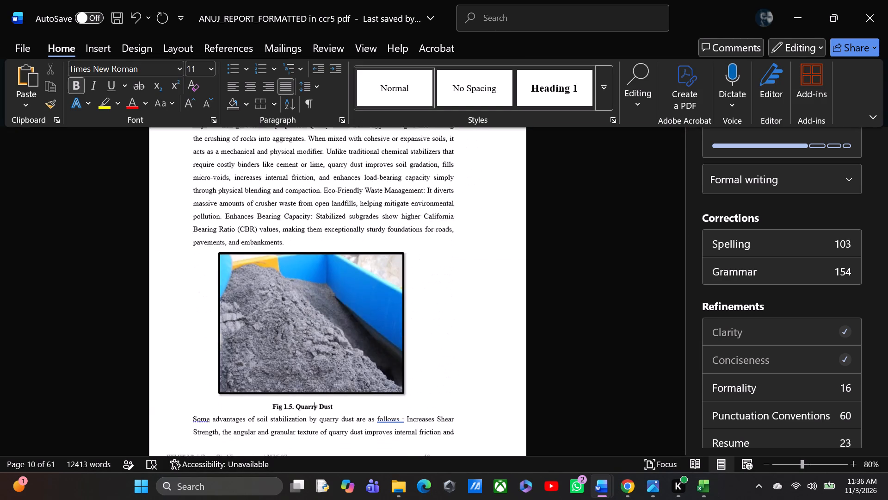
scroll(402, 331, "down", 1)
scroll(402, 331, "right", 1)
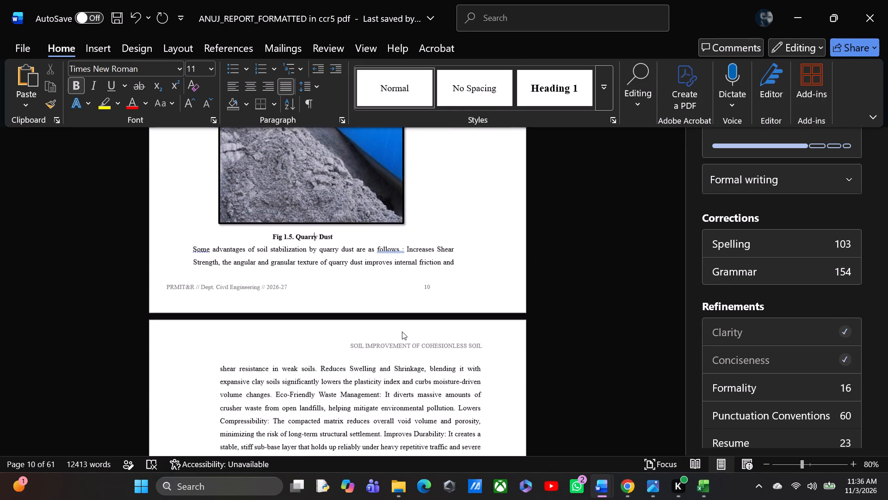
scroll(402, 331, "right", 2)
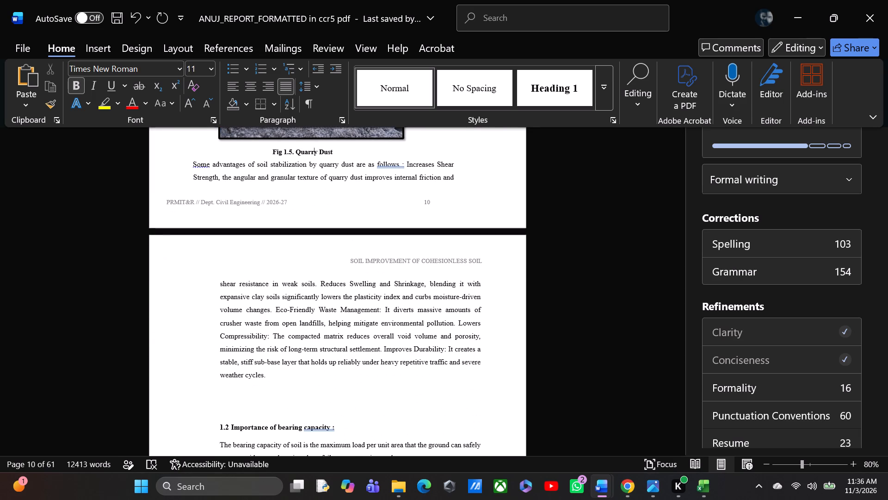
scroll(402, 331, "up", 2)
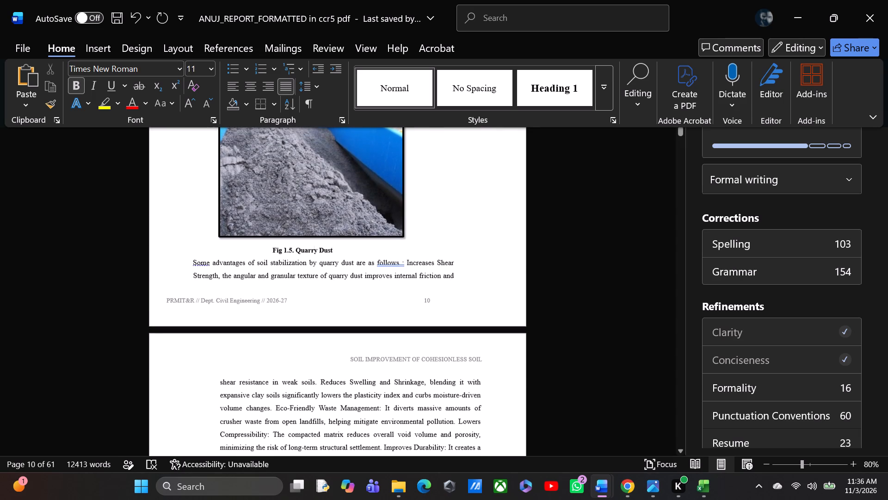
scroll(402, 331, "up", 2)
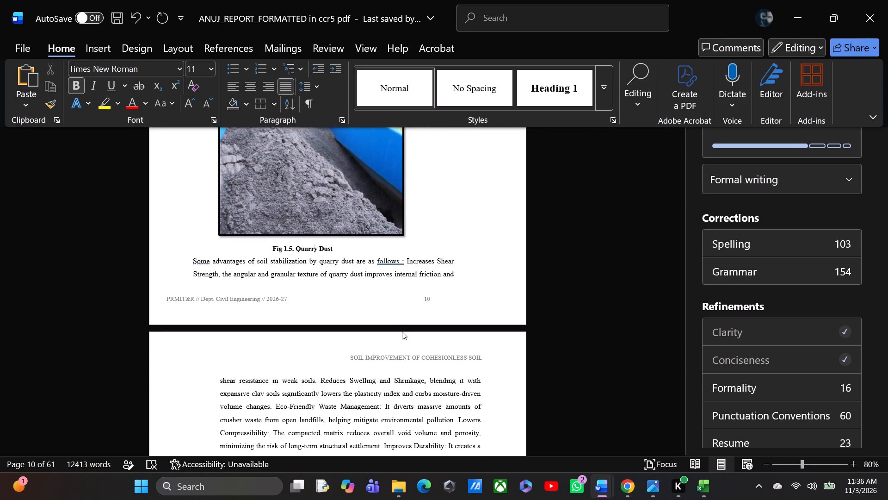
scroll(402, 331, "up", 1)
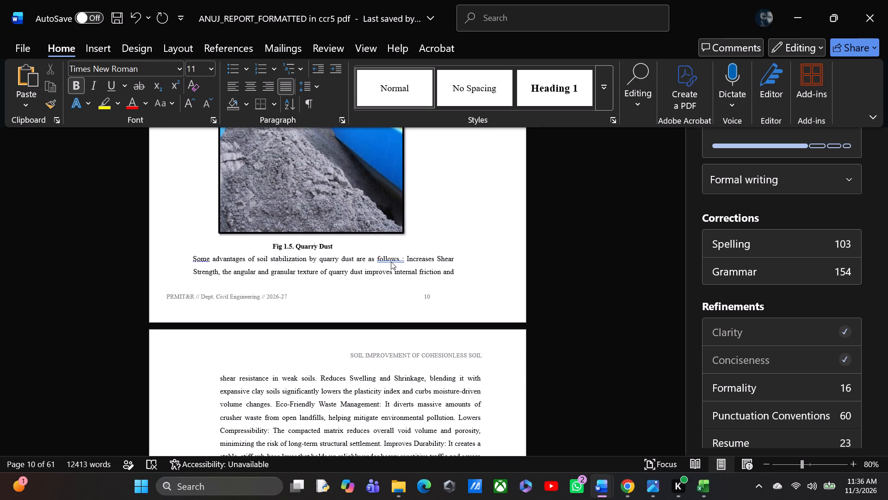
Apply the grammar suggestion "follows:" to the quarry dust advantages sentence below the caption.
left_click(391, 262)
left_click(391, 262)
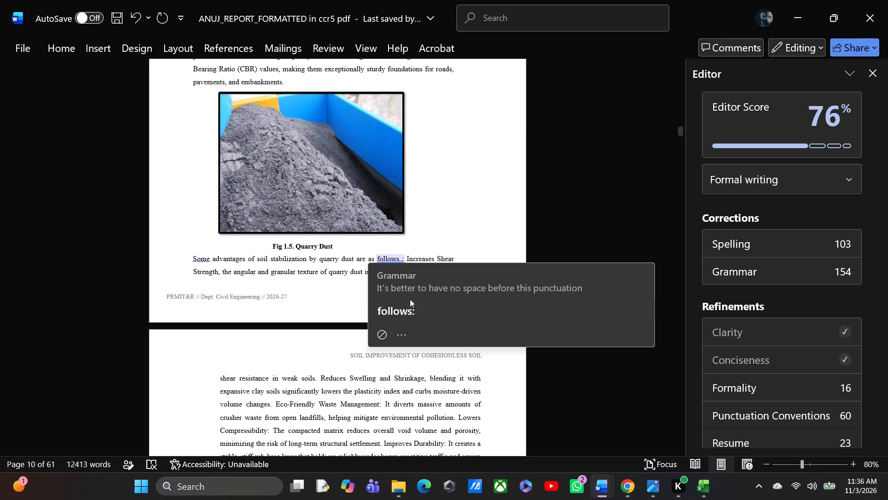
left_click(408, 307)
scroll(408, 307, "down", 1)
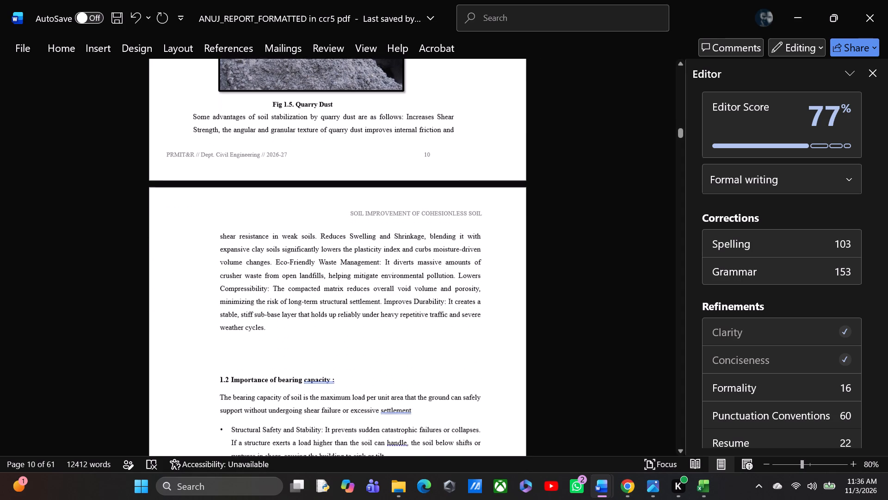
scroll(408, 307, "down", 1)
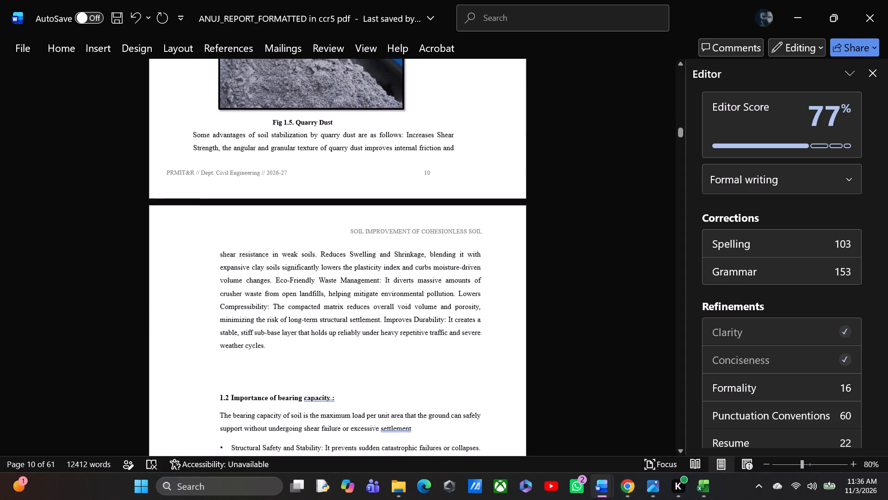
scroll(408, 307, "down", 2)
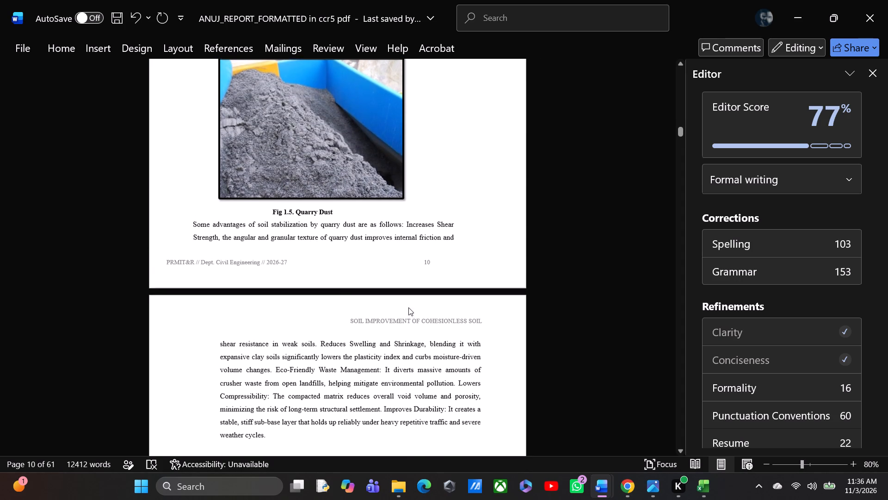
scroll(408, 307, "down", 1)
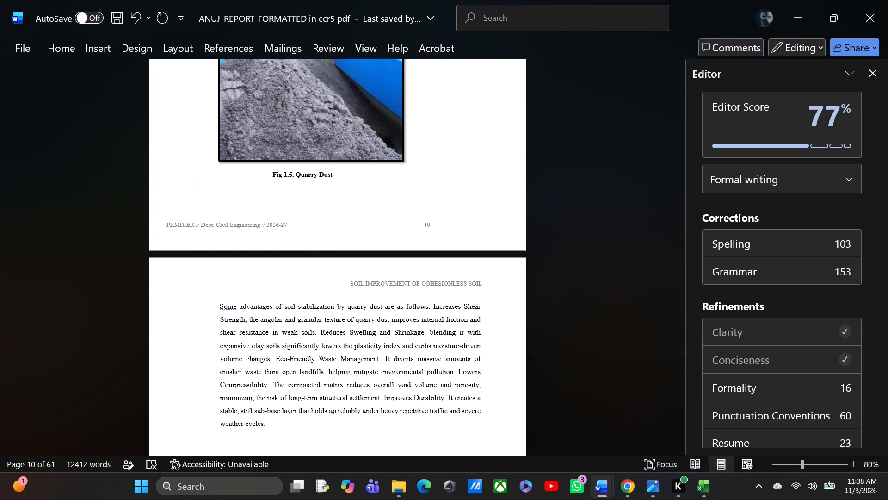
key("ctrl+v")
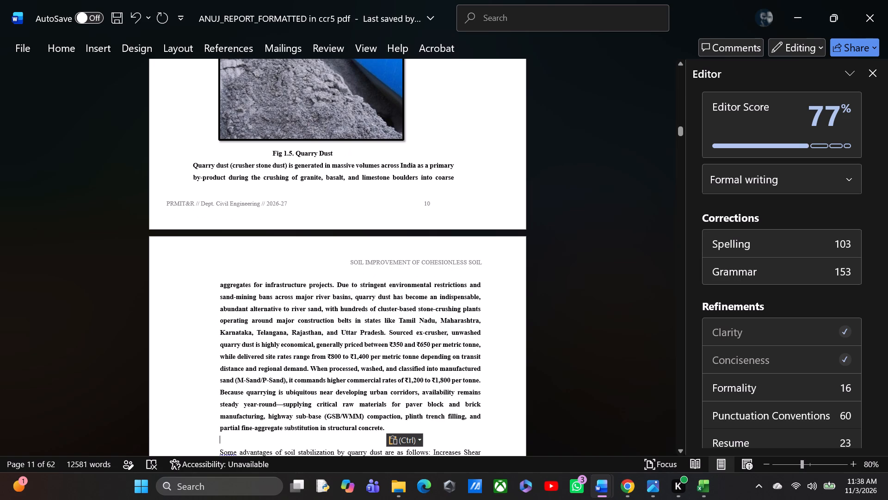
Format the pasted quarry dust paragraph as non-bold, size 12, left-aligned text instead of justified.
left_click(94, 48)
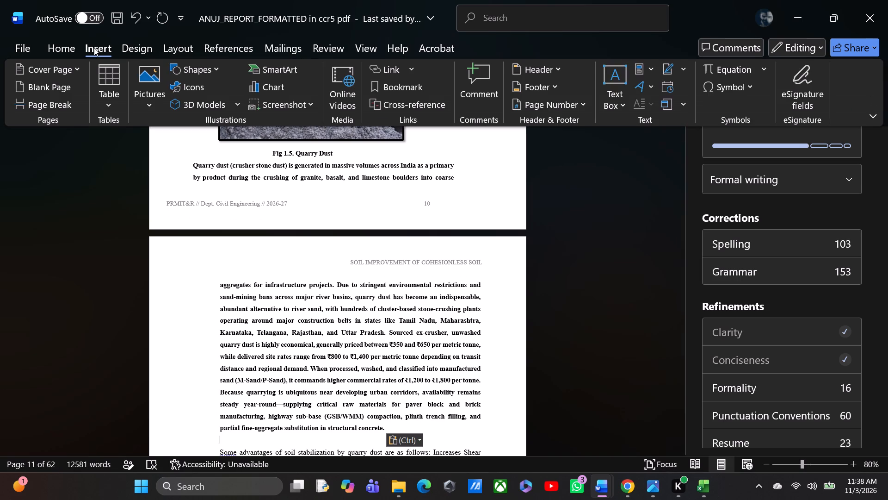
left_click(61, 52)
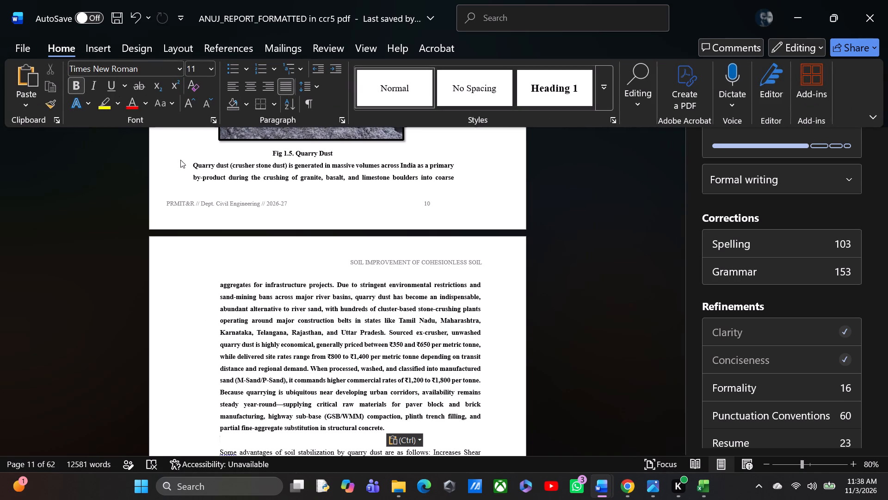
left_click(192, 169)
left_click_drag(192, 169, 193, 164)
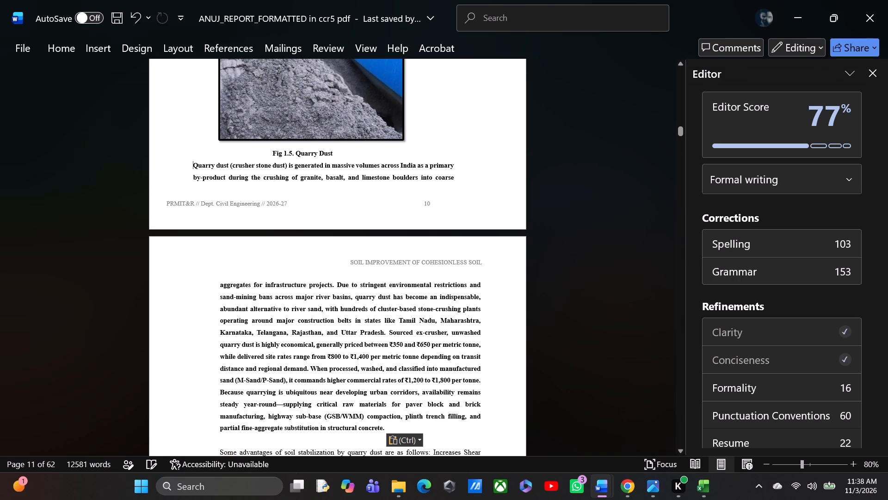
left_click(193, 164)
left_click_drag(193, 164, 387, 443)
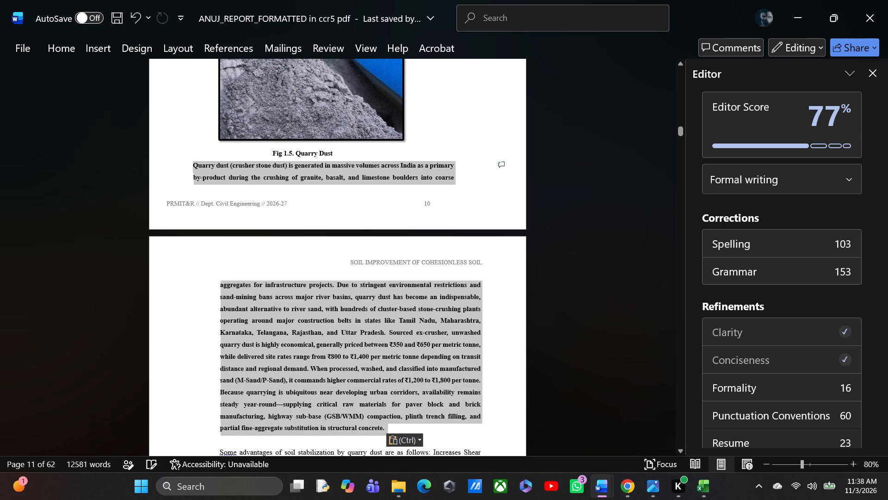
left_click_drag(387, 443, 374, 277)
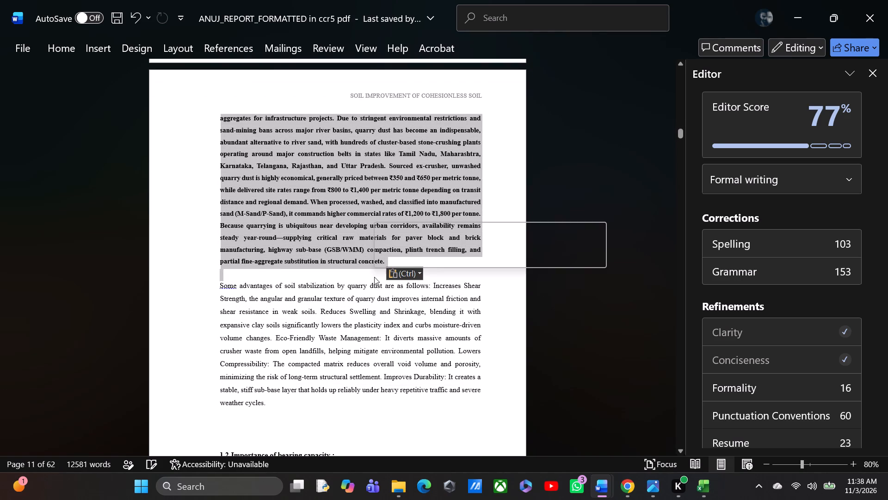
left_click(63, 47)
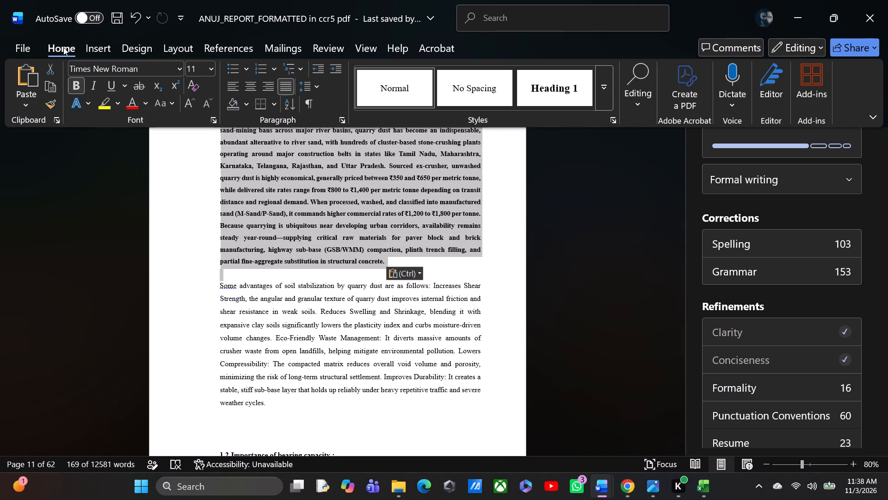
left_click(75, 87)
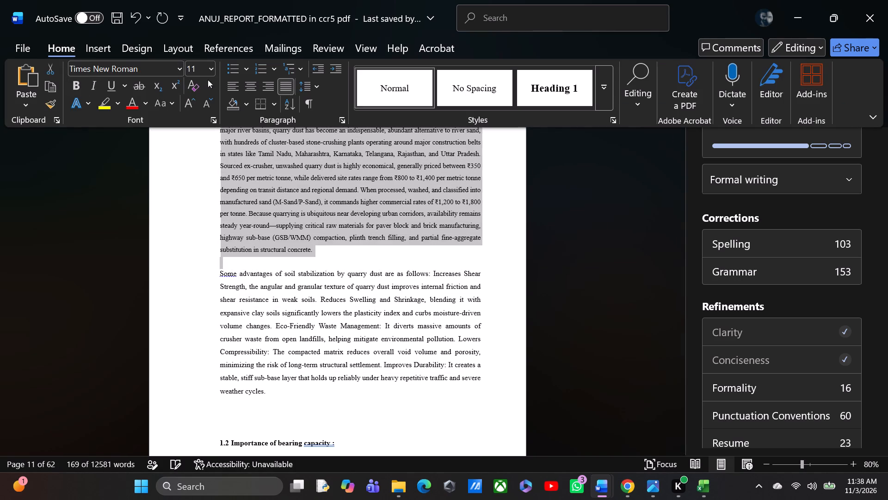
left_click(209, 70)
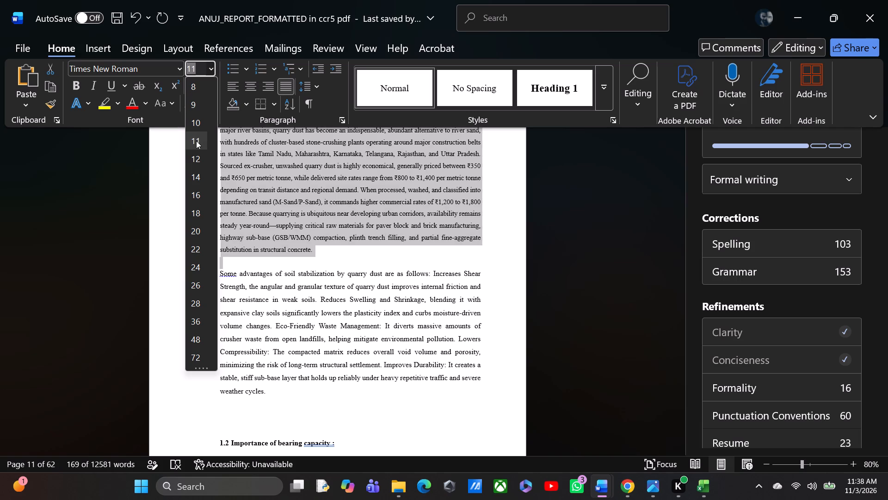
left_click(194, 151)
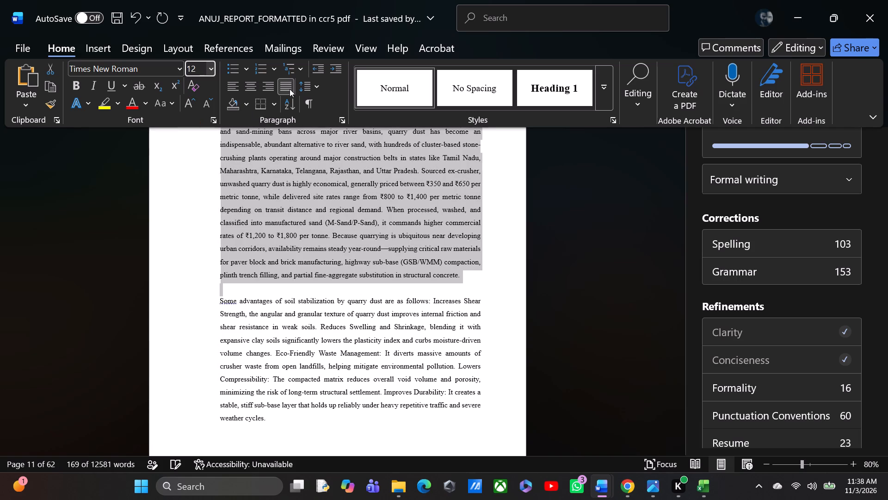
left_click(289, 87)
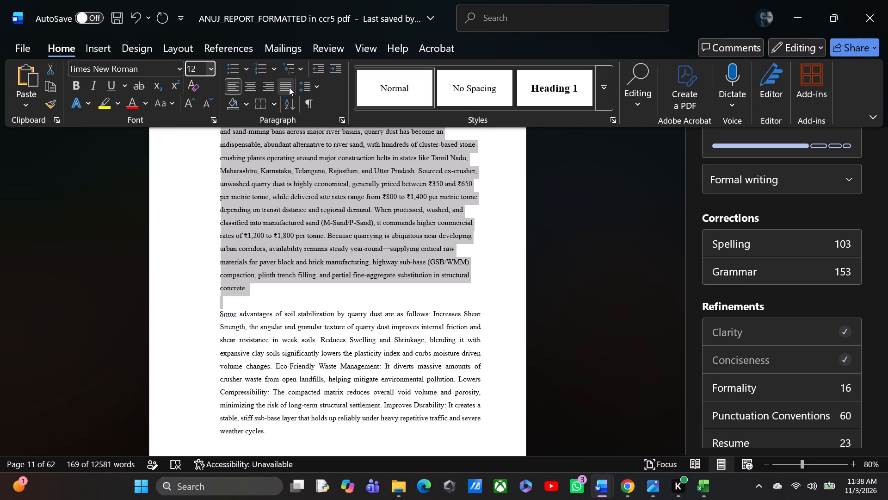
left_click(481, 277)
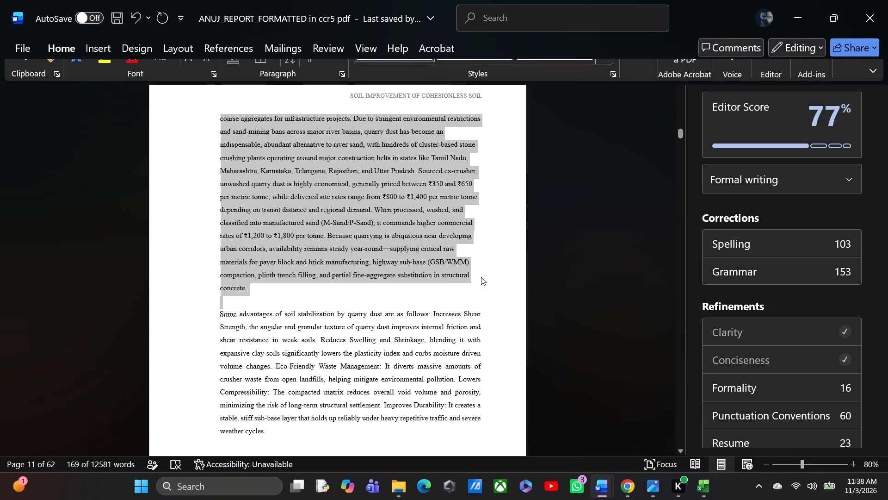
left_click(481, 277)
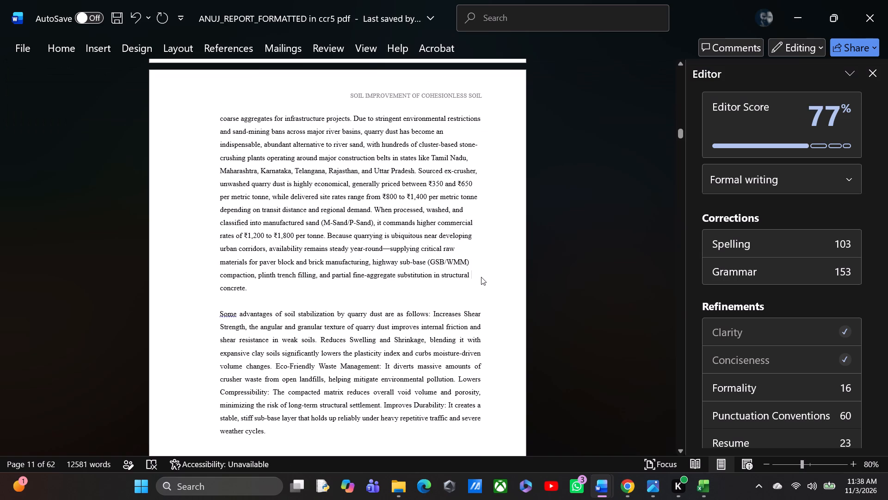
scroll(481, 277, "up", 2)
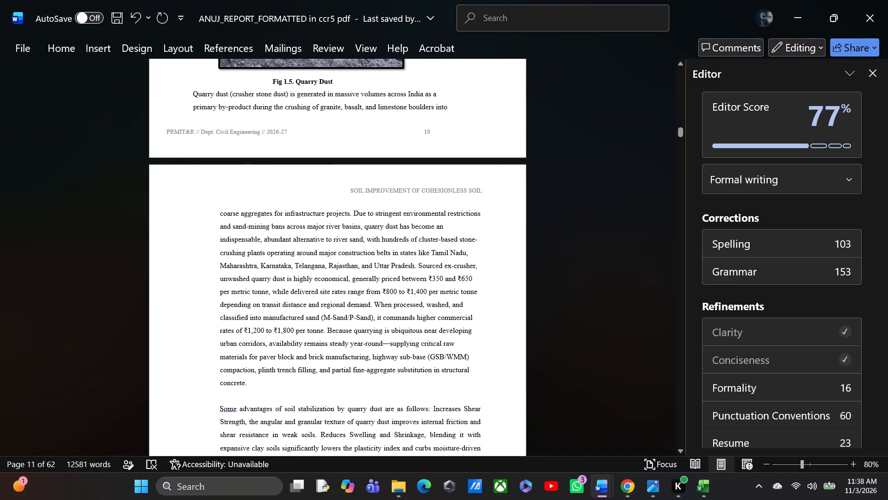
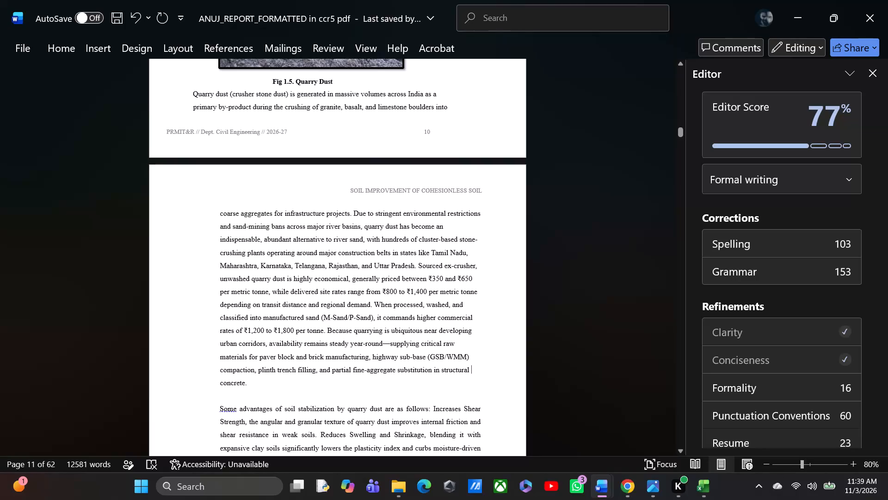
Review the fly ash and quarry dust pages, checking section 1.1.3's text, Fig 1.5 and spacing up to heading 1.2.
scroll(326, 193, "up", 1)
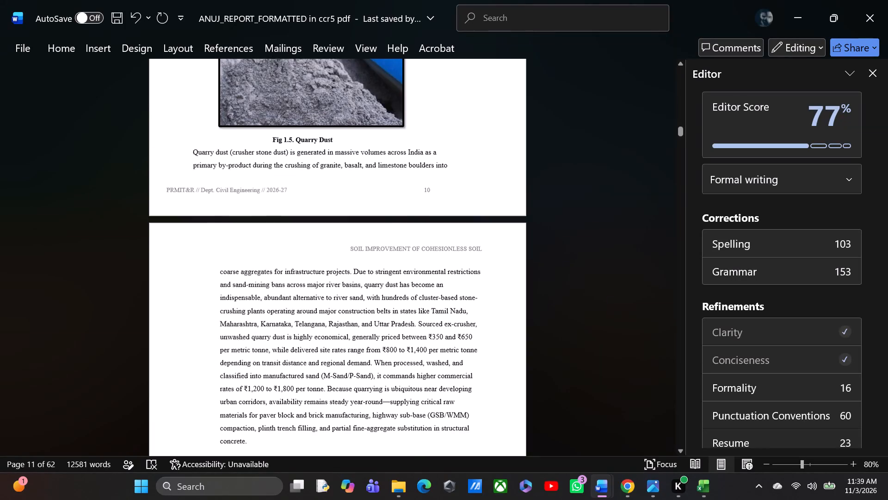
scroll(326, 193, "up", 6)
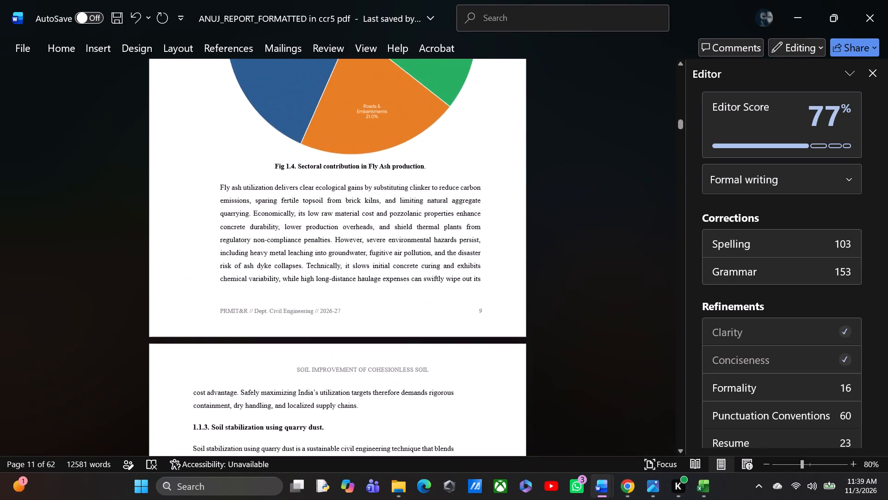
scroll(326, 193, "up", 5)
right_click(326, 193)
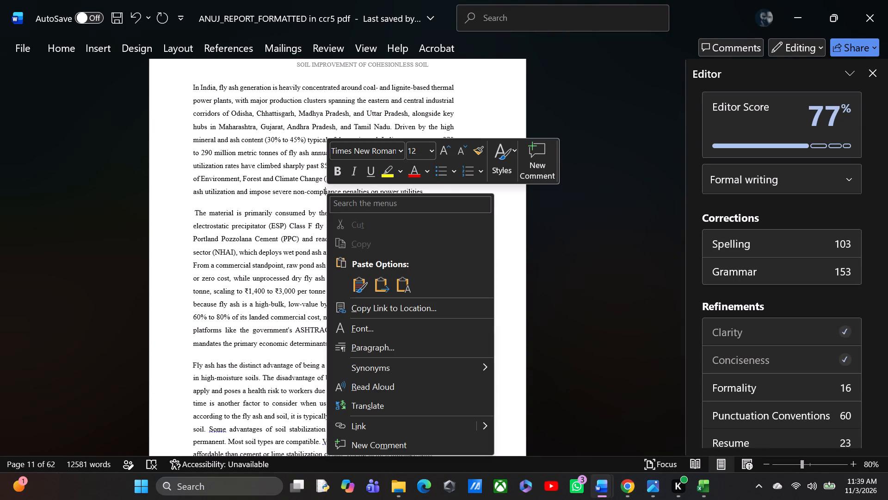
left_click(271, 275)
scroll(271, 275, "down", 4)
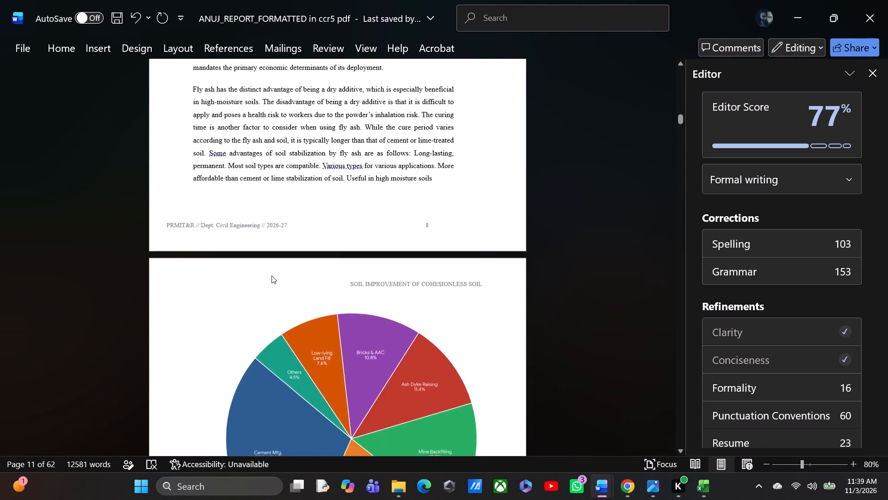
scroll(271, 275, "down", 6)
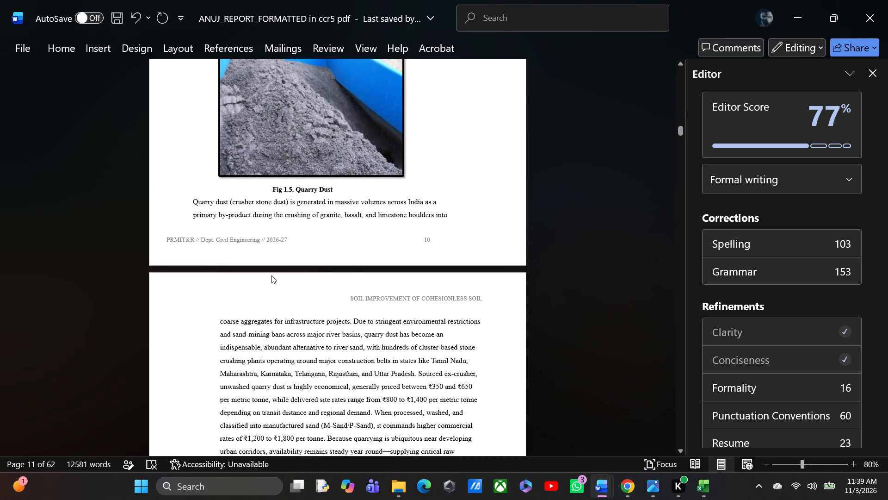
scroll(271, 275, "right", 2)
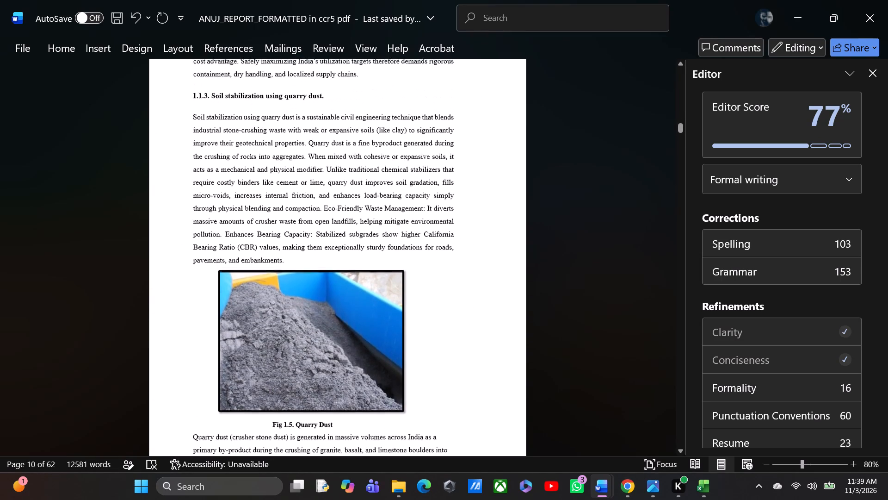
scroll(271, 275, "right", 1)
scroll(271, 275, "up", 3)
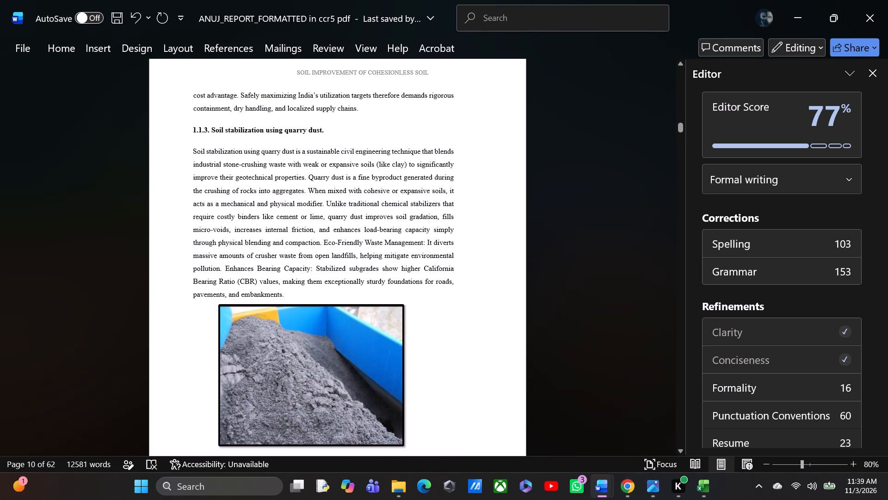
scroll(271, 275, "down", 1)
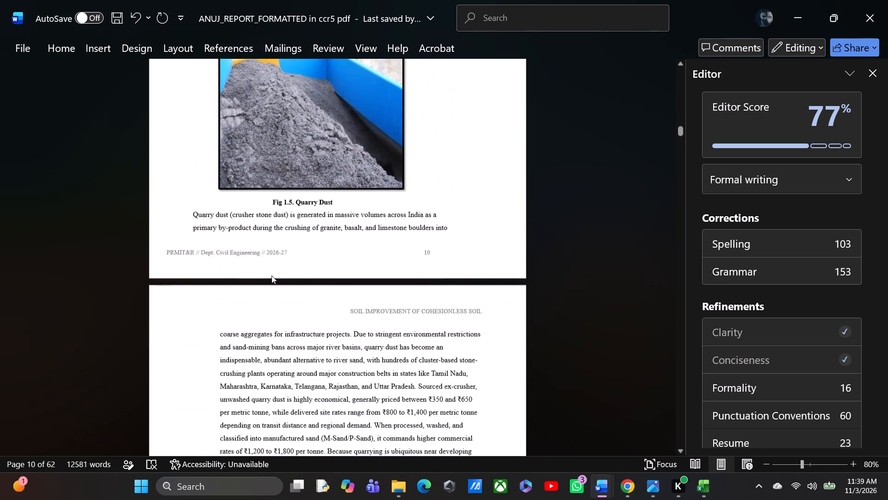
scroll(271, 275, "down", 1)
scroll(271, 275, "up", 1)
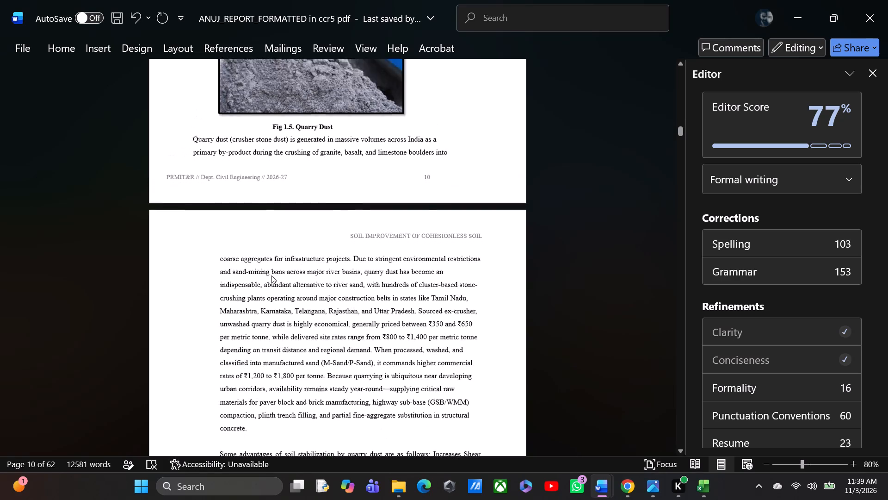
scroll(271, 275, "up", 1)
scroll(271, 275, "down", 4)
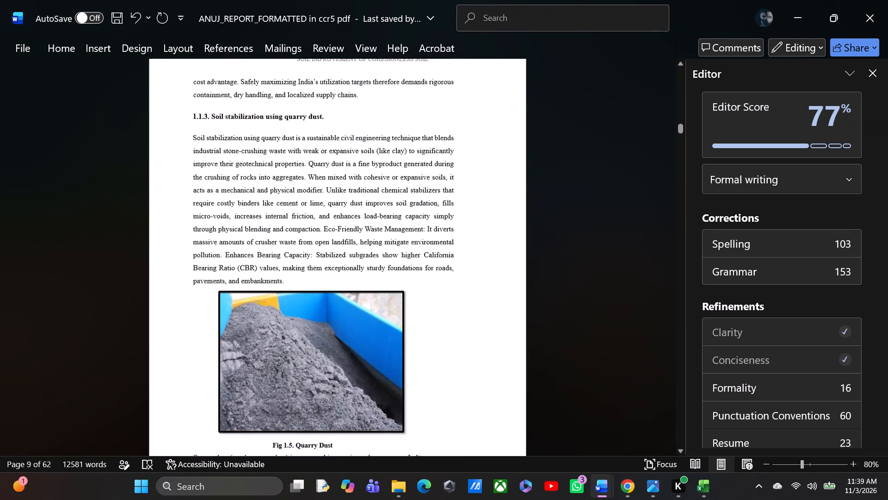
scroll(271, 275, "down", 1)
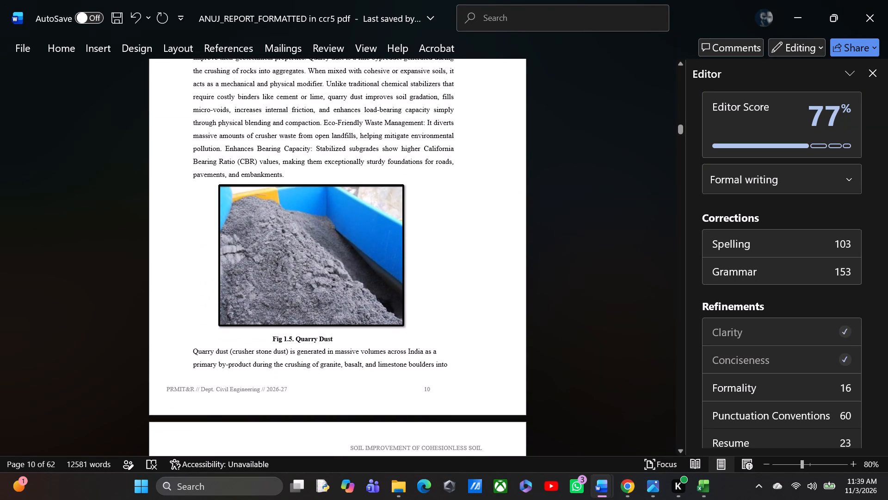
scroll(271, 275, "down", 3)
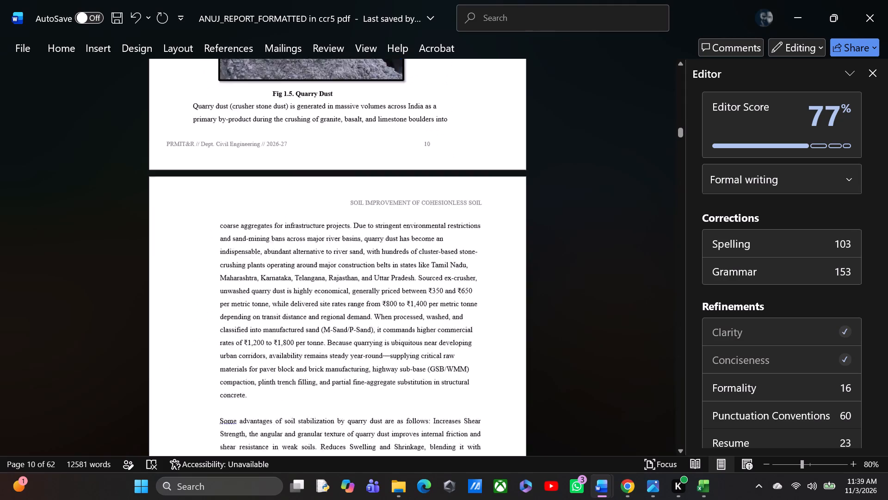
scroll(271, 275, "down", 2)
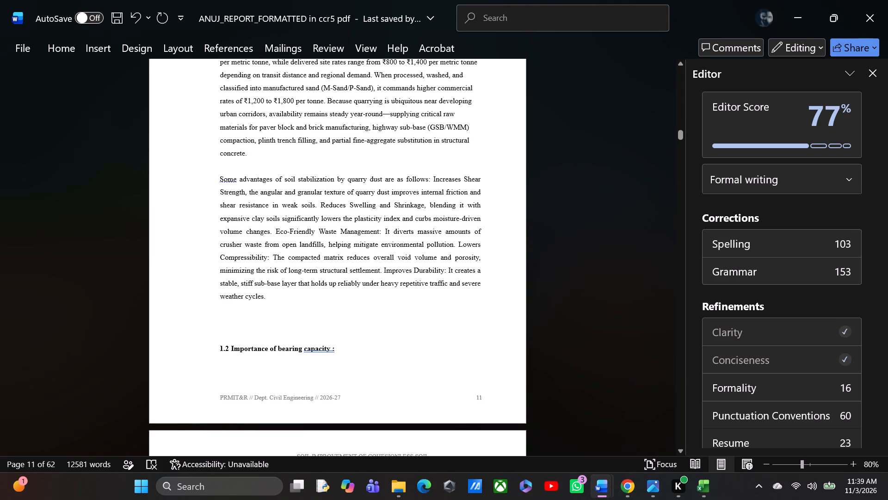
left_click(243, 333)
left_click(261, 168)
Go back to the cement pages and examine the India production paragraph, Fig 1.2 map and surrounding text layout.
scroll(261, 168, "up", 1)
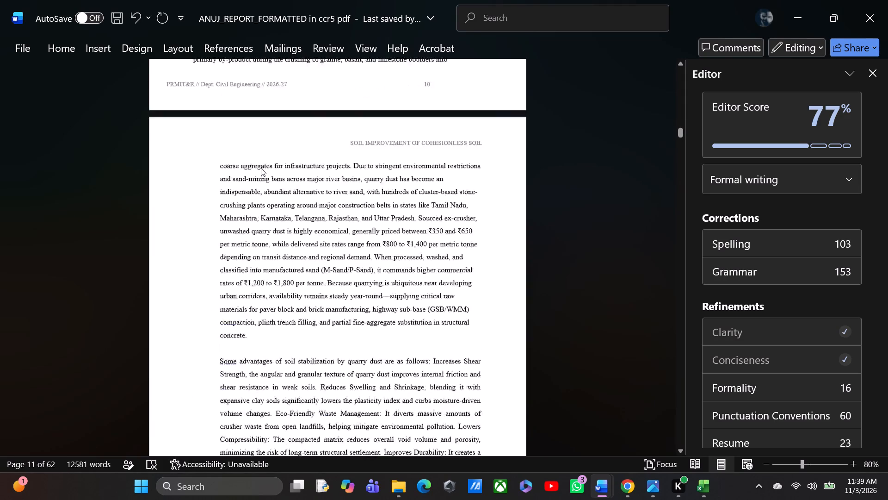
scroll(261, 168, "up", 7)
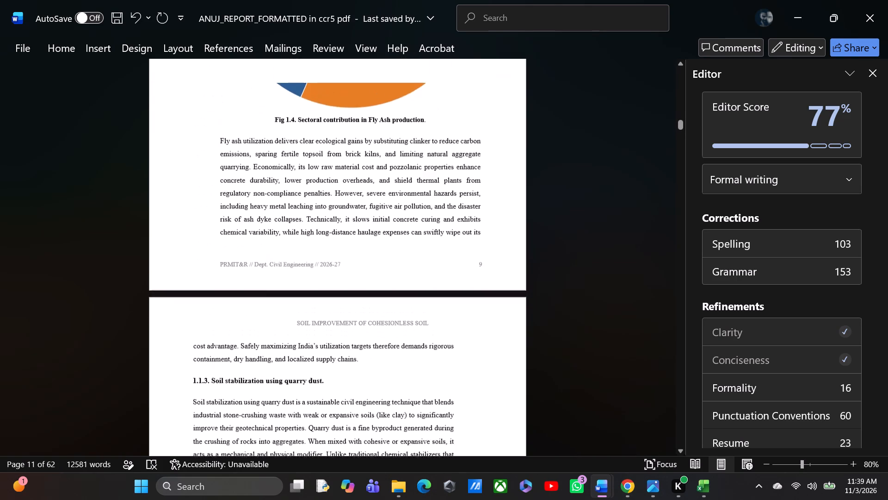
scroll(261, 168, "up", 9)
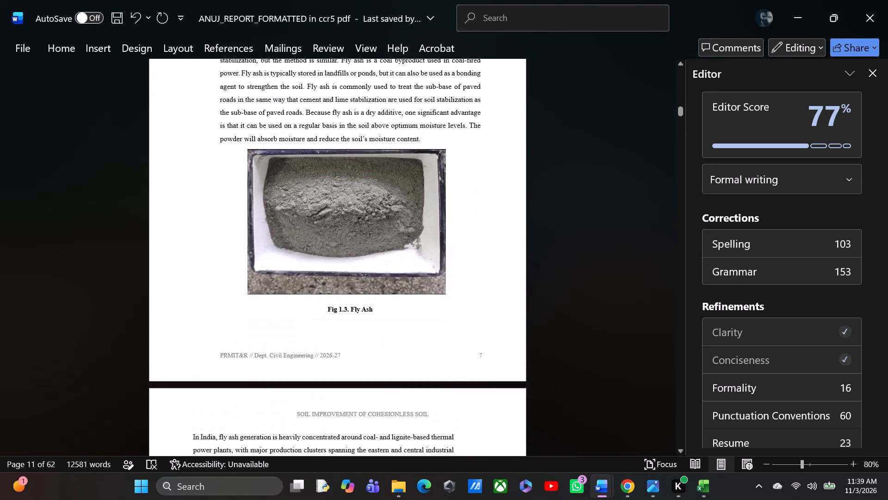
scroll(261, 168, "up", 3)
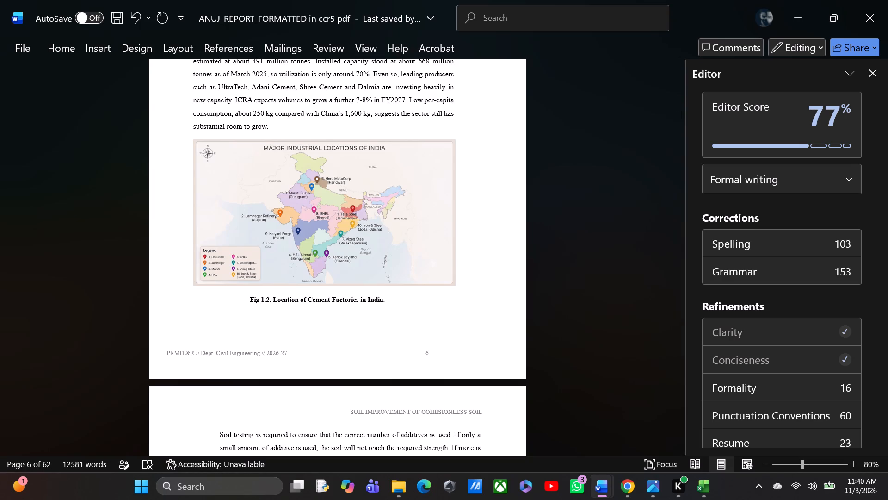
scroll(261, 168, "down", 2)
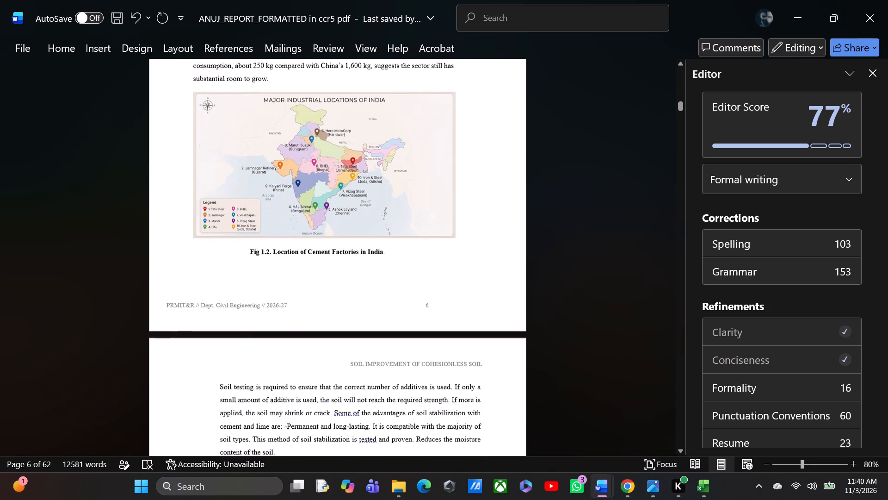
scroll(261, 168, "down", 4)
scroll(261, 168, "up", 2)
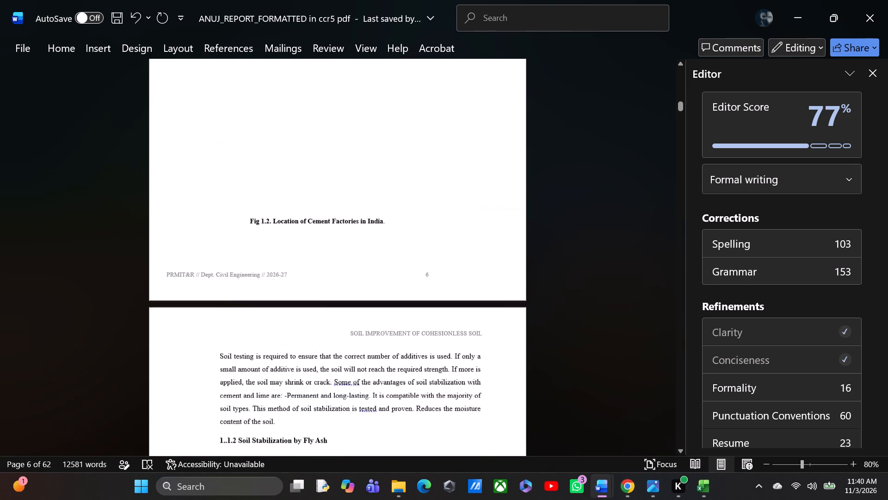
scroll(261, 168, "up", 4)
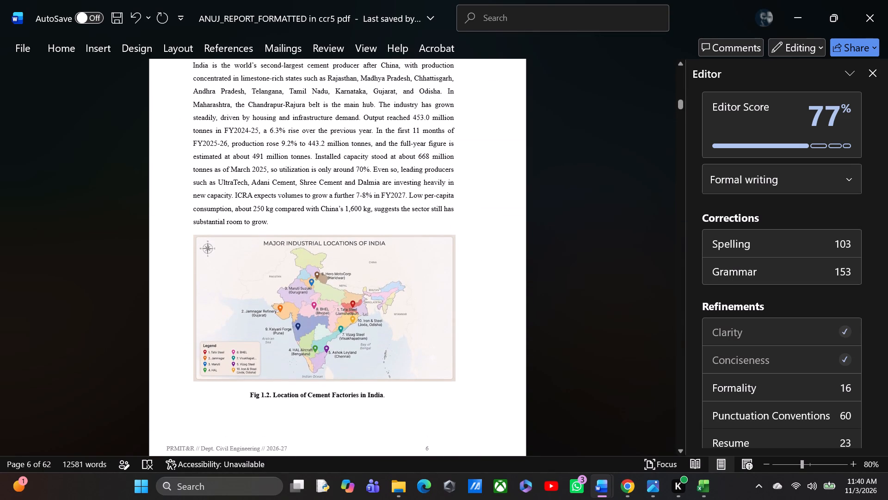
scroll(261, 168, "up", 1)
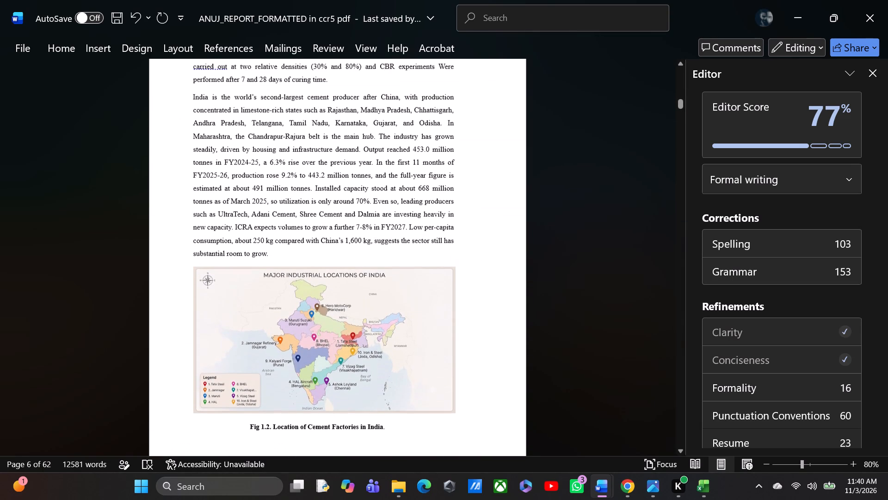
scroll(261, 168, "up", 2)
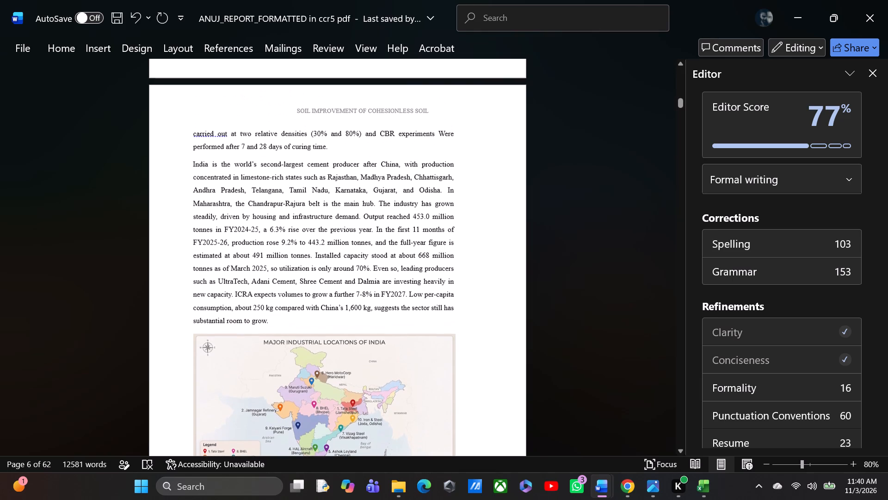
scroll(261, 168, "up", 1)
scroll(261, 168, "down", 3)
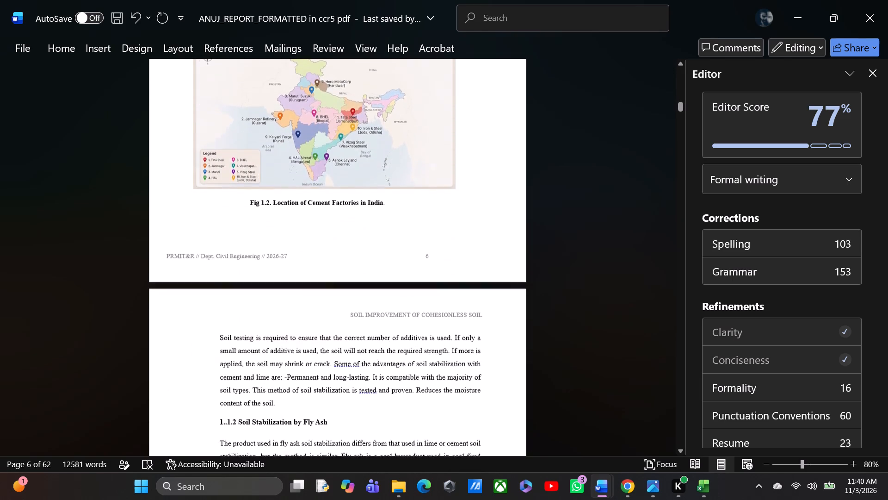
scroll(261, 168, "down", 2)
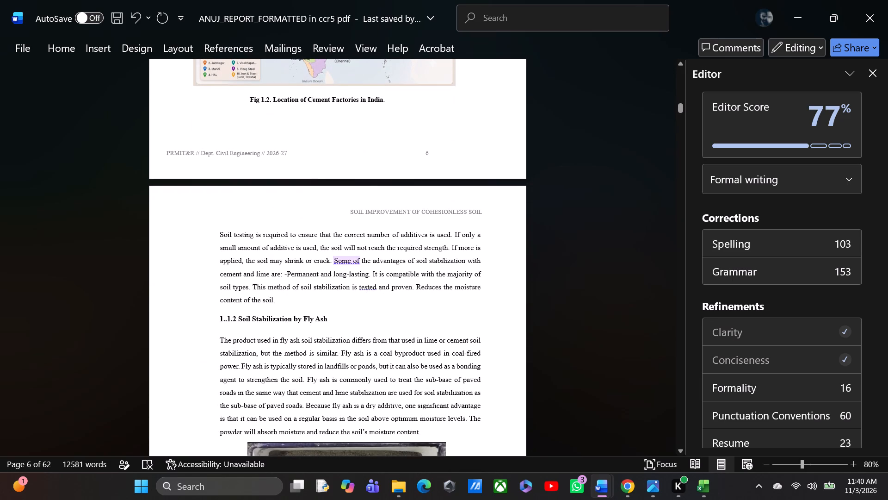
scroll(343, 257, "up", 3)
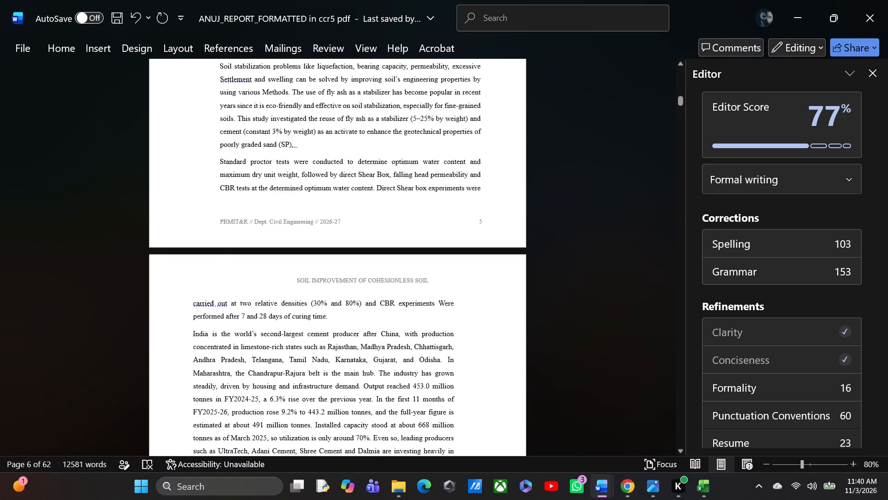
scroll(343, 257, "up", 1)
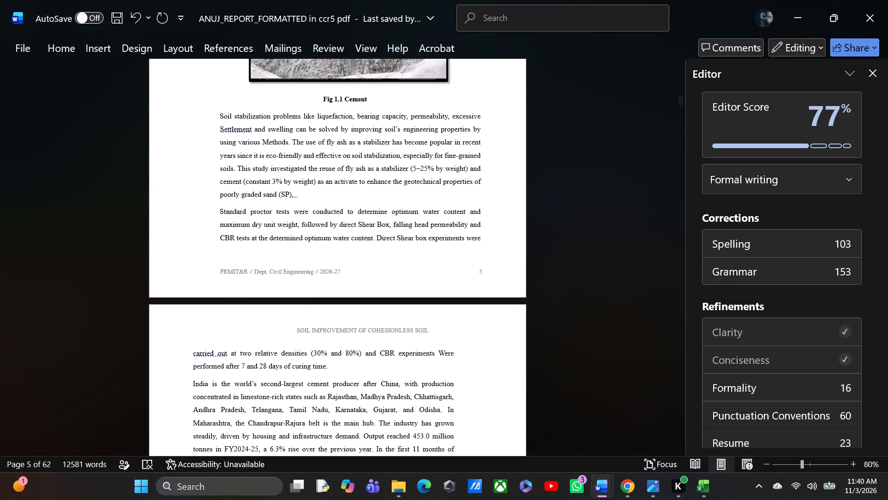
scroll(343, 257, "down", 3)
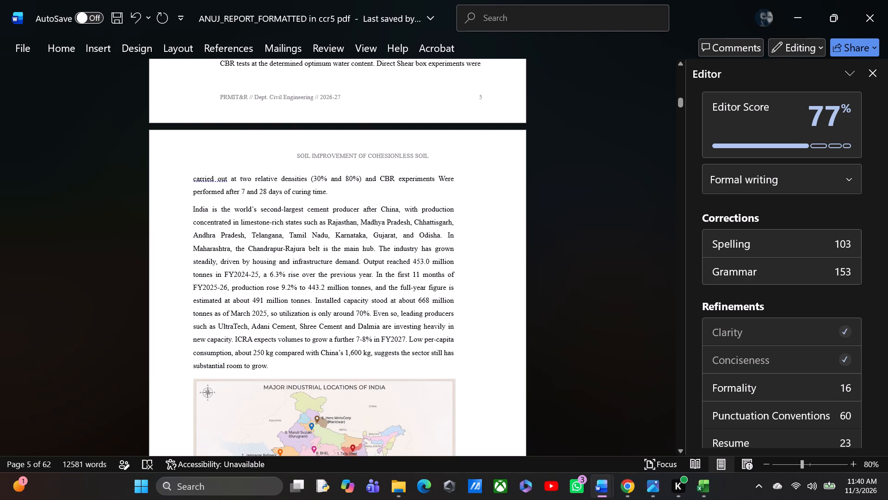
scroll(343, 257, "down", 3)
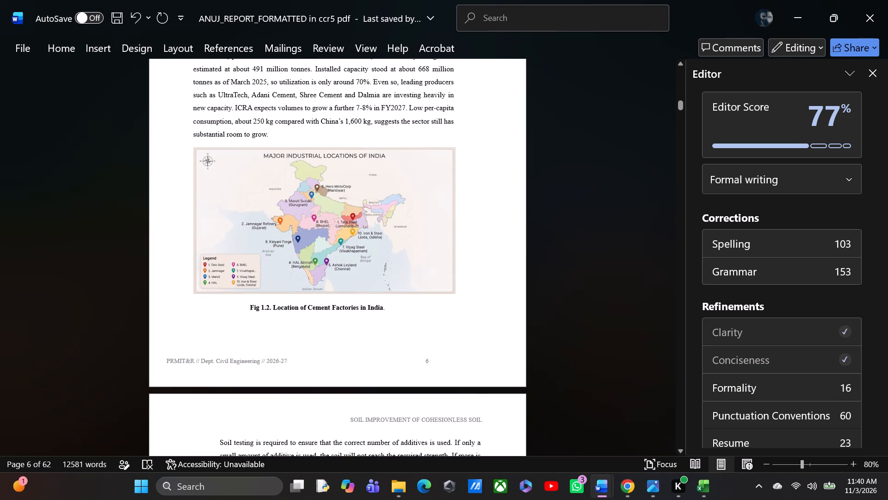
Examine the fly ash section, from the 1..1.2 heading and Fig 1.3 to the Fig 1.4 pie chart.
scroll(343, 257, "down", 5)
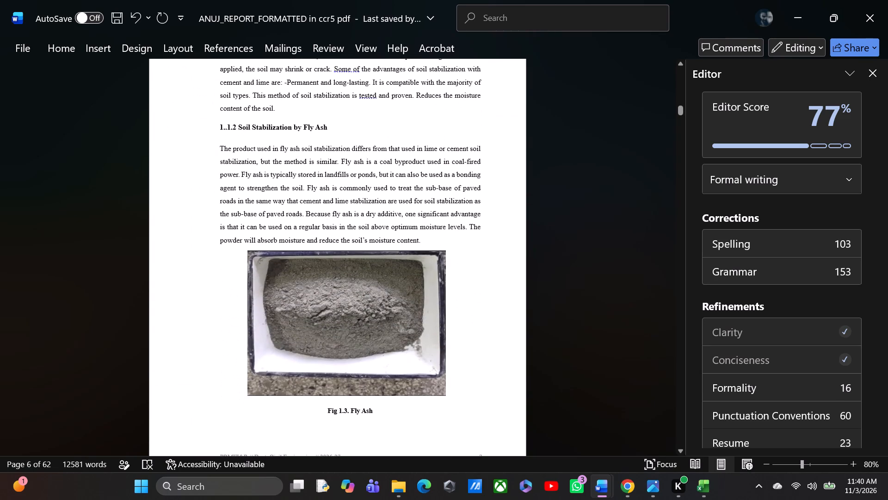
scroll(343, 257, "down", 3)
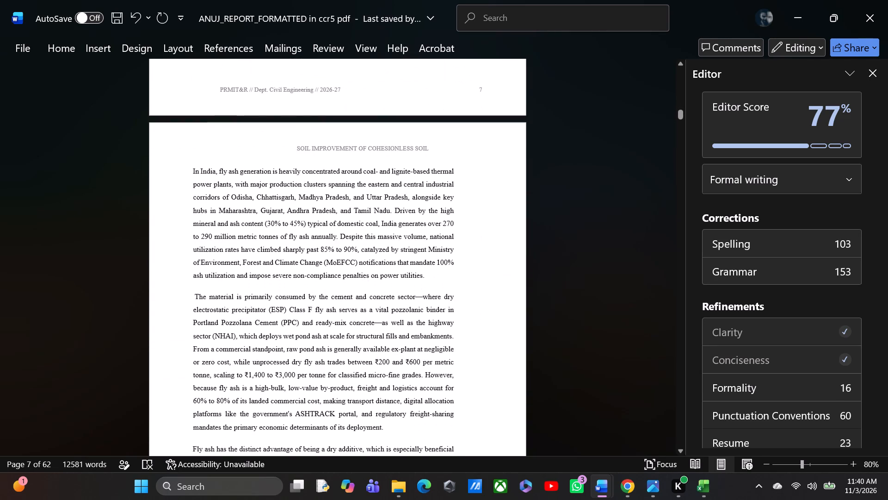
scroll(343, 257, "up", 6)
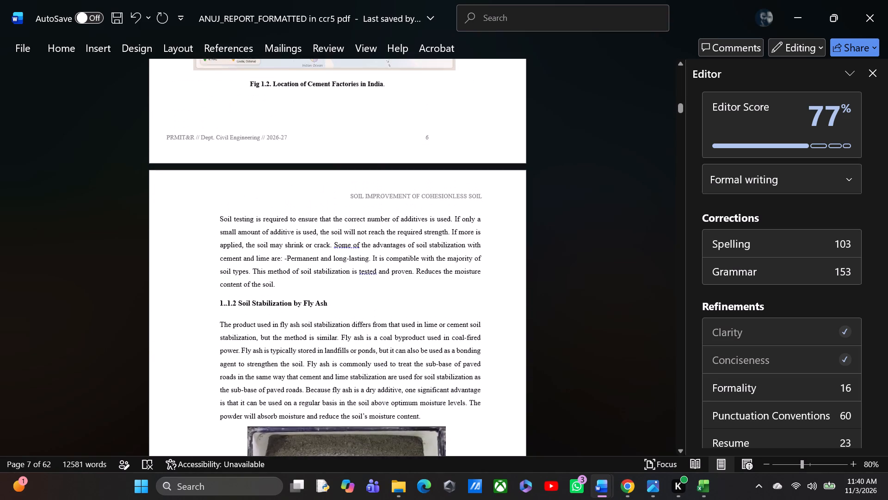
scroll(343, 257, "up", 3)
scroll(343, 257, "down", 5)
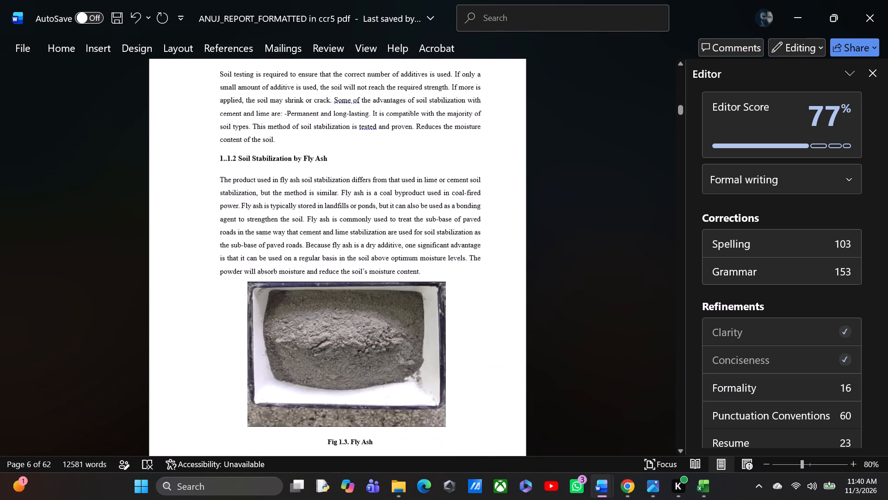
scroll(343, 257, "down", 7)
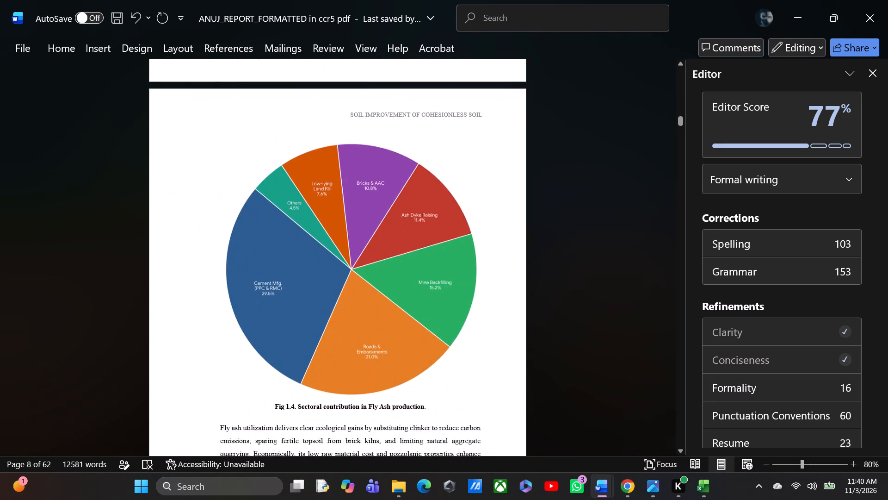
Recheck the cement and fly ash pages, from the India cement production paragraph and Fig 1.2 map through Fig 1.3 to Fig 1.4.
scroll(343, 257, "up", 5)
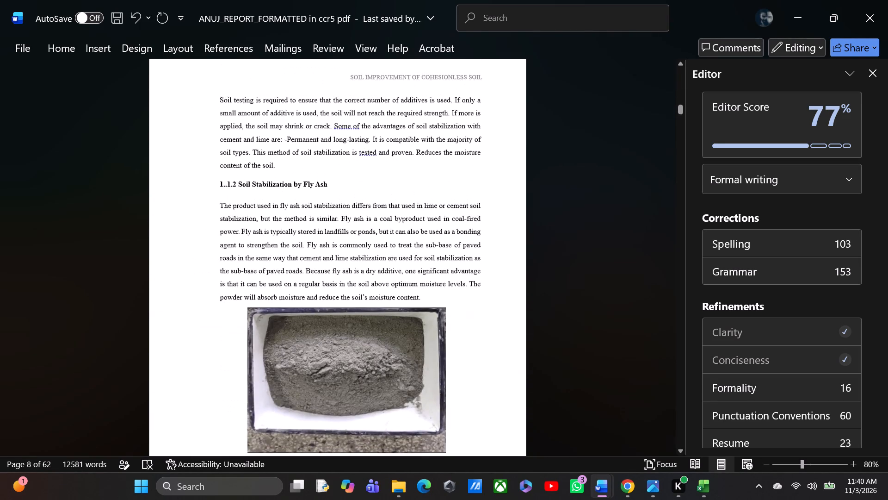
scroll(343, 257, "up", 5)
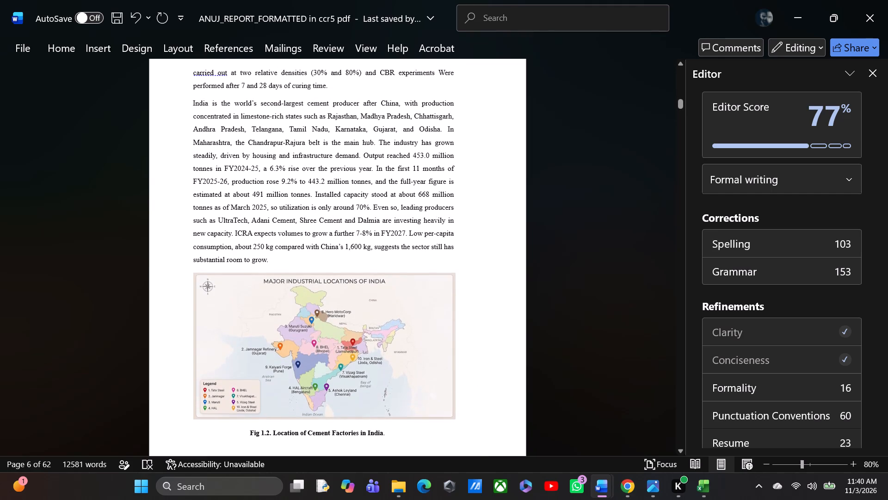
scroll(343, 257, "up", 2)
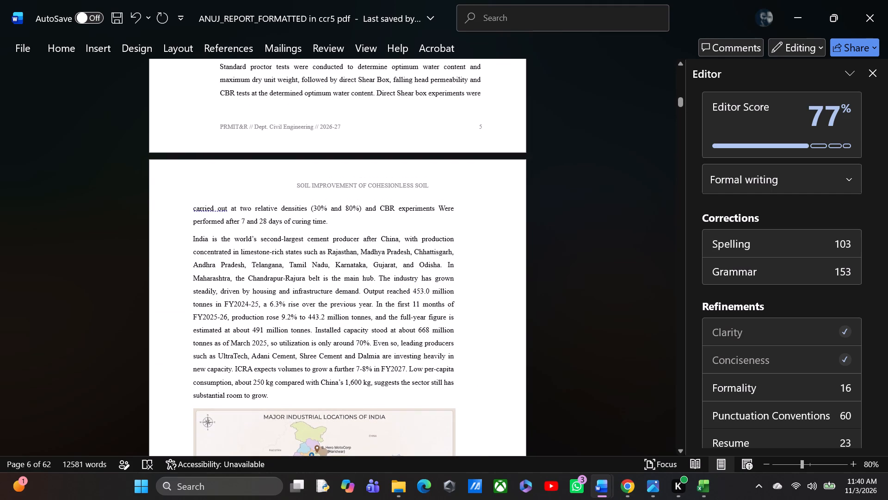
scroll(343, 257, "up", 1)
scroll(343, 257, "down", 3)
scroll(343, 257, "up", 4)
scroll(343, 257, "down", 2)
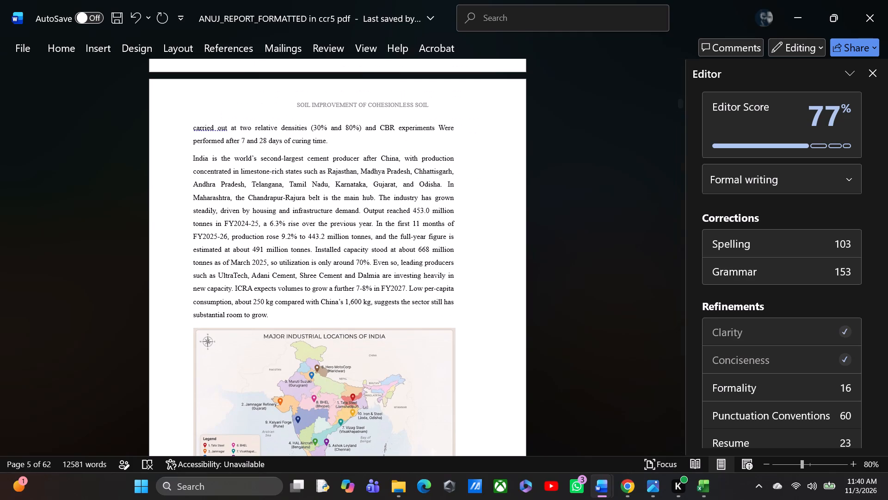
scroll(343, 257, "down", 3)
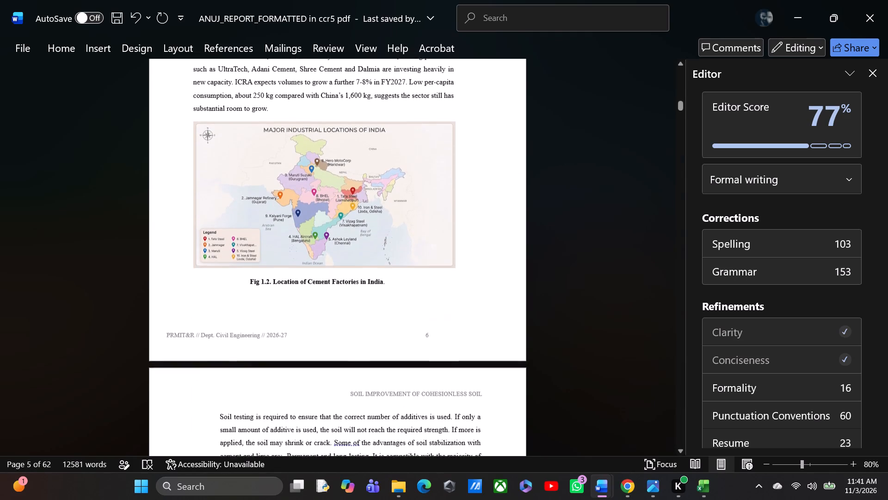
scroll(343, 257, "down", 6)
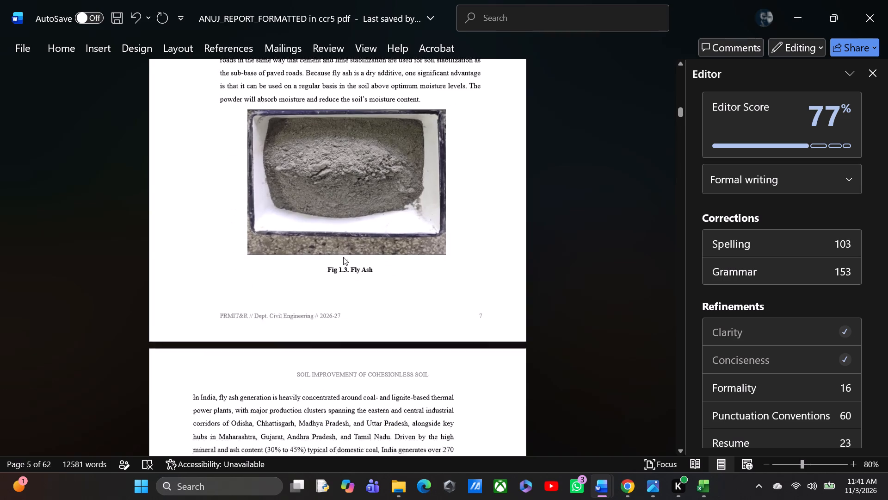
scroll(343, 257, "down", 8)
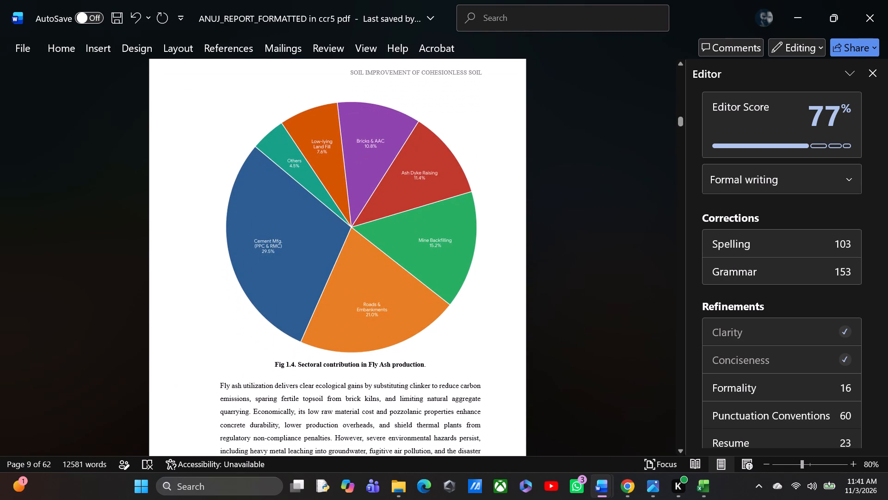
Compare the page layouts side by side at 50% zoom, from the fly ash pages back to the Chapter 1 opening.
scroll(343, 257, "down", 1, "ctrl")
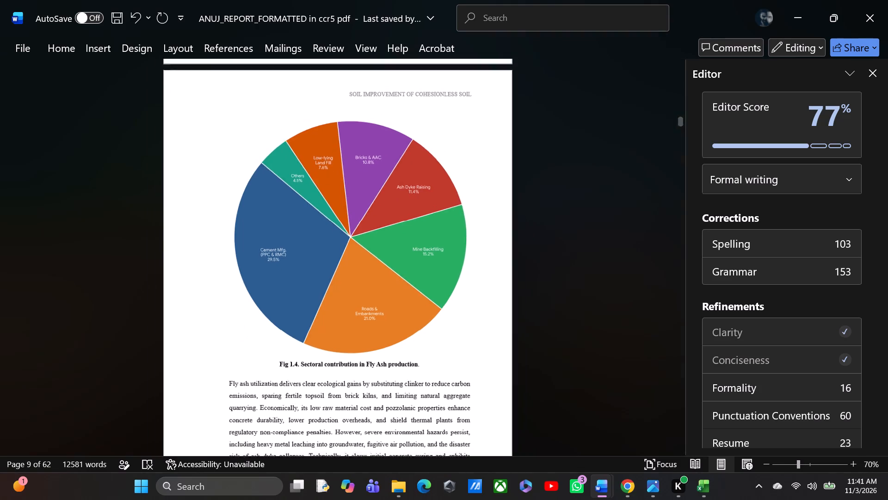
scroll(343, 257, "down", 2, "ctrl")
scroll(343, 257, "up", 1)
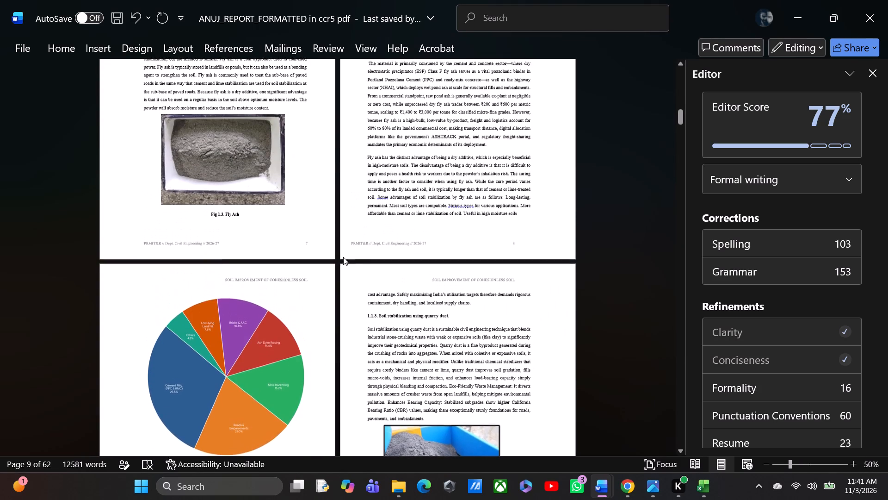
scroll(343, 257, "up", 3)
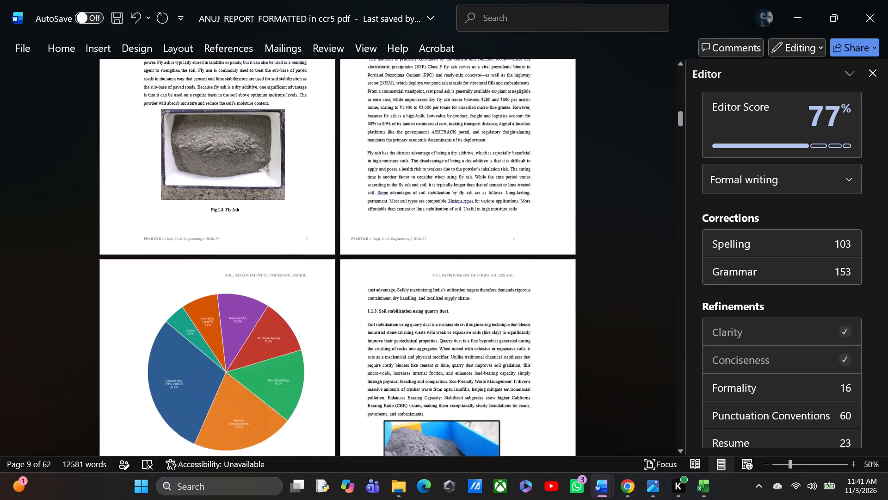
scroll(343, 257, "up", 1)
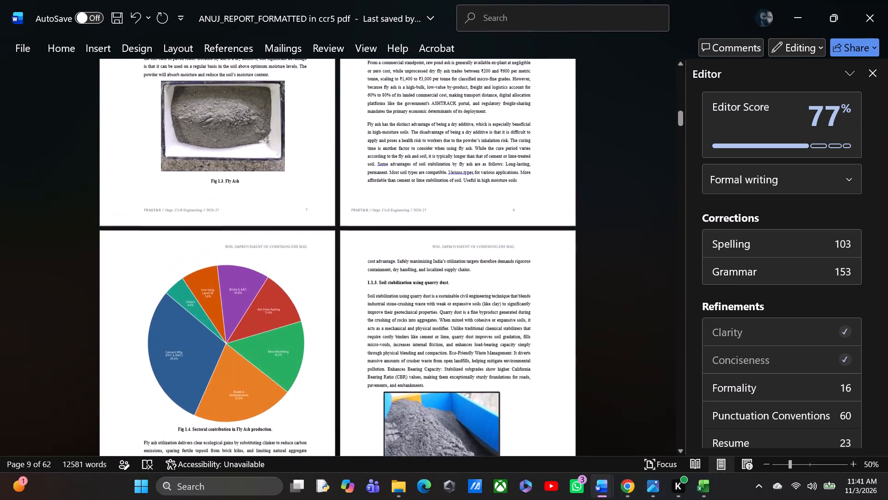
scroll(343, 257, "up", 4)
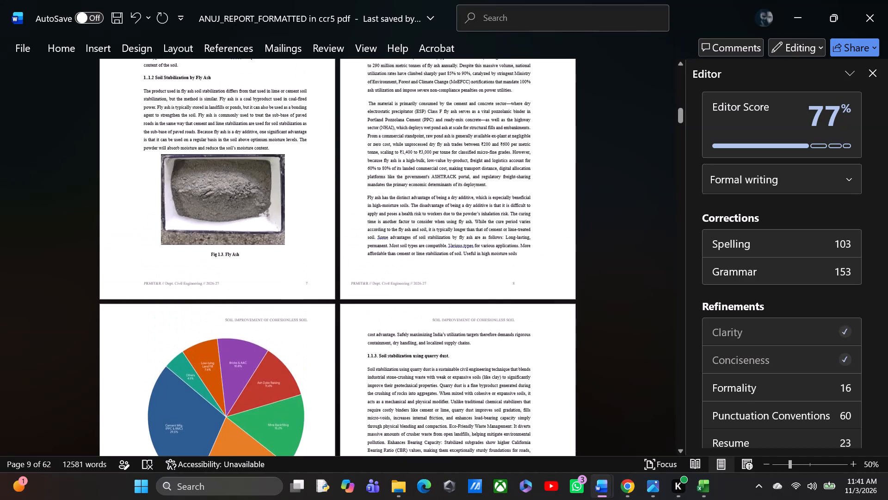
scroll(343, 257, "up", 4)
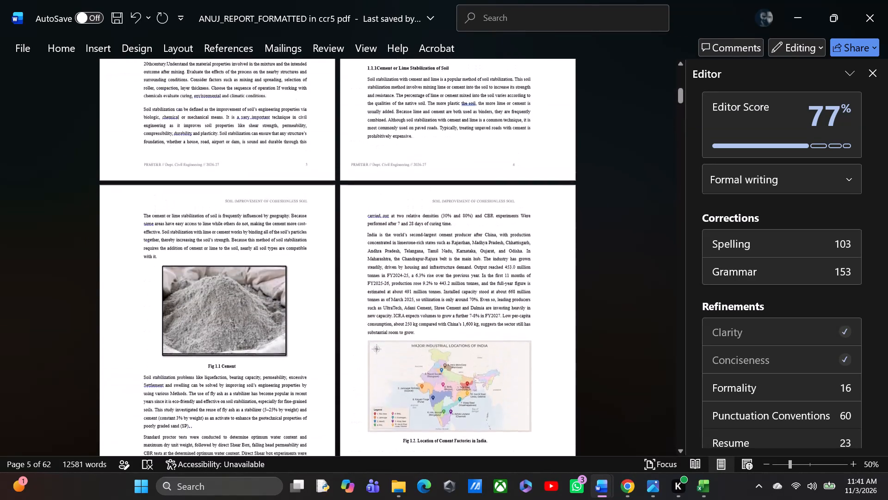
scroll(343, 257, "up", 3)
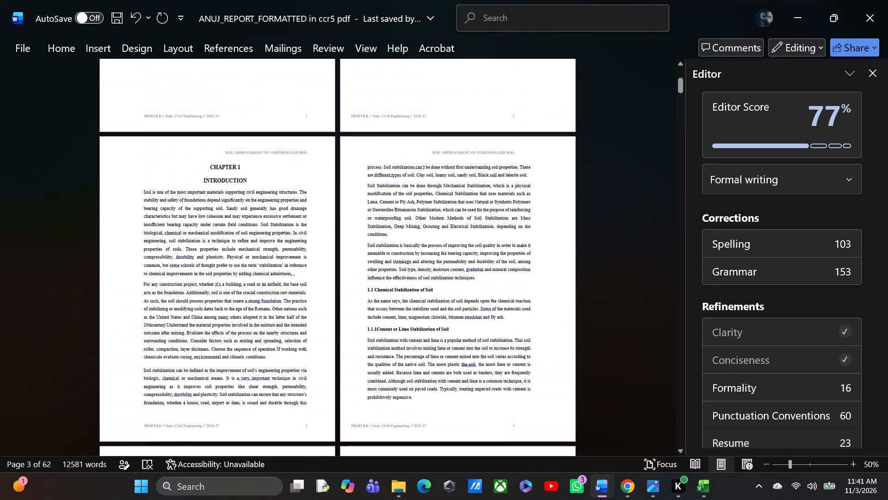
scroll(343, 257, "up", 3)
Survey the side-by-side pages from the Chapter 1 opening through the quarry dust section to heading 1.3.
scroll(343, 257, "down", 3)
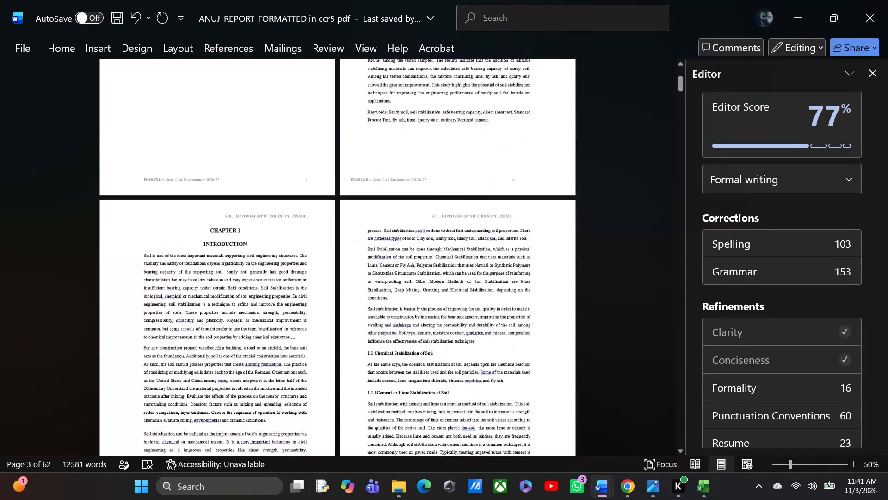
scroll(343, 257, "down", 6)
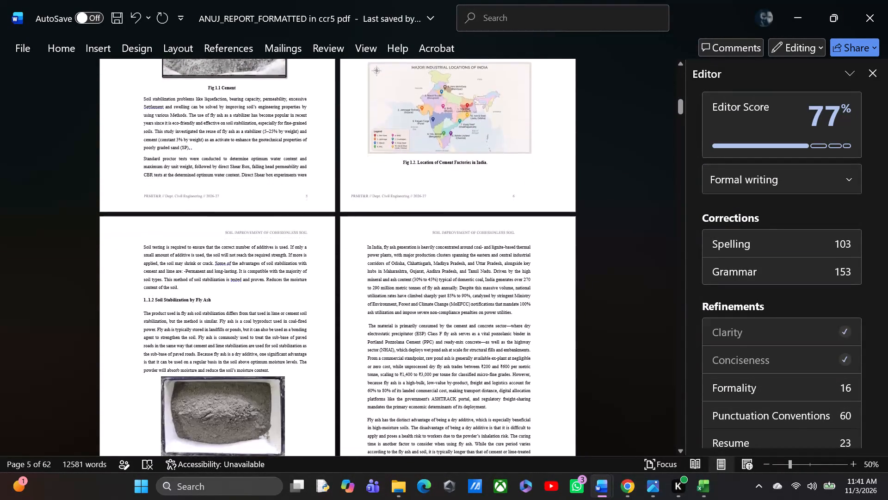
scroll(343, 257, "down", 6)
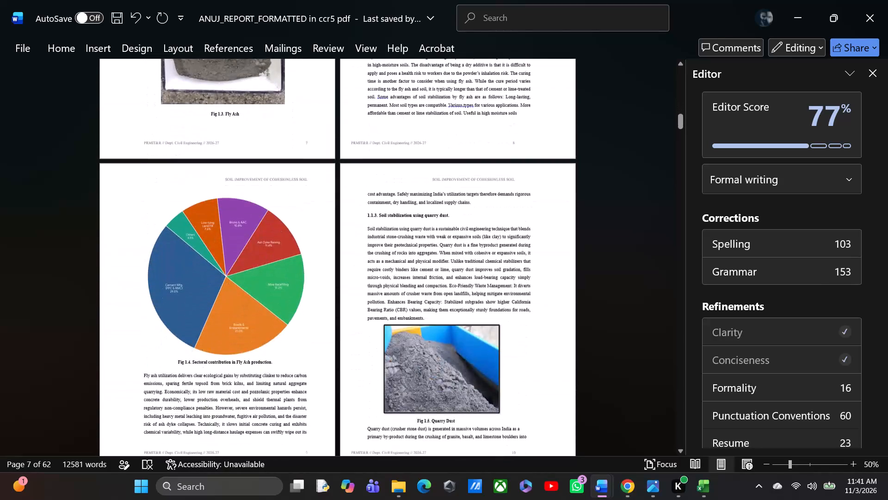
scroll(343, 257, "down", 6)
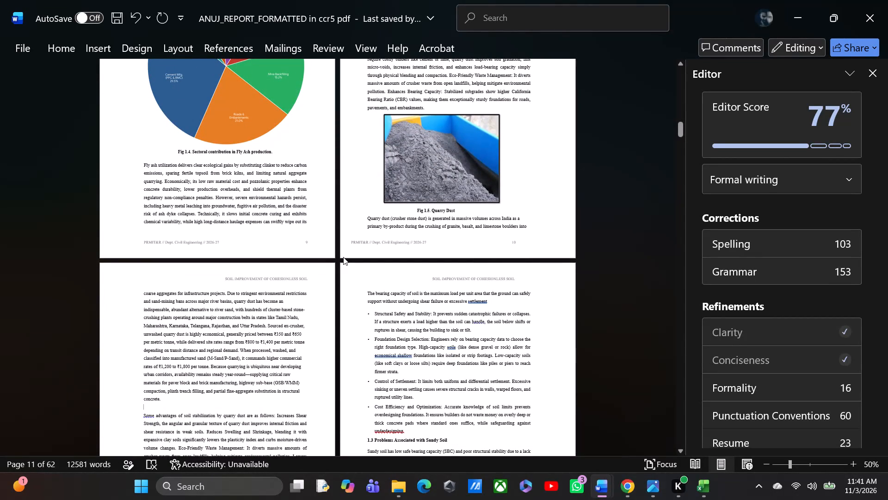
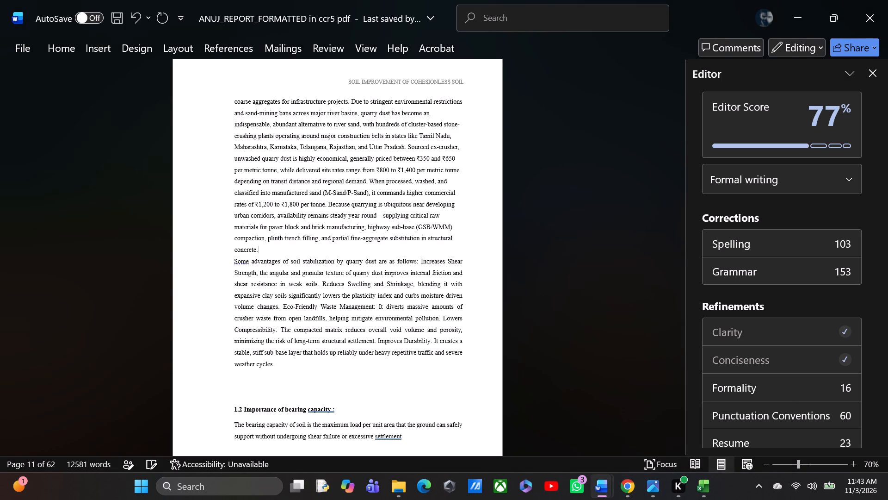
left_click(246, 396)
key("BackSpace")
key("Down")
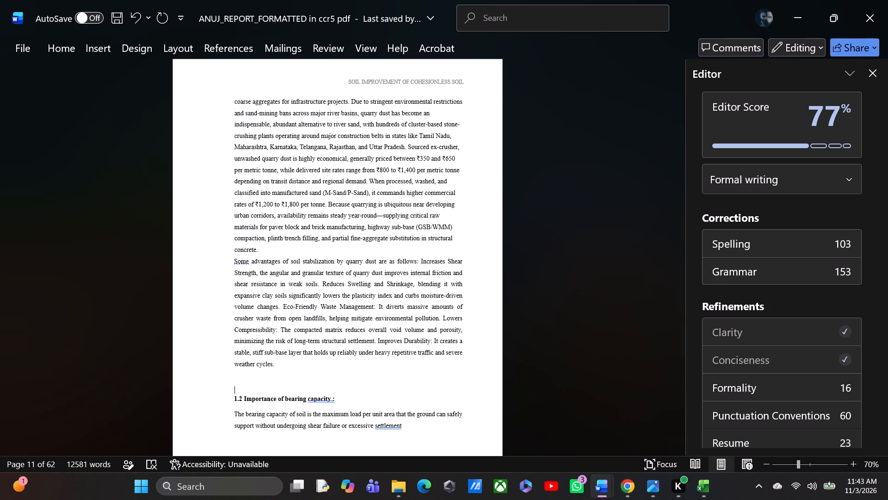
key("backslash")
key("BackSpace")
key("BackSpace")
key("BackSpace")
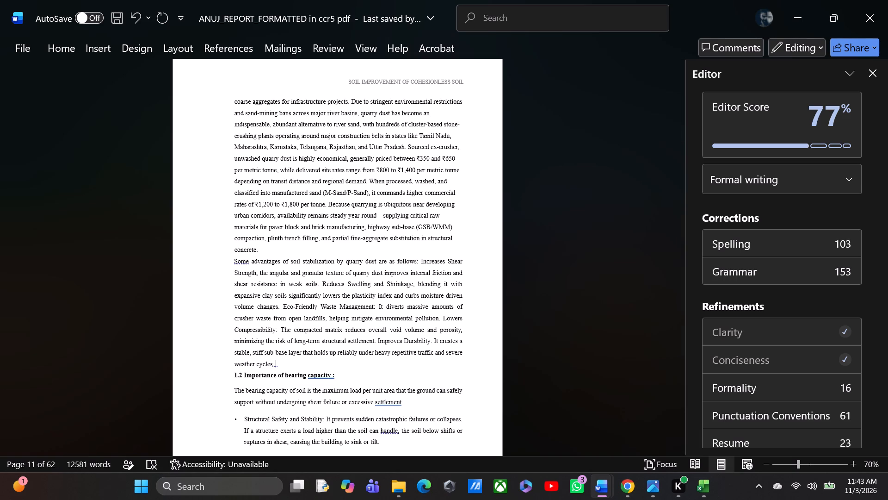
Reduce the height of the Fig 1.4 fly ash pie chart by about a fifth to fit the paragraph below it on the same page.
scroll(246, 396, "up", 3)
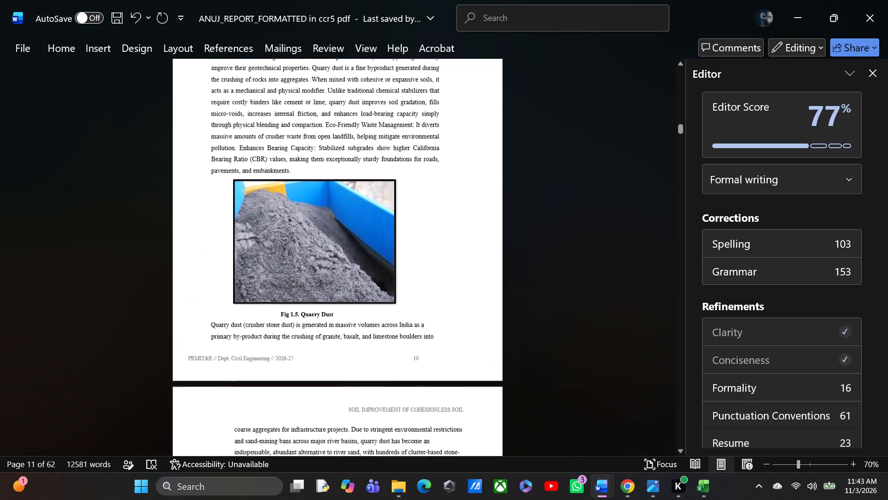
scroll(246, 396, "up", 3)
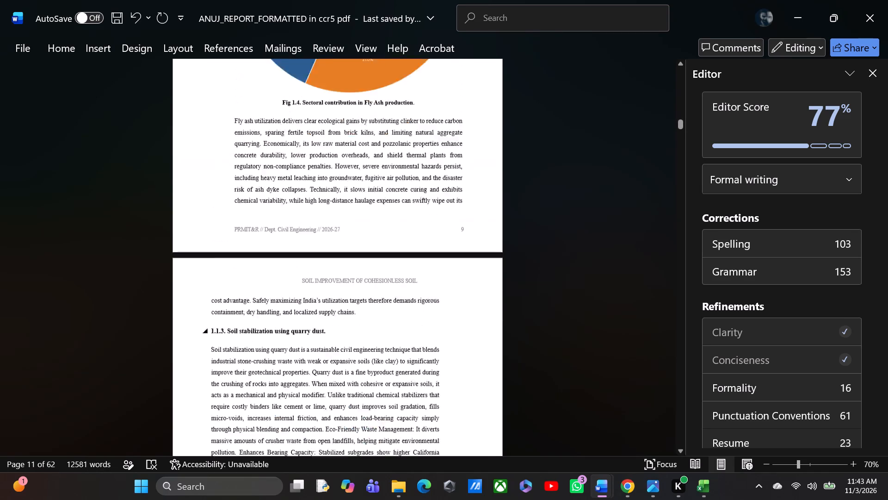
scroll(246, 396, "up", 3)
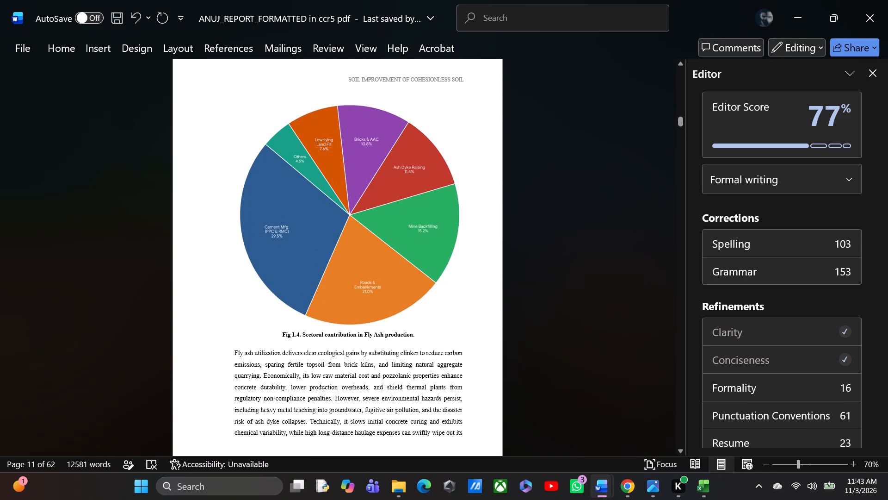
scroll(270, 292, "right", 1)
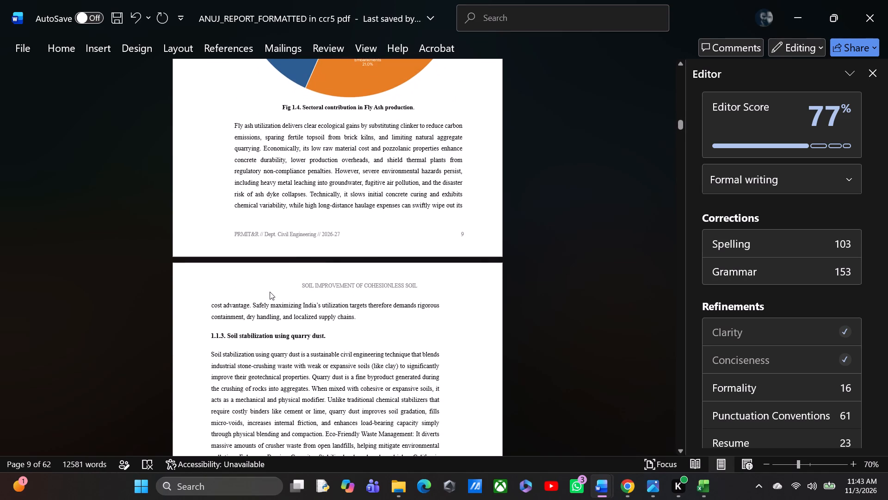
scroll(270, 292, "right", 1)
scroll(270, 292, "up", 1)
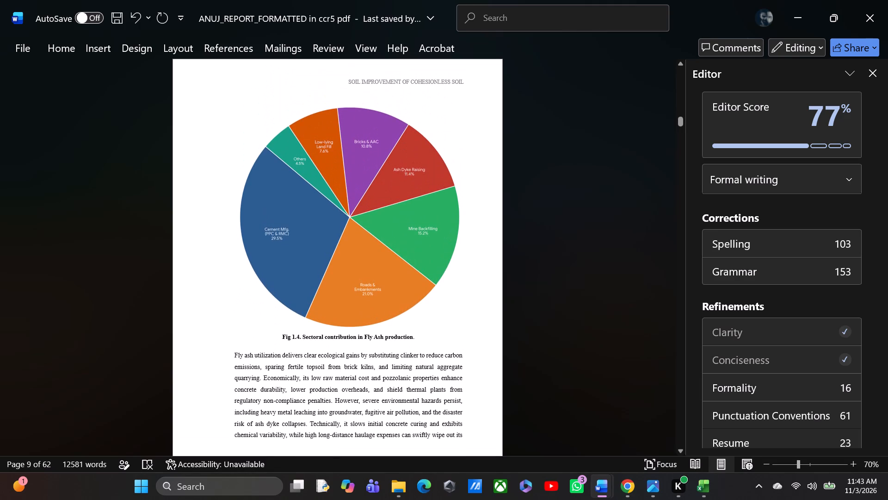
left_click(328, 273)
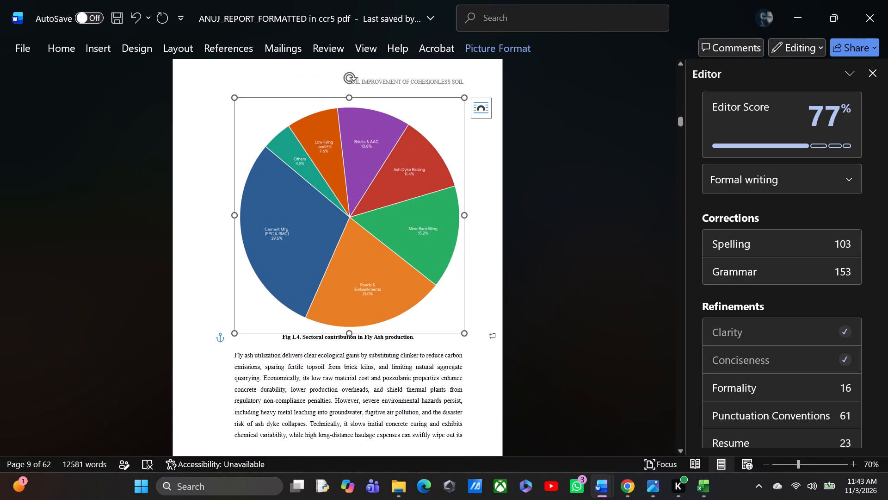
left_click_drag(344, 329, 345, 303)
left_click(349, 335)
left_click_drag(349, 335, 349, 313)
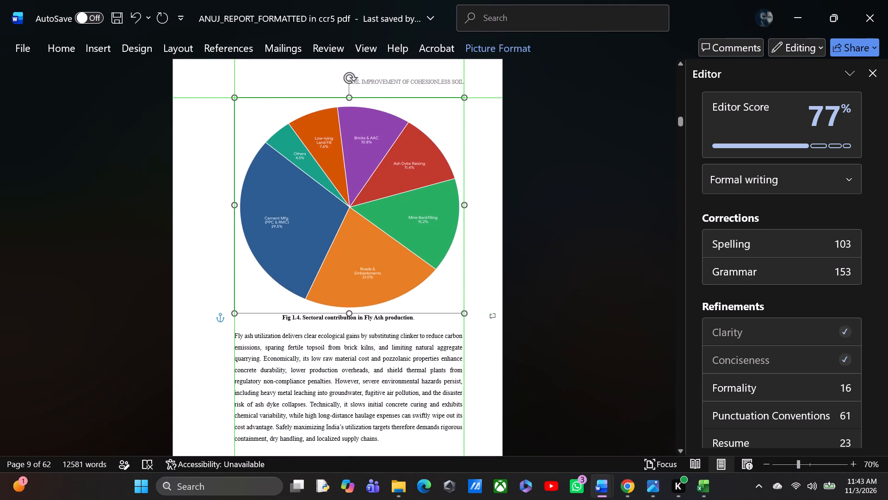
left_click_drag(349, 313, 349, 290)
left_click(487, 336)
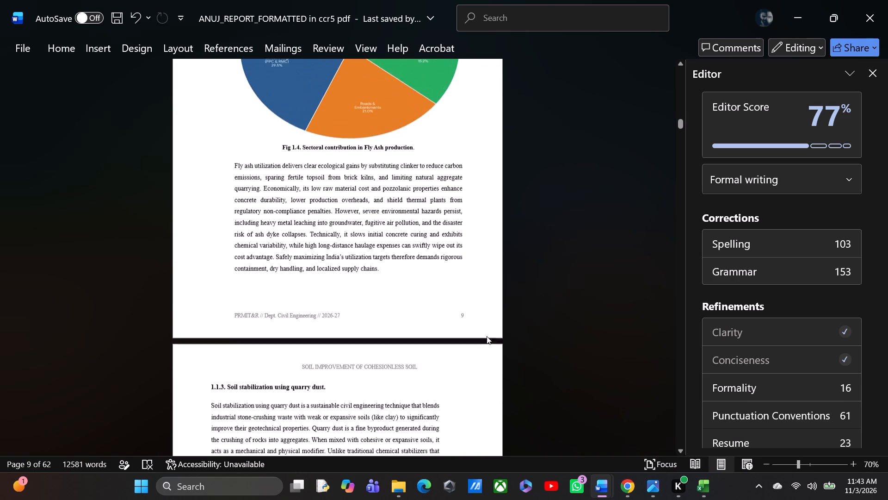
Check the page layout from Fig 1.4 back to the cement factories map, and forward through sections 1.2 and 1.3 to heading 1.4.
scroll(487, 336, "up", 1)
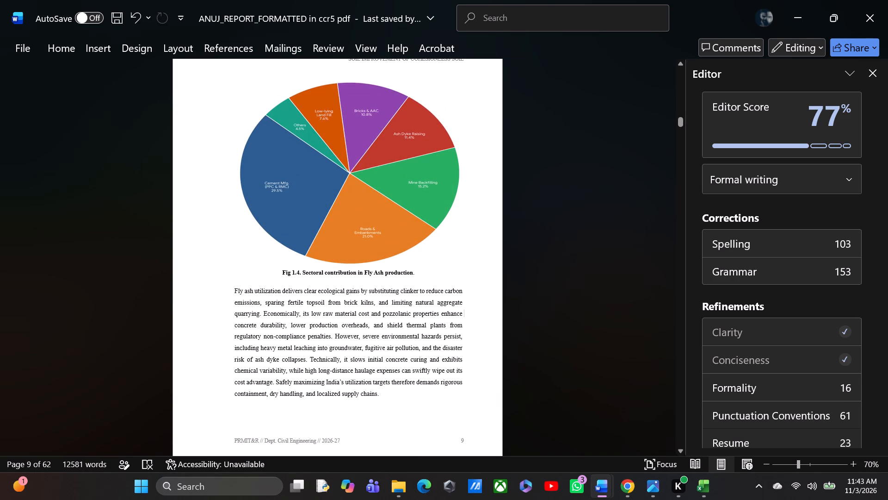
scroll(352, 237, "up", 1)
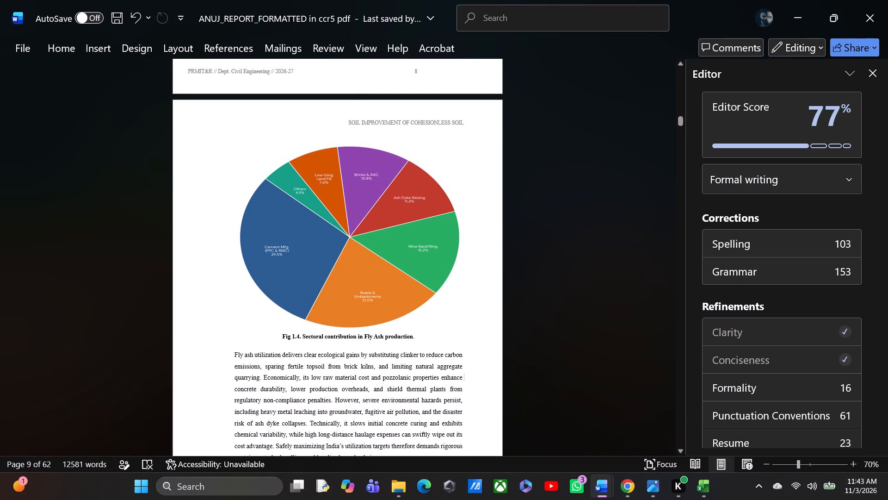
scroll(352, 237, "up", 1)
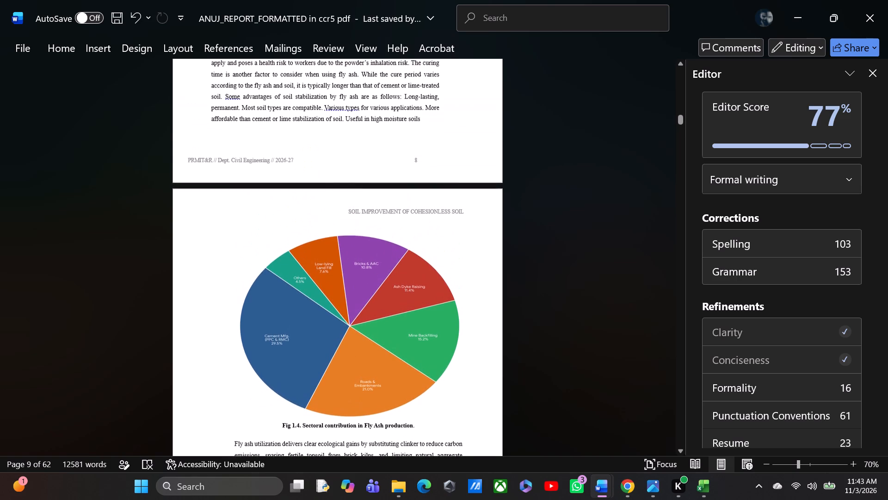
scroll(352, 237, "up", 3)
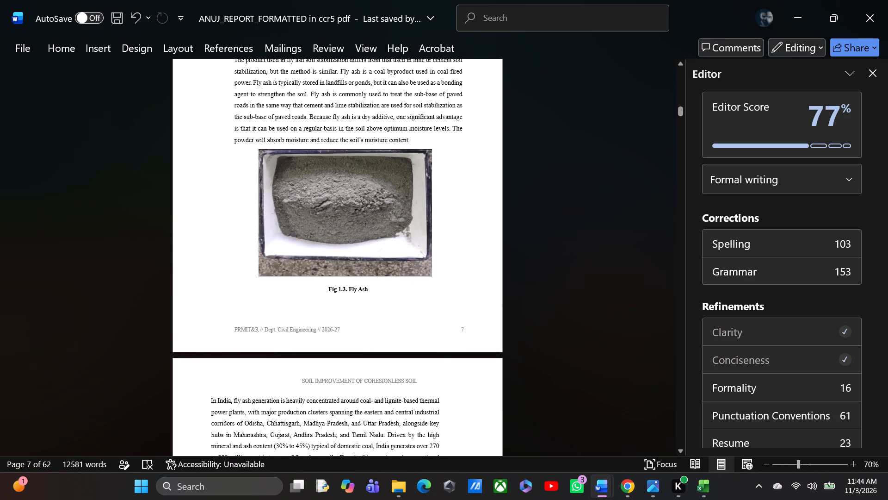
scroll(352, 237, "down", 1)
scroll(352, 237, "up", 1)
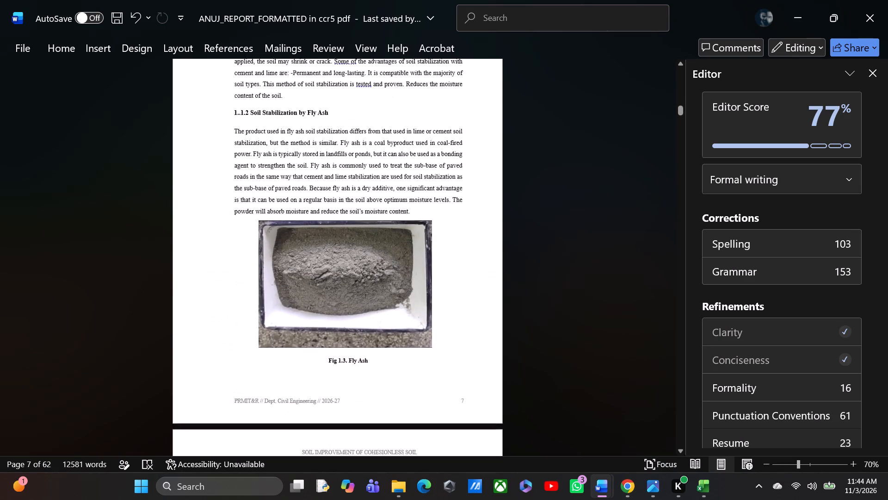
scroll(352, 237, "up", 4)
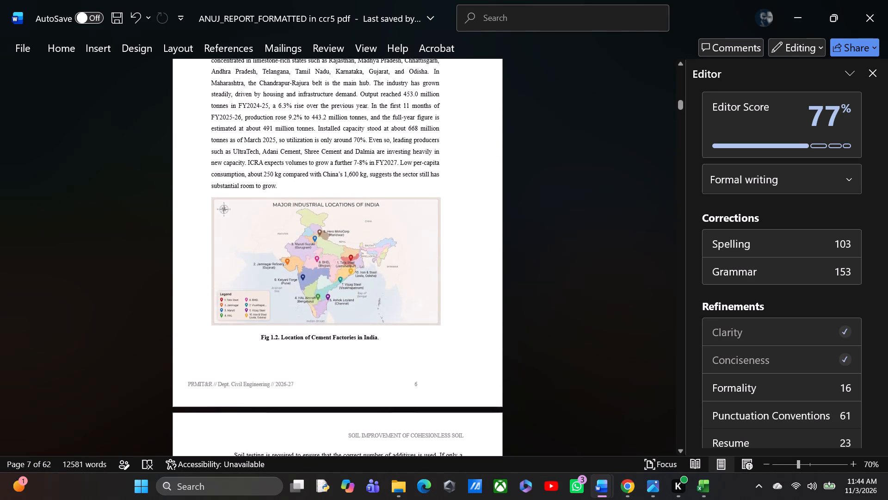
scroll(352, 237, "down", 14)
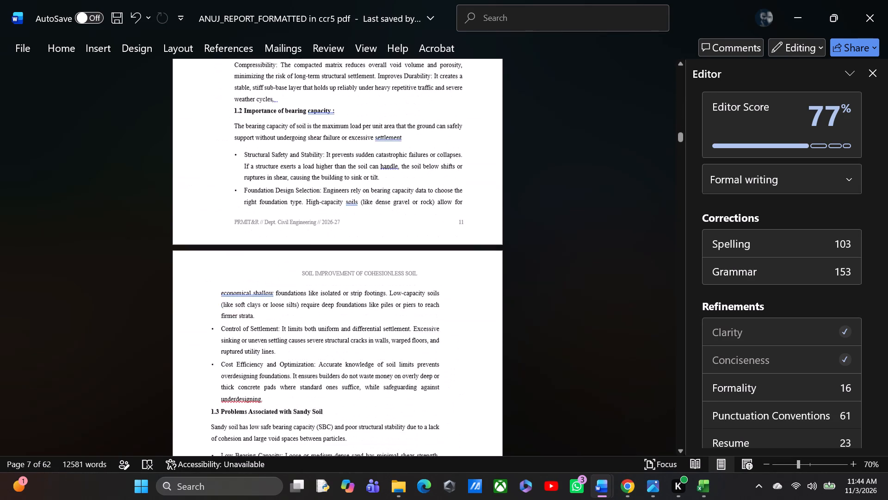
scroll(352, 237, "down", 5)
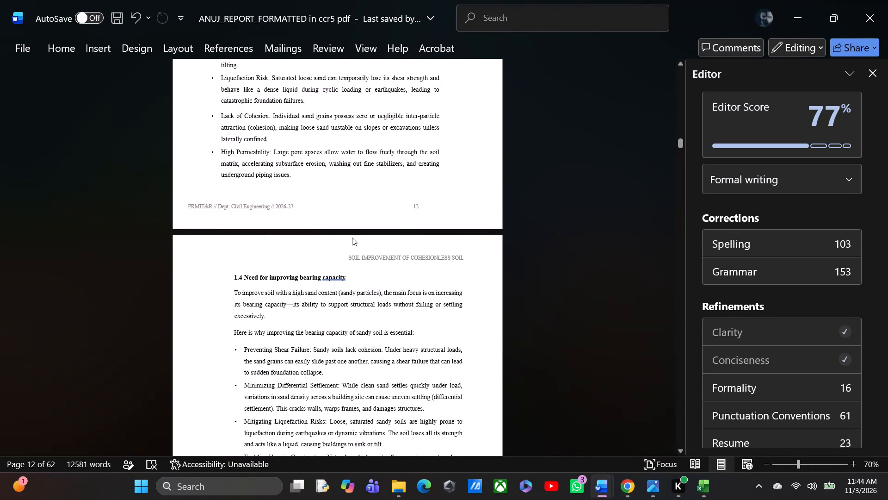
Correct "underdesigning" to "under designing" in the Cost Efficiency and Optimization bullet of section 1.2.
scroll(352, 237, "up", 1)
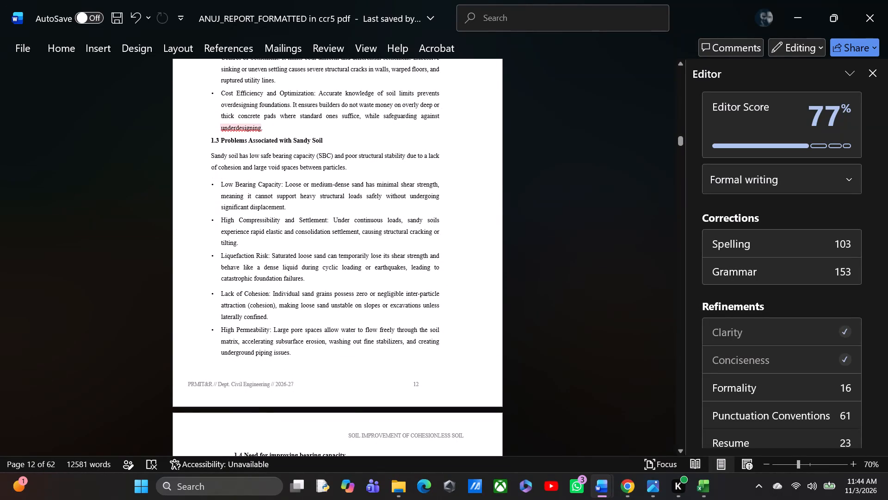
left_click(248, 131)
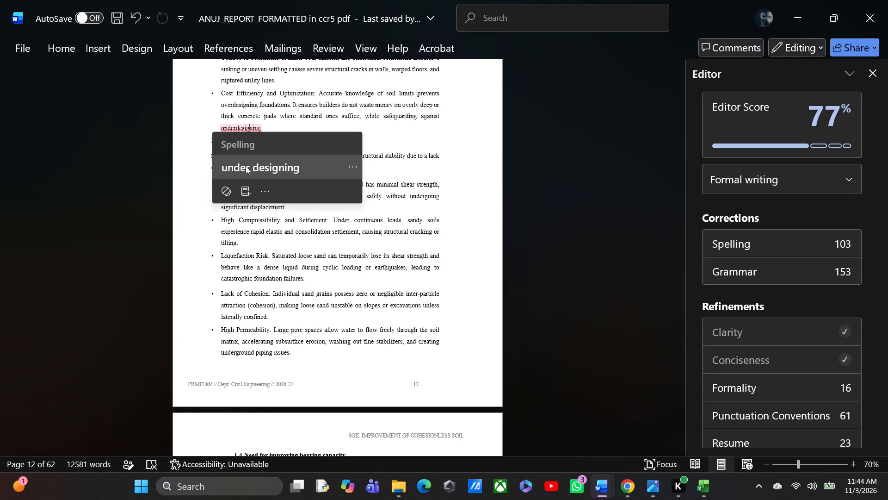
left_click(246, 166)
Stop the grammar check from flagging the word order of "economical shallow" in section 1.2's Foundation Design Selection bullet.
scroll(386, 131, "up", 1)
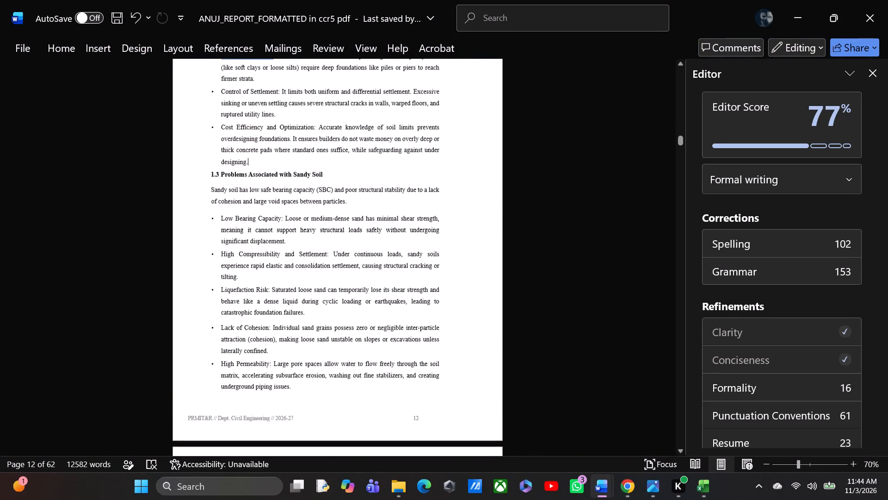
scroll(386, 131, "up", 2)
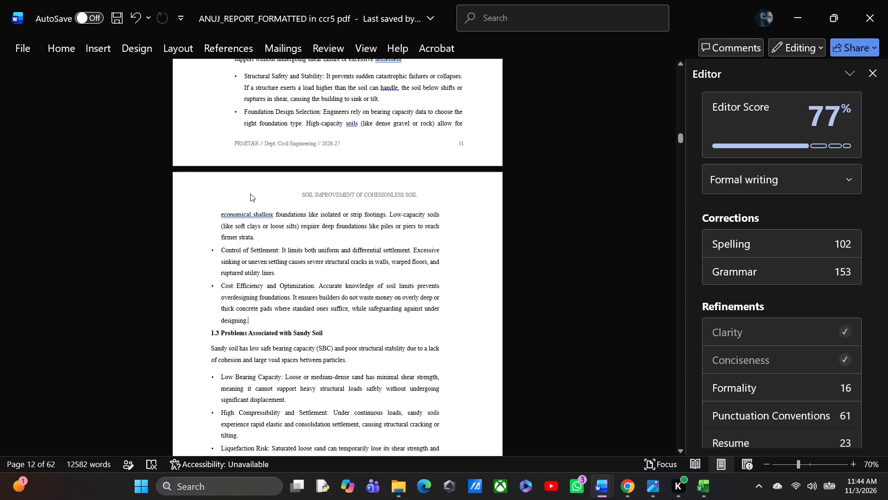
left_click(247, 215)
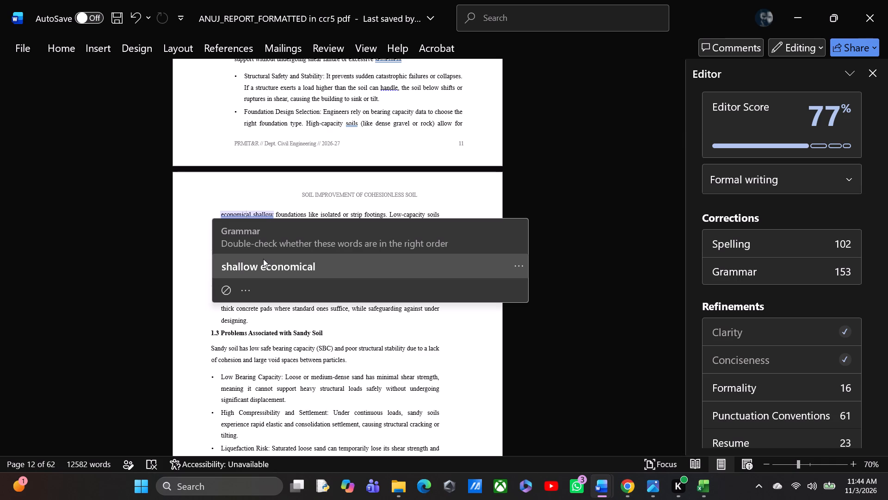
left_click(245, 289)
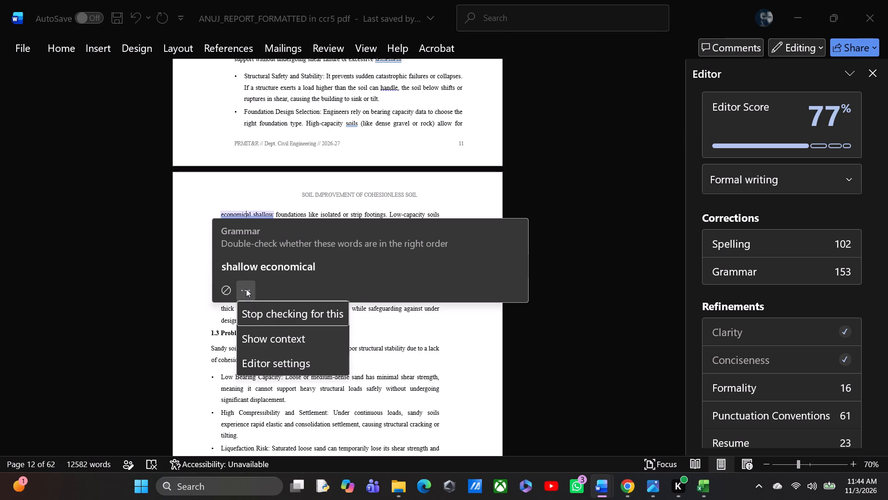
left_click(270, 306)
Accept the grammar correction that adds a full stop after "settlement" in the opening sentence of section 1.2.
scroll(402, 286, "up", 2)
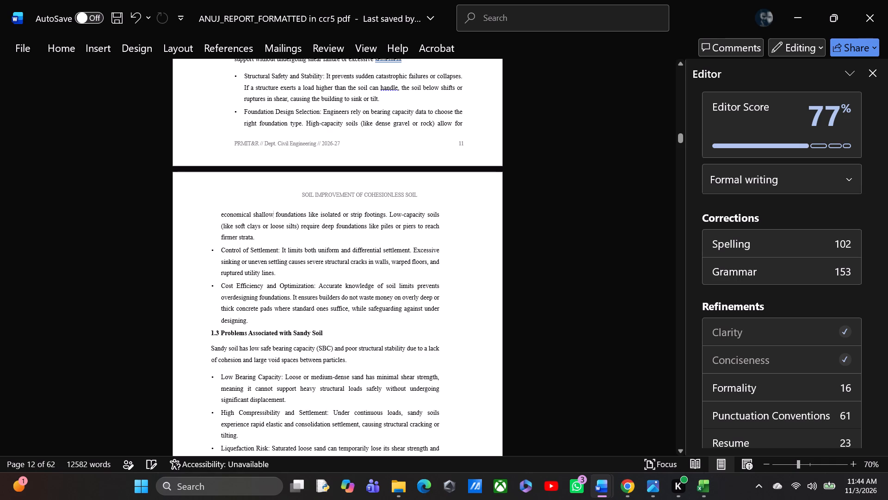
scroll(402, 286, "up", 1)
scroll(382, 139, "up", 9)
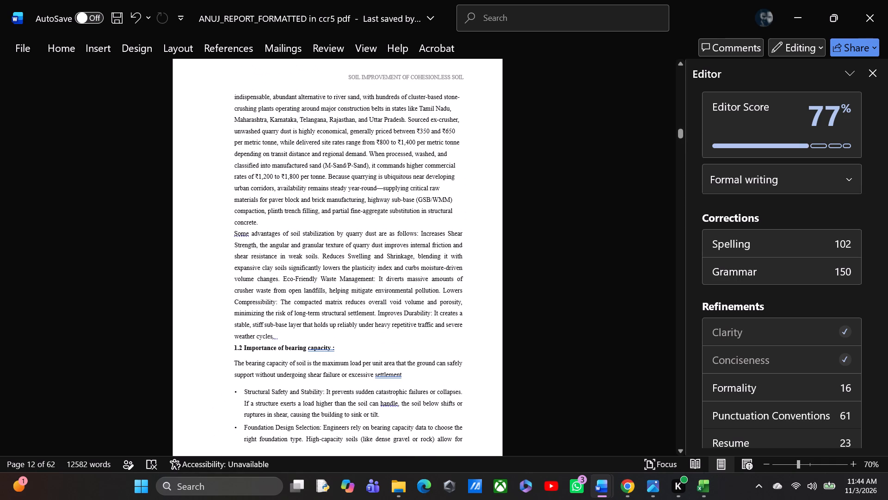
left_click(394, 379)
left_click(400, 428)
Remove the space before the colon in the heading "1.2 Importance of bearing capacity:".
left_click(320, 350)
left_click(319, 389)
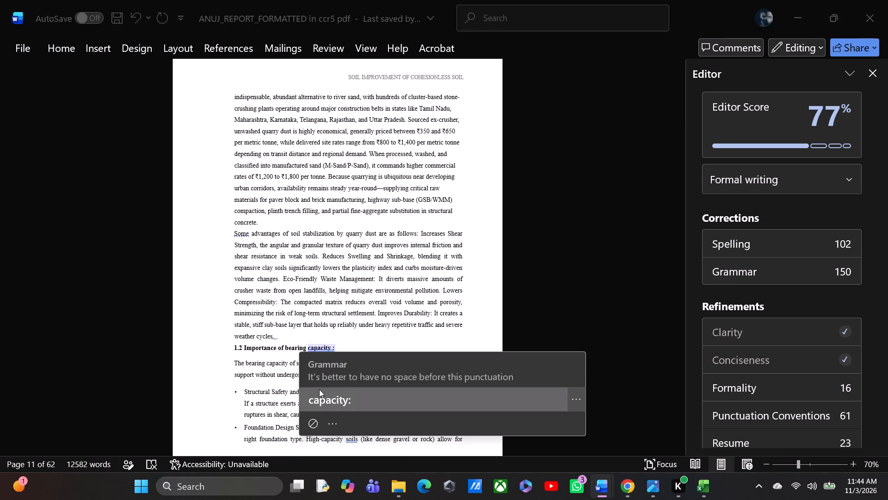
Justify the quarry dust availability and pricing paragraph that starts below Fig 1.5 and continues on page 11.
scroll(385, 328, "up", 2)
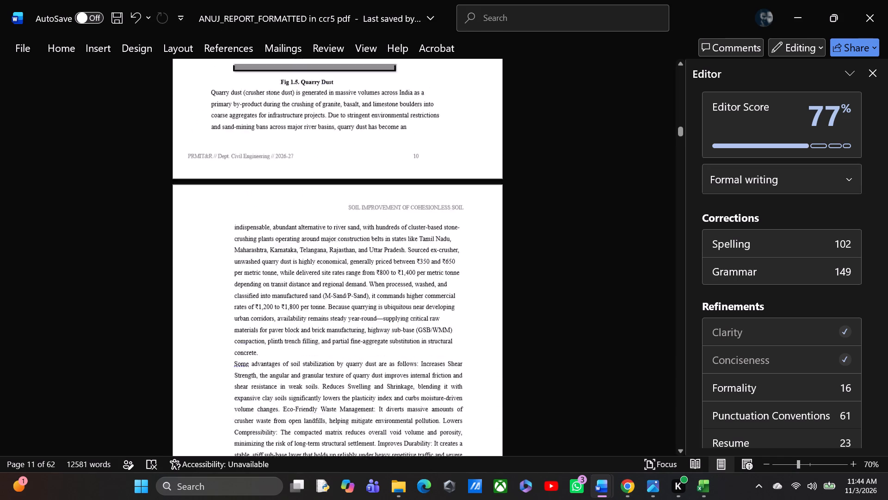
scroll(385, 328, "up", 1)
left_click(385, 328)
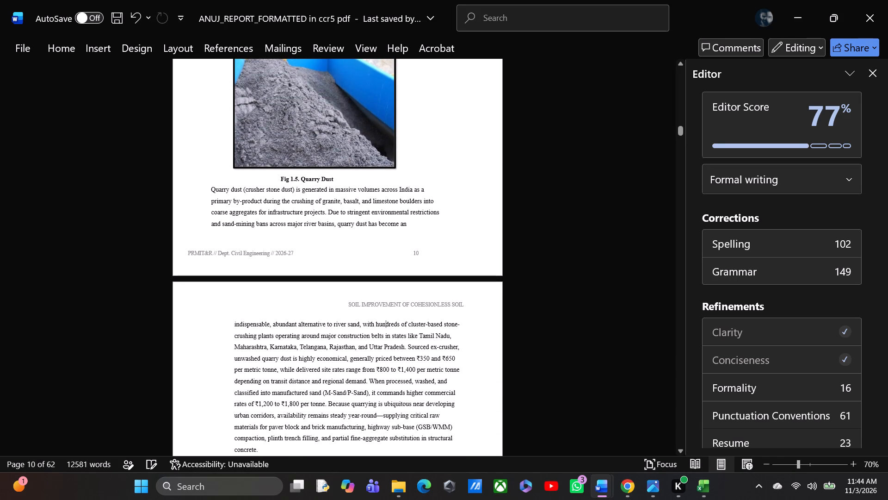
scroll(385, 328, "down", 1)
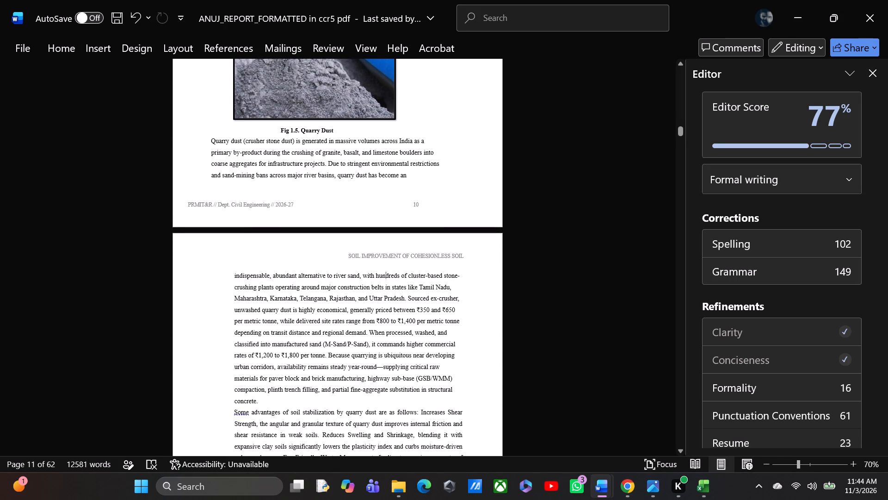
scroll(385, 328, "down", 2)
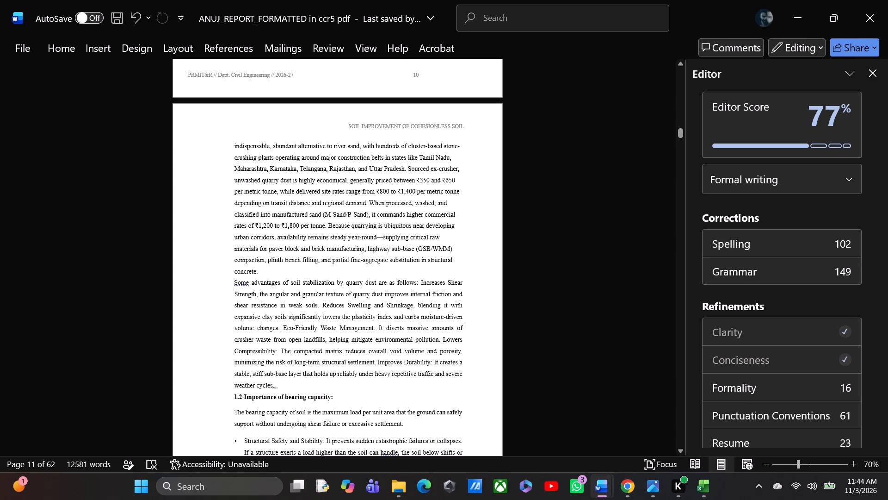
scroll(381, 277, "up", 1)
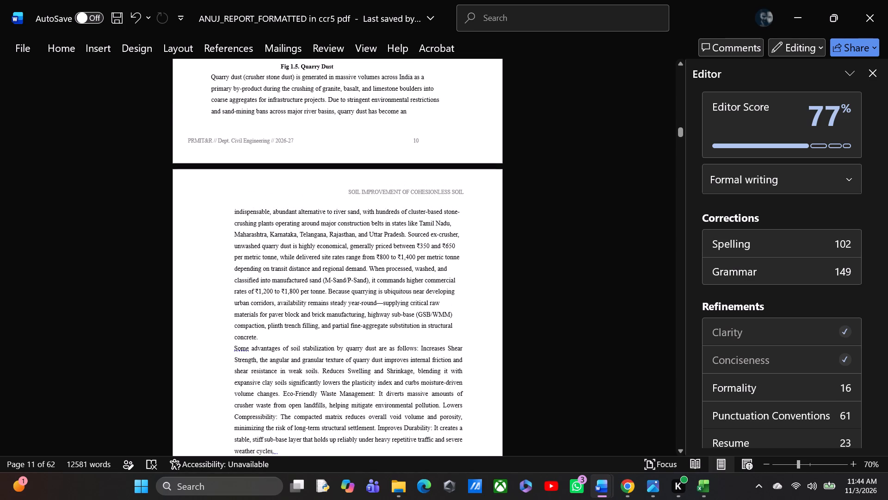
scroll(381, 277, "up", 2)
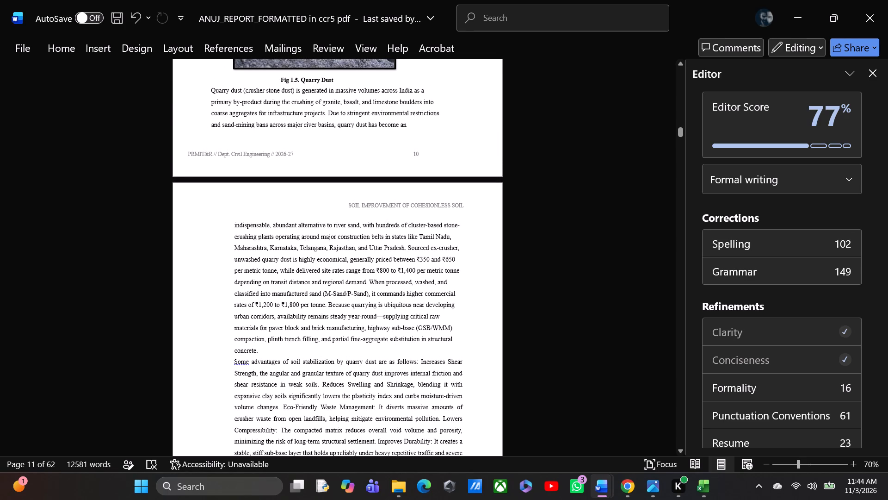
scroll(381, 277, "up", 1)
left_click_drag(234, 225, 249, 359)
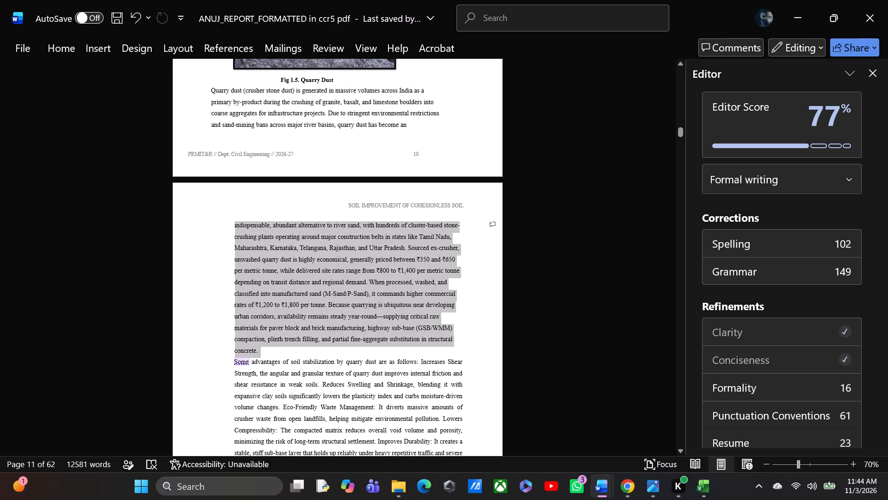
left_click_drag(249, 359, 253, 353)
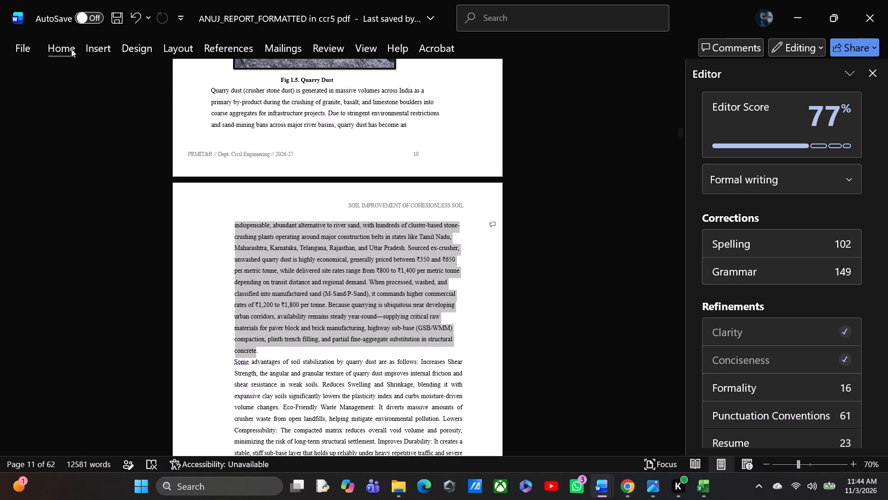
left_click(71, 49)
left_click(287, 78)
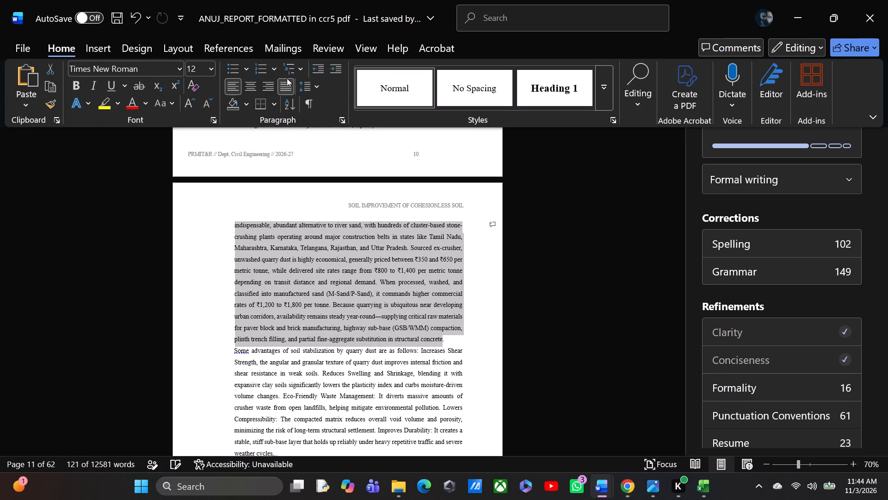
left_click(490, 333)
left_click(490, 333)
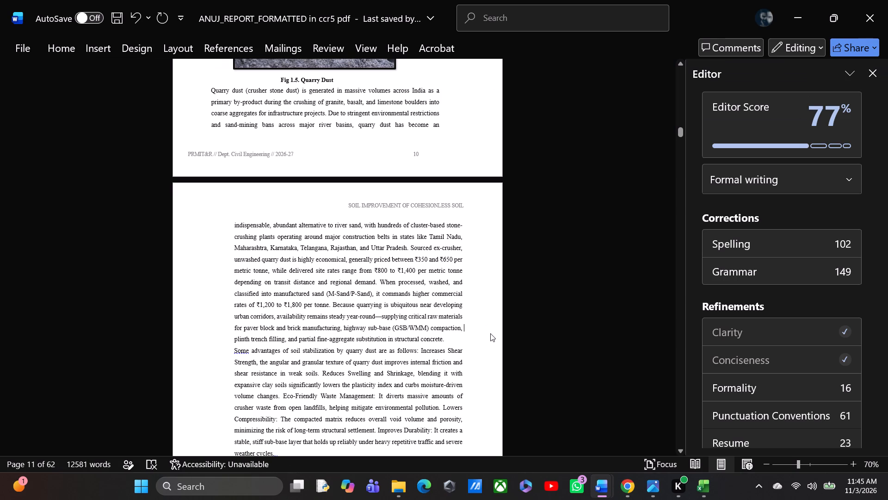
Insert a blank line between the quarry dust availability paragraph and the "Some advantages of soil stabilization by quarry dust" paragraph.
scroll(490, 333, "down", 1)
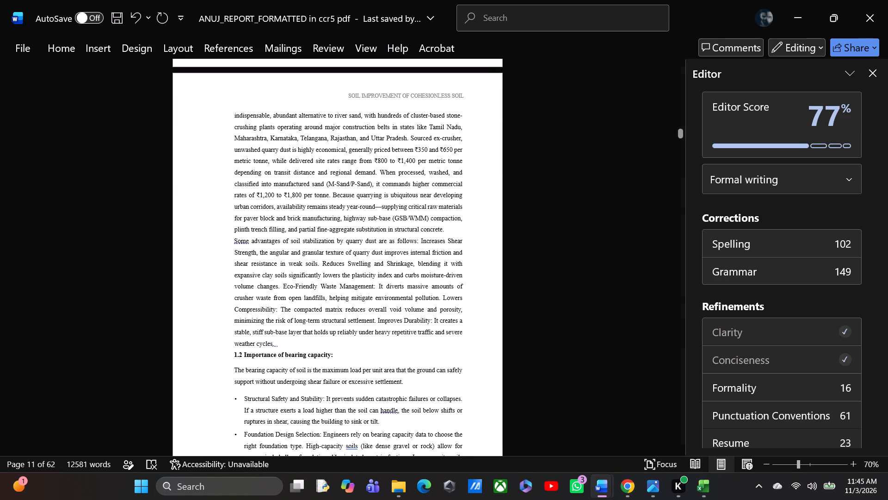
scroll(490, 333, "down", 2)
scroll(490, 333, "up", 1)
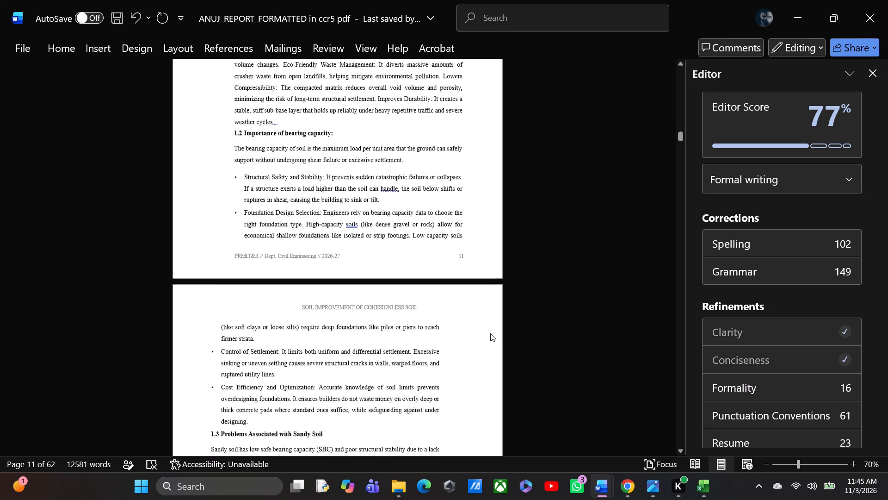
scroll(490, 333, "up", 1)
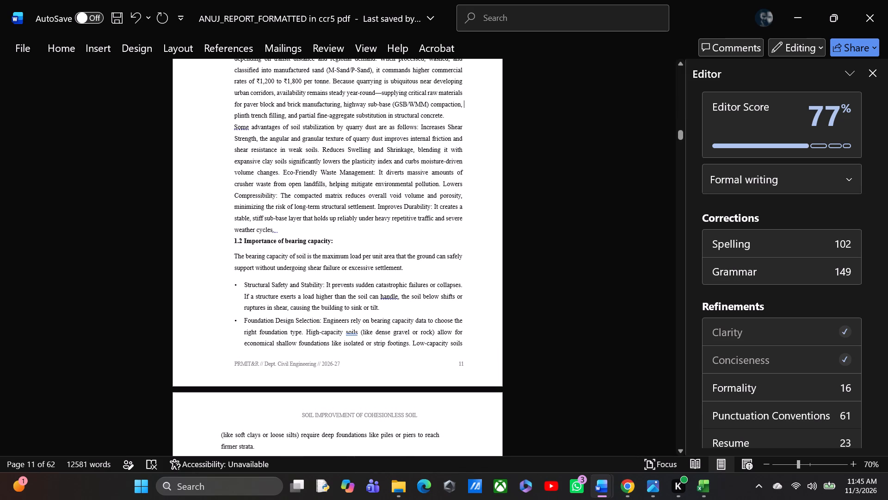
left_click(444, 117)
key("Return")
Check the spacing and page layout of the quarry dust section and section 1.2, and back through the fly ash text to page 8.
scroll(444, 117, "up", 1)
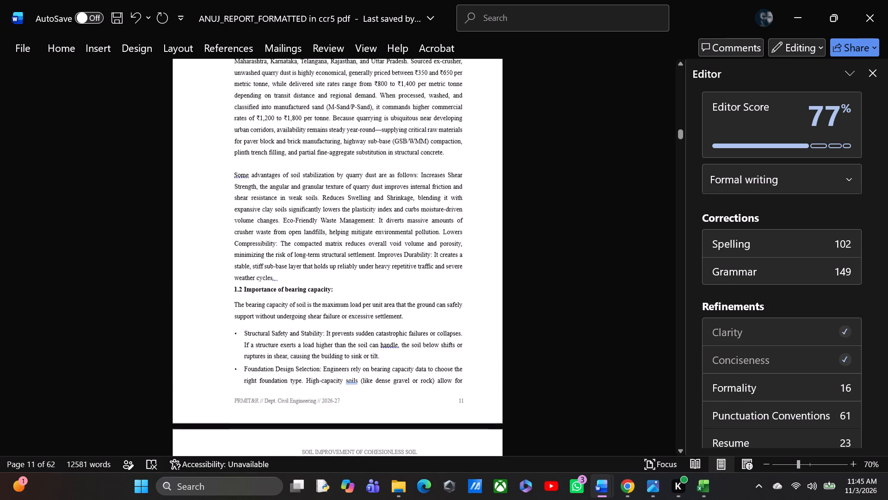
scroll(444, 117, "up", 1)
scroll(444, 117, "down", 1)
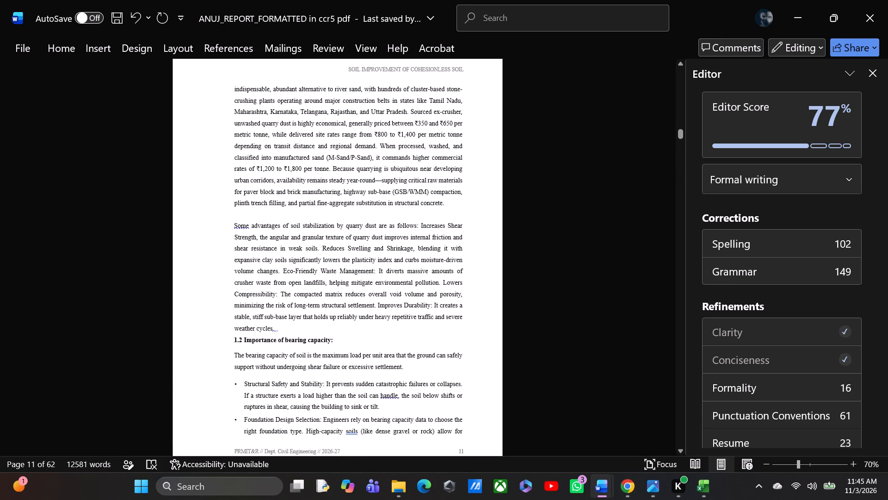
left_click(528, 206)
scroll(528, 206, "up", 3)
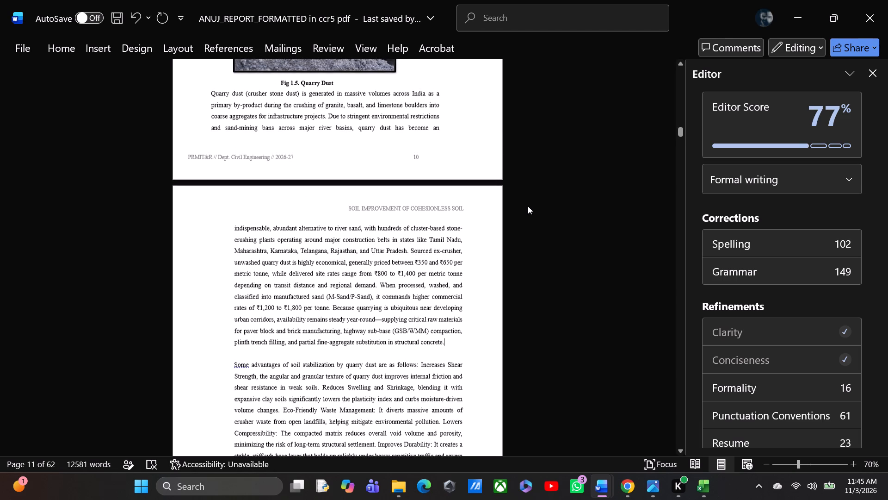
scroll(528, 206, "up", 1)
scroll(528, 206, "down", 6)
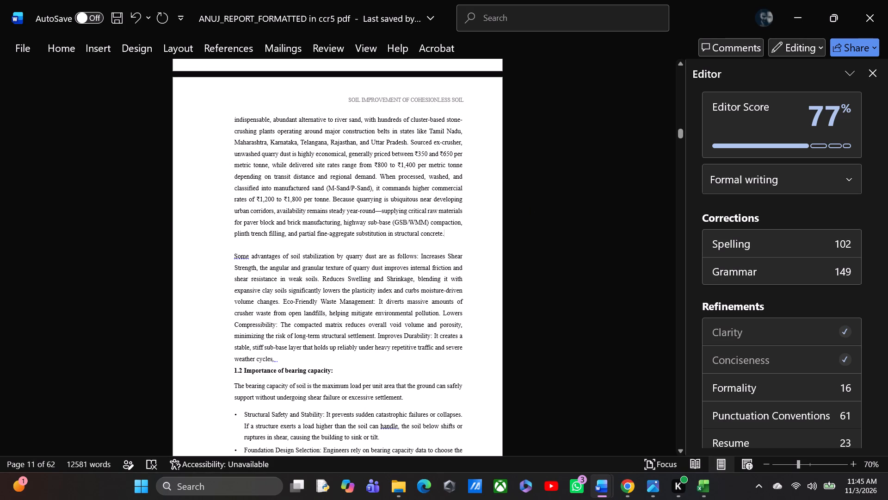
scroll(381, 325, "right", 1)
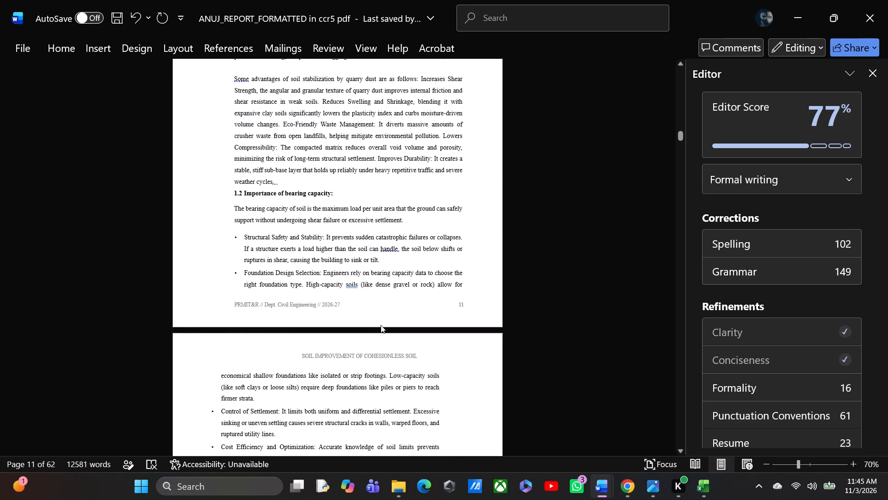
scroll(381, 325, "right", 1)
scroll(381, 325, "up", 2)
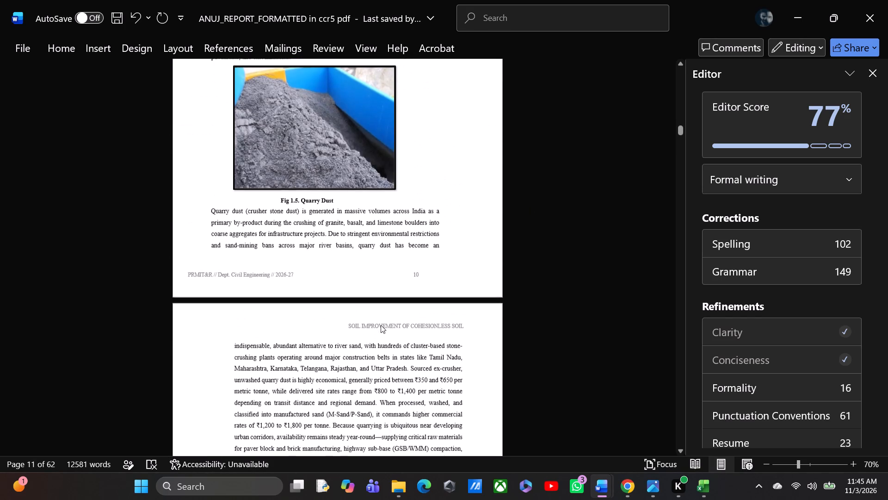
scroll(381, 325, "up", 2)
scroll(381, 325, "down", 1)
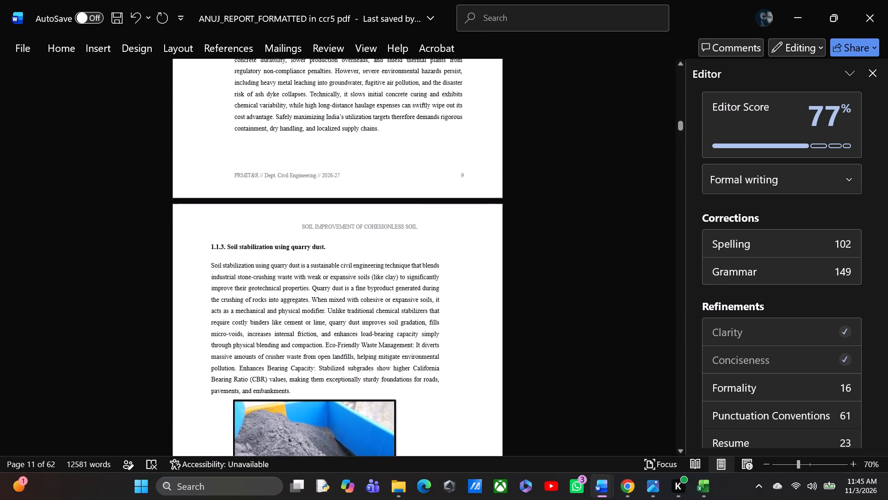
scroll(381, 325, "down", 5)
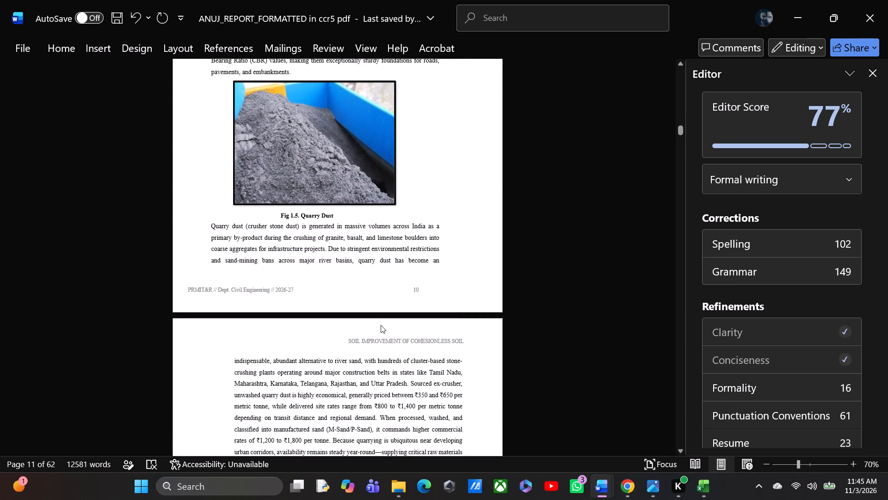
scroll(381, 325, "down", 3)
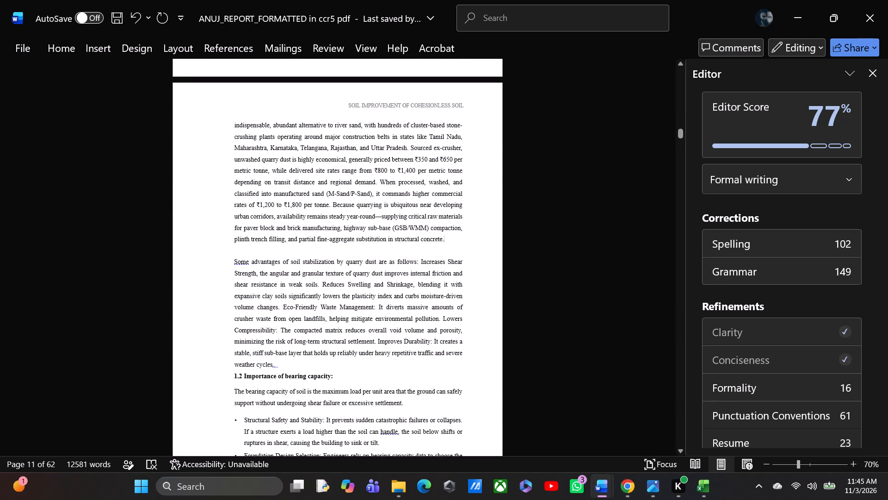
scroll(381, 325, "up", 8)
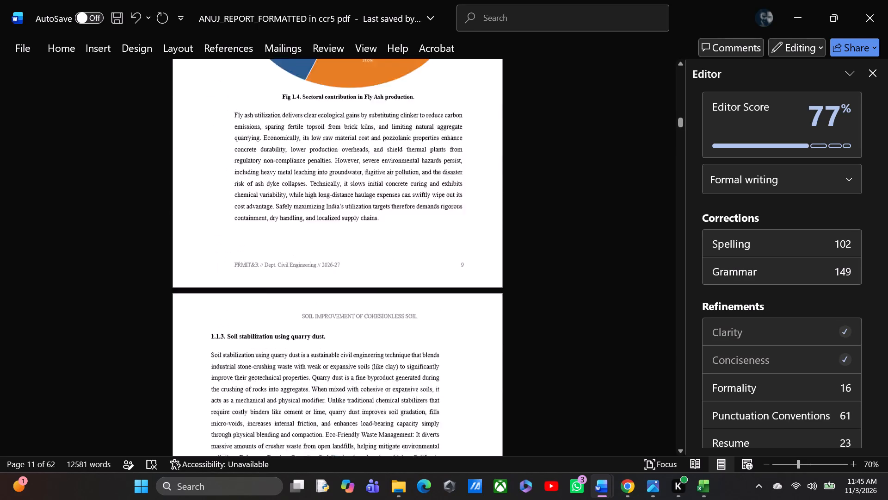
scroll(381, 325, "up", 3)
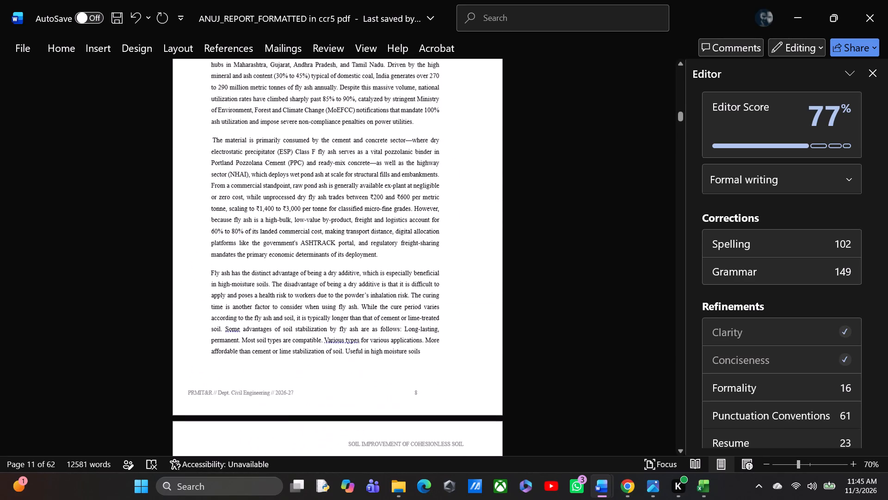
Check the spacing, alignment and figures of the introduction chapter from the fly ash text back to its first page.
scroll(381, 325, "up", 2)
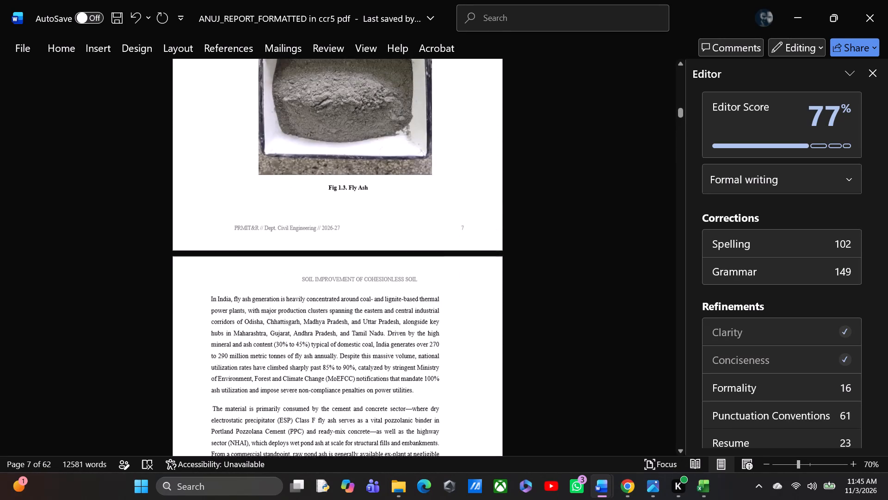
scroll(381, 325, "up", 2)
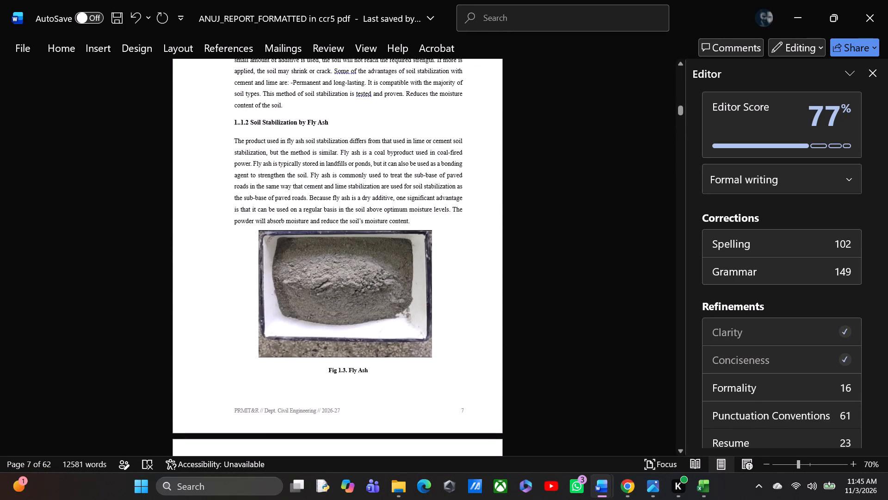
scroll(381, 325, "up", 2)
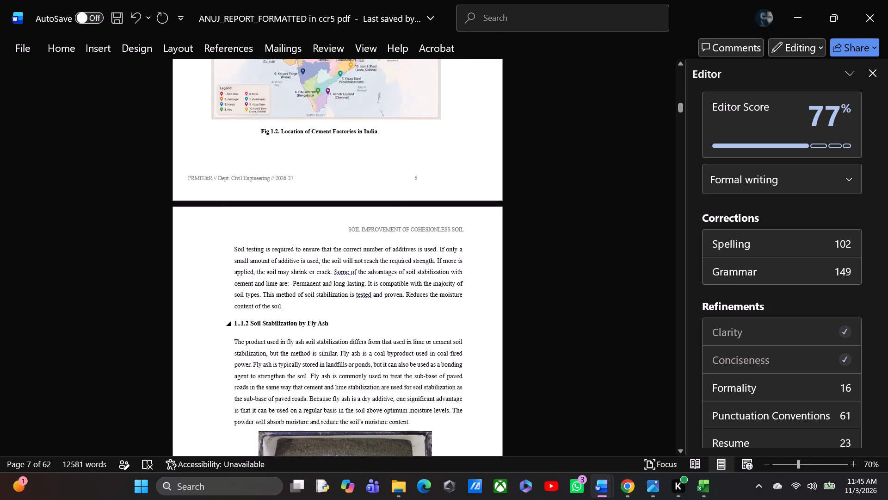
scroll(381, 325, "up", 1)
scroll(381, 325, "down", 4)
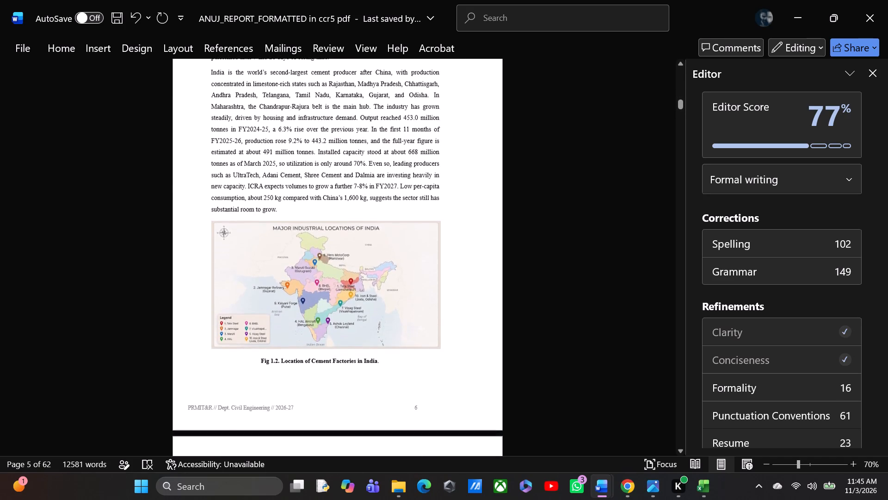
scroll(381, 325, "up", 2)
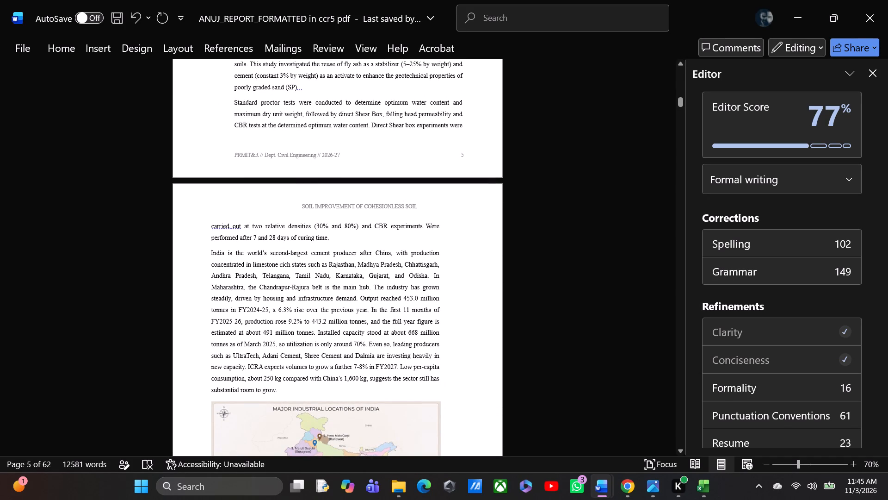
scroll(370, 307, "up", 4)
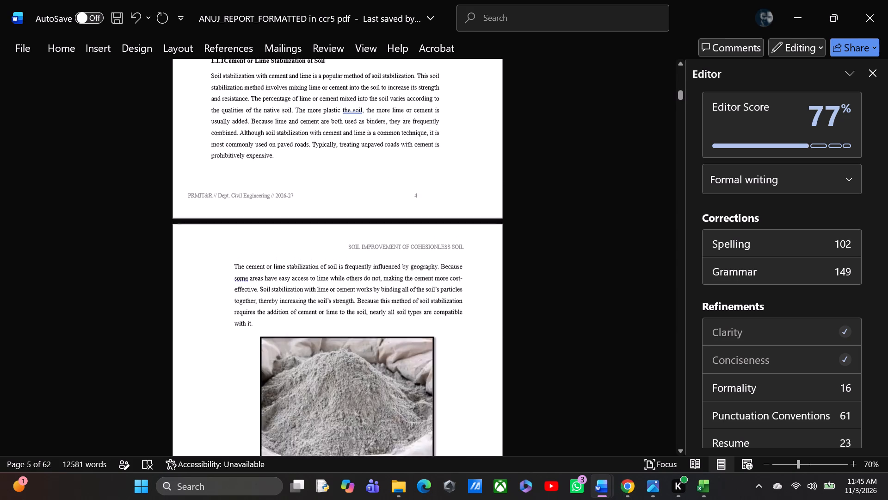
scroll(370, 307, "up", 4)
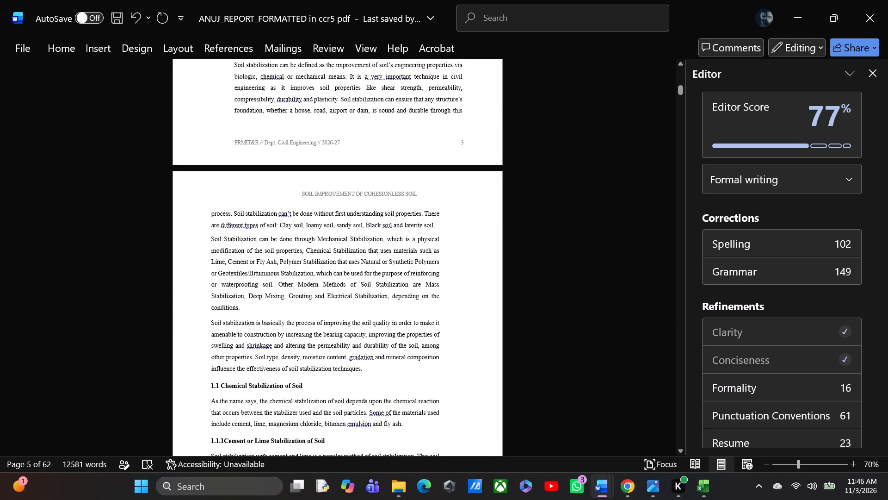
scroll(370, 307, "up", 3)
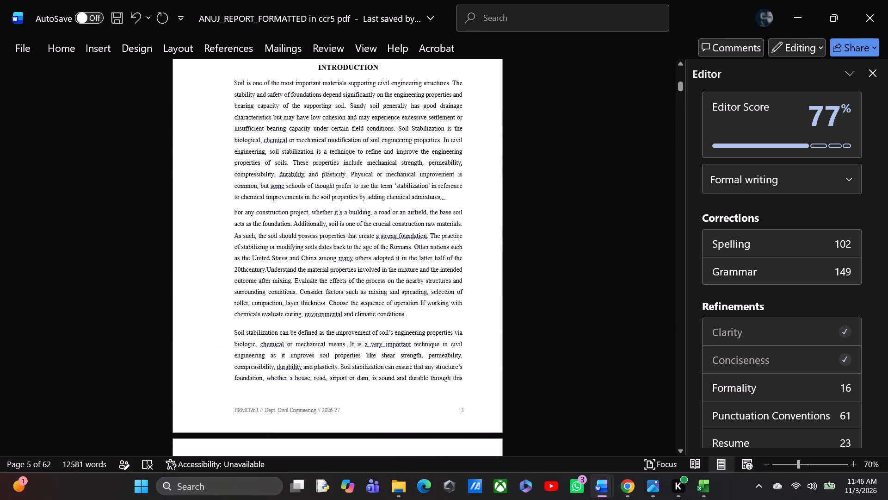
scroll(370, 307, "up", 1)
Check the introduction chapter forward through the quarry dust section and sections 1.2 and 1.3 to section 1.4.
scroll(370, 307, "down", 13)
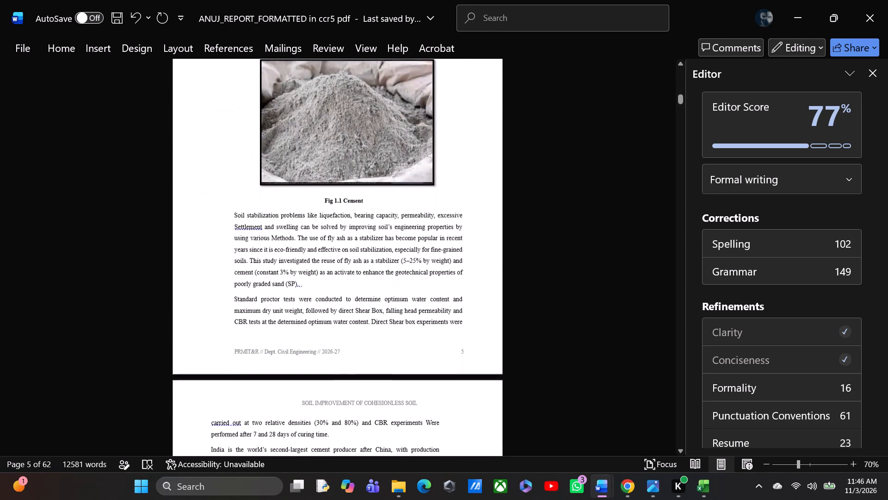
scroll(370, 307, "down", 5)
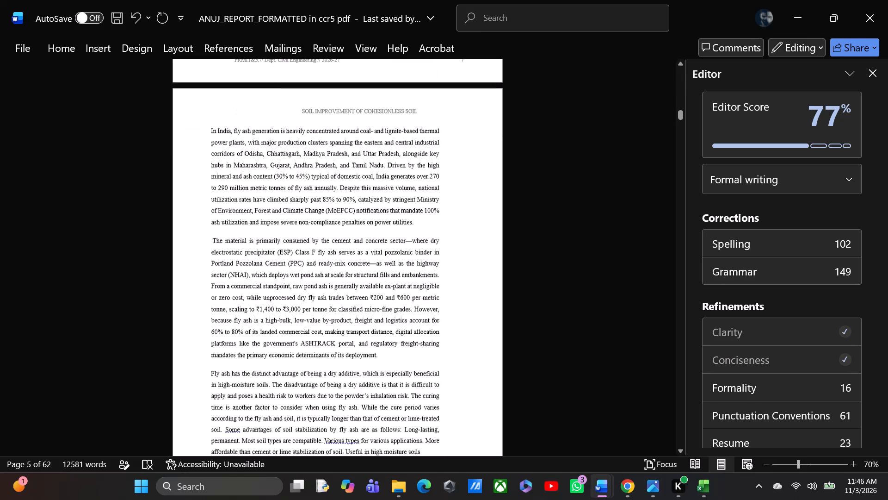
scroll(370, 307, "down", 7)
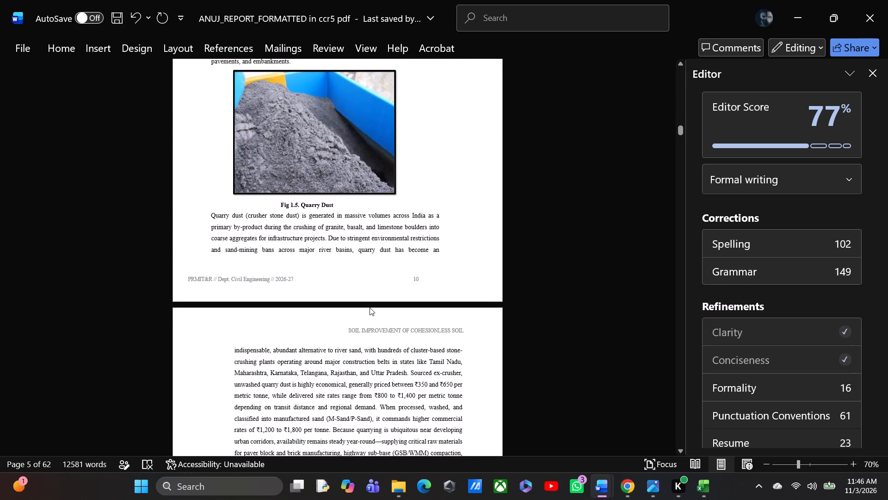
scroll(370, 307, "down", 4)
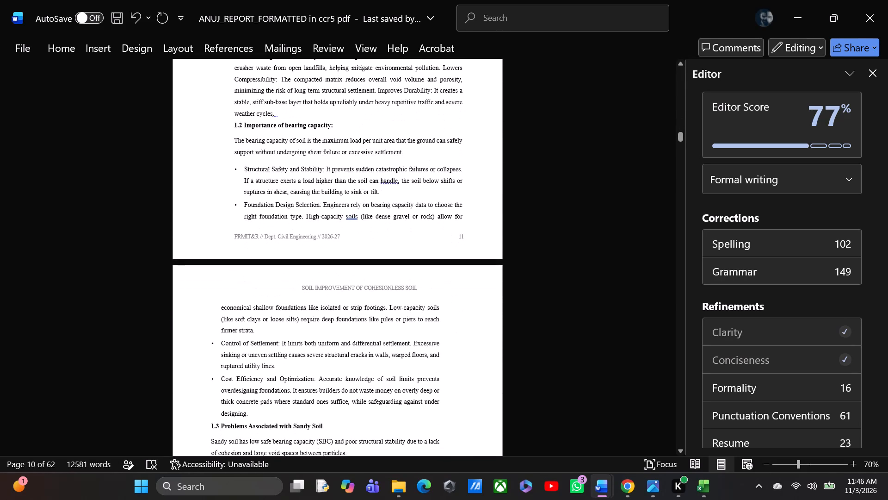
scroll(369, 306, "down", 2)
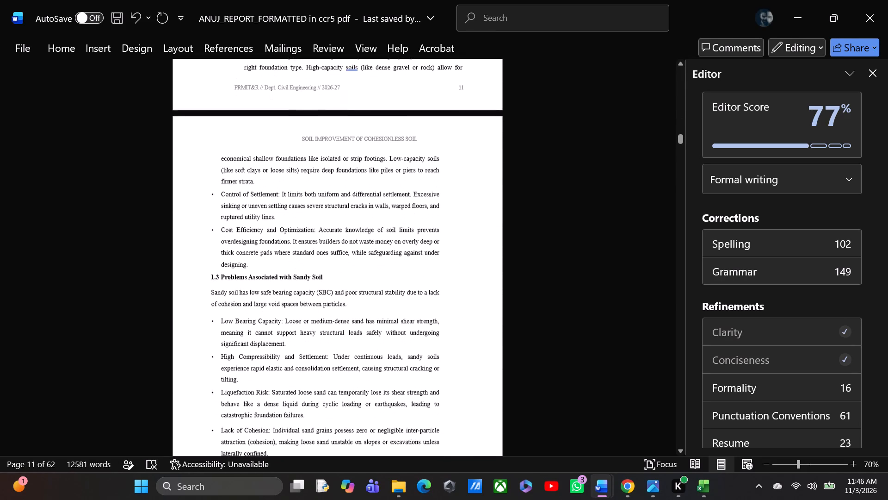
scroll(369, 306, "down", 2)
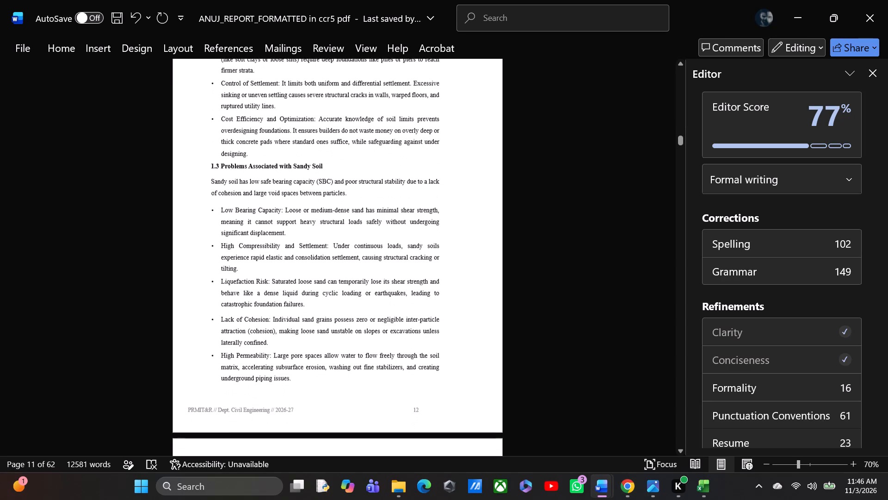
scroll(369, 294, "down", 3)
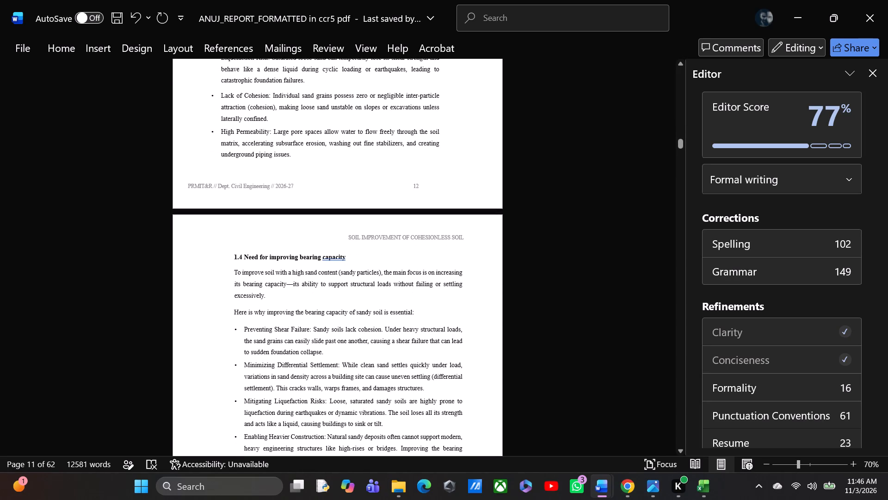
Apply the suggested punctuation correction to the heading "1.4 Need for improving bearing capacity", ending it with a period.
scroll(369, 294, "down", 1)
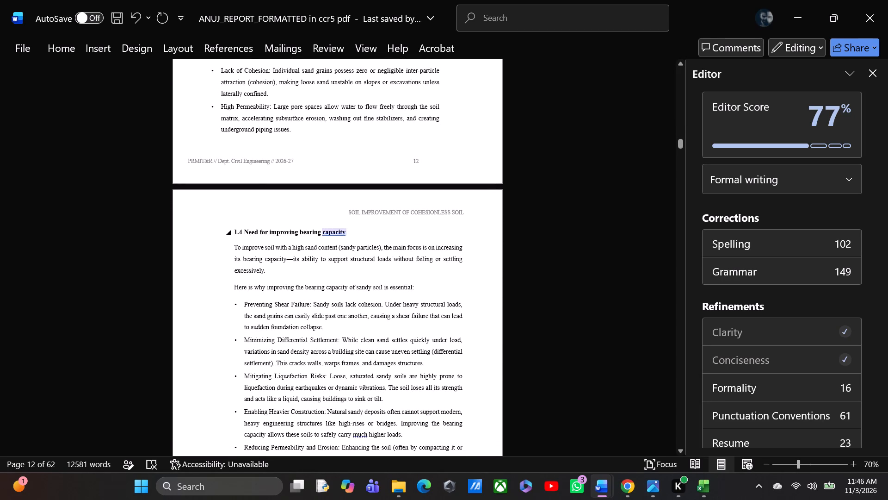
left_click(333, 231)
left_click(343, 286)
Delete the blank line between the "Reducing Permeability and Erosion" bullet and the heading "1.5 Importance of study".
scroll(343, 286, "down", 2)
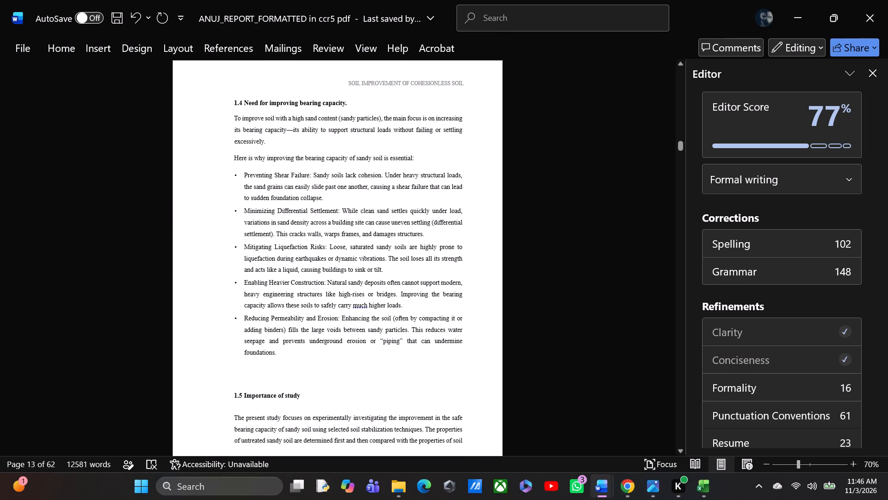
scroll(343, 286, "down", 1)
left_click(253, 309)
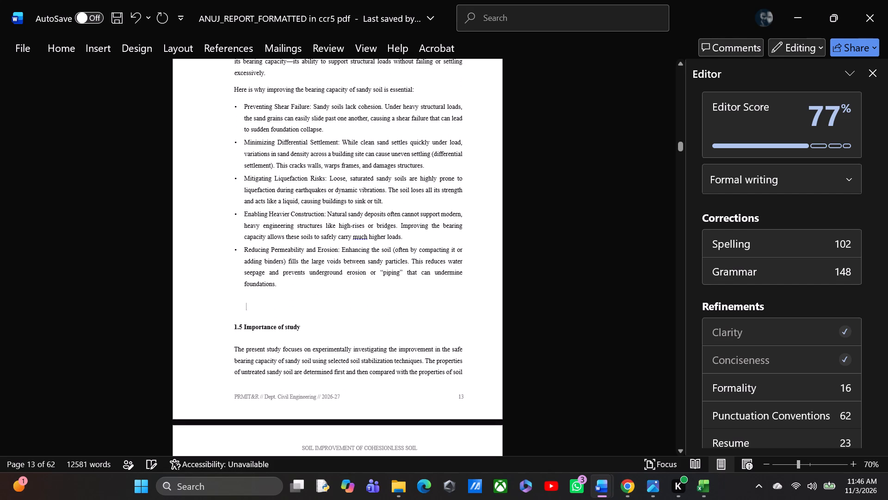
key("BackSpace")
key("BackSpace")
key("BackSpace")
key("BackSpace")
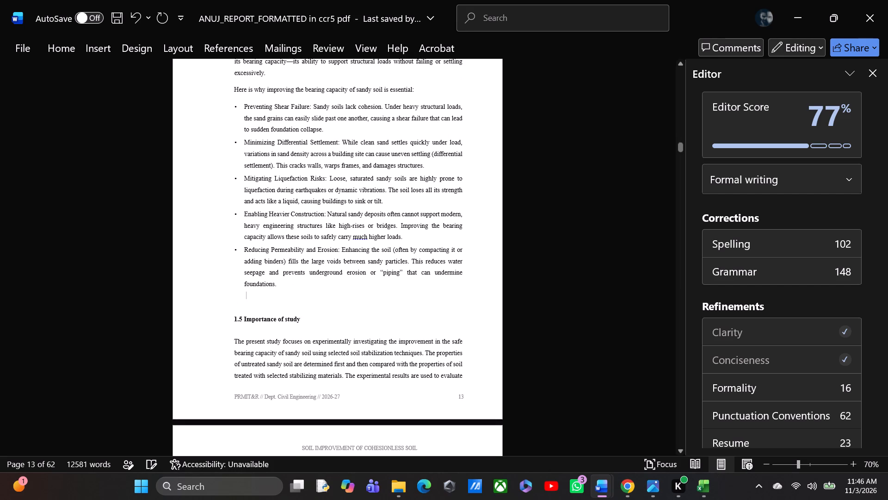
key("BackSpace")
key("BackSpace")
key("BackSpace")
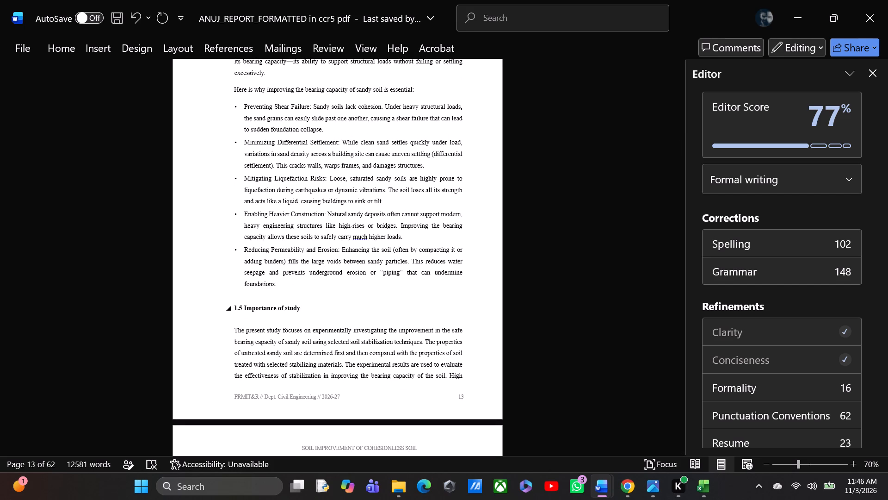
key("Down")
Move objective 3 in section 1.6 onto its own line below objective 2, without an automatic list number.
scroll(253, 309, "down", 1)
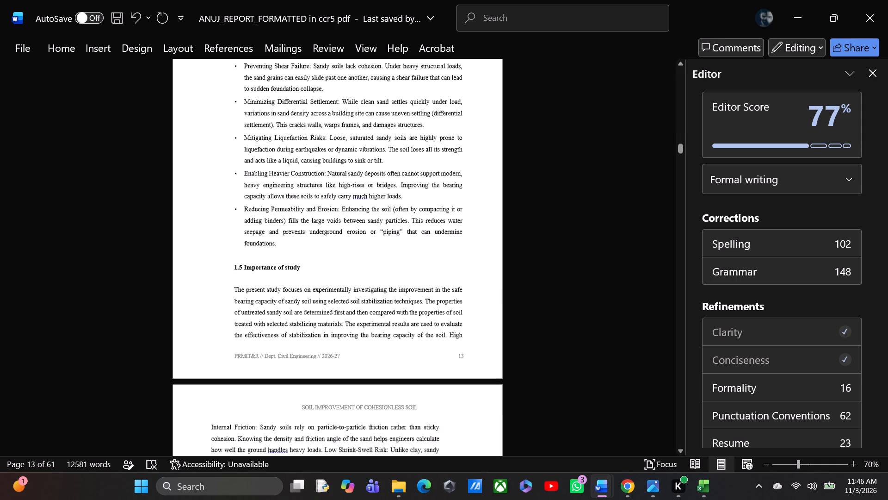
scroll(253, 309, "down", 5)
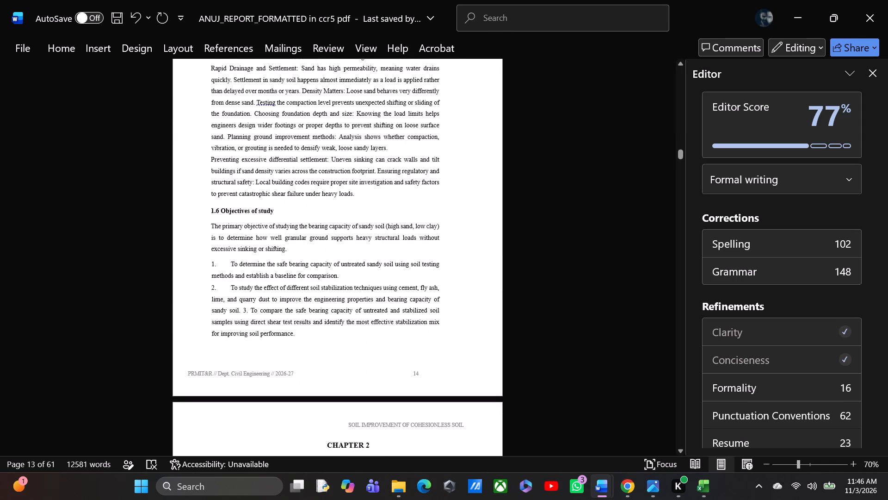
scroll(253, 309, "down", 1)
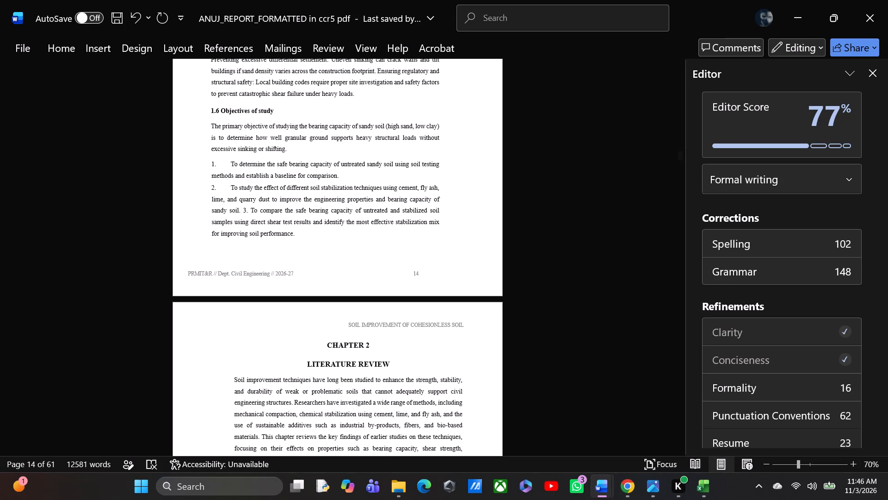
left_click(240, 208)
key("Return")
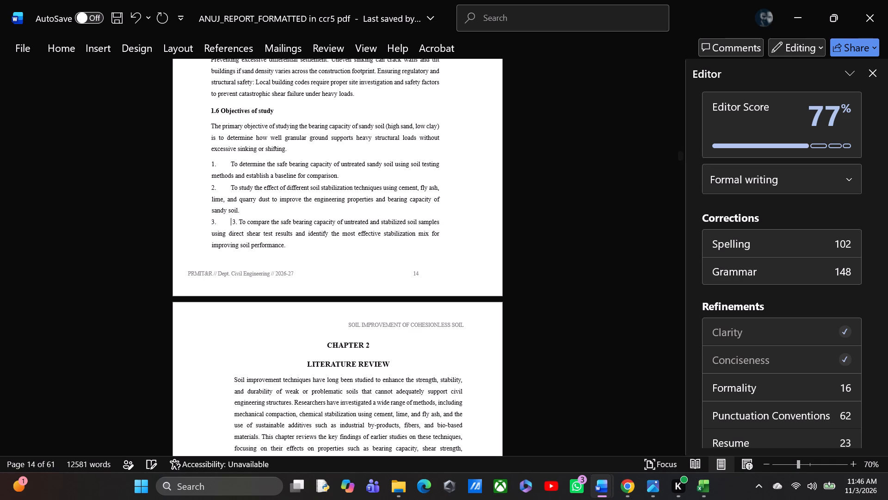
key("BackSpace")
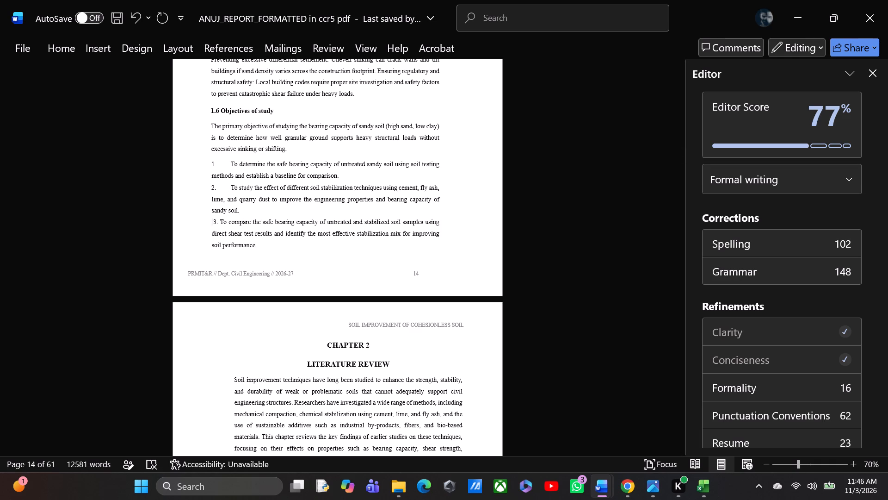
key("BackSpace")
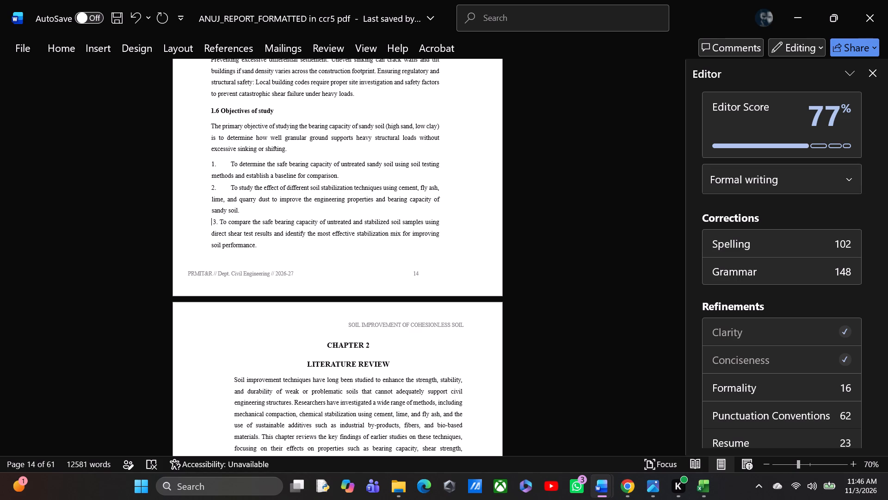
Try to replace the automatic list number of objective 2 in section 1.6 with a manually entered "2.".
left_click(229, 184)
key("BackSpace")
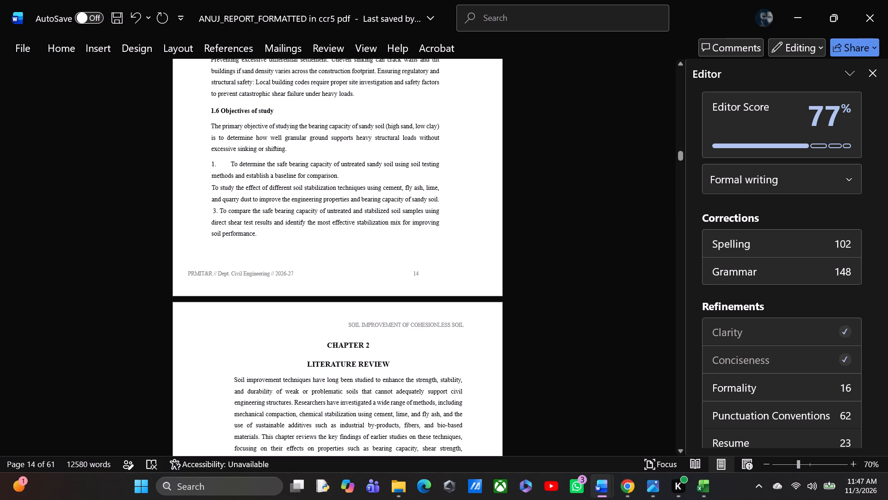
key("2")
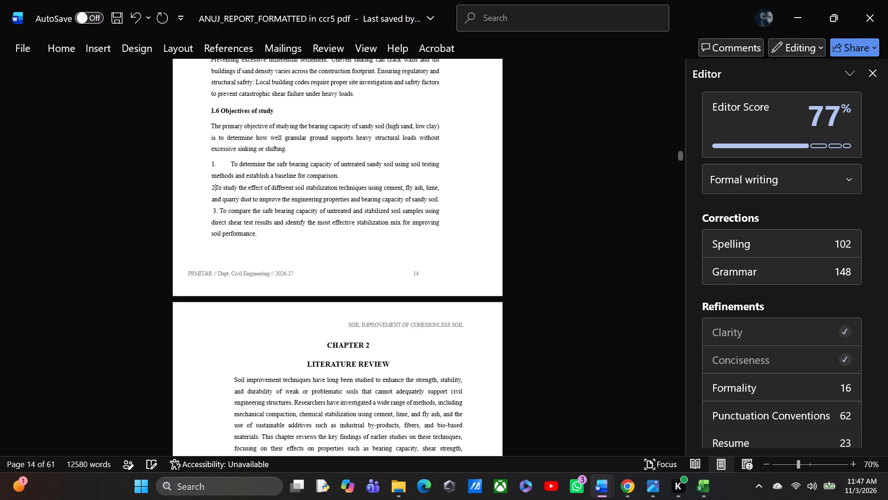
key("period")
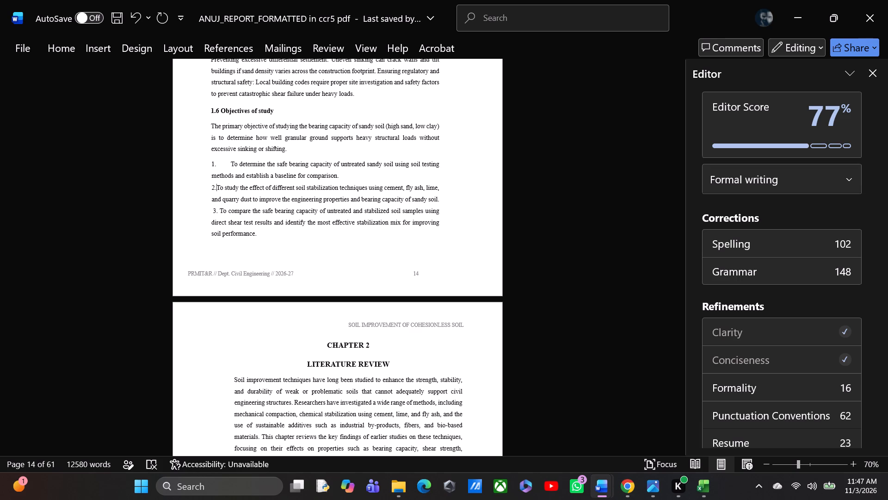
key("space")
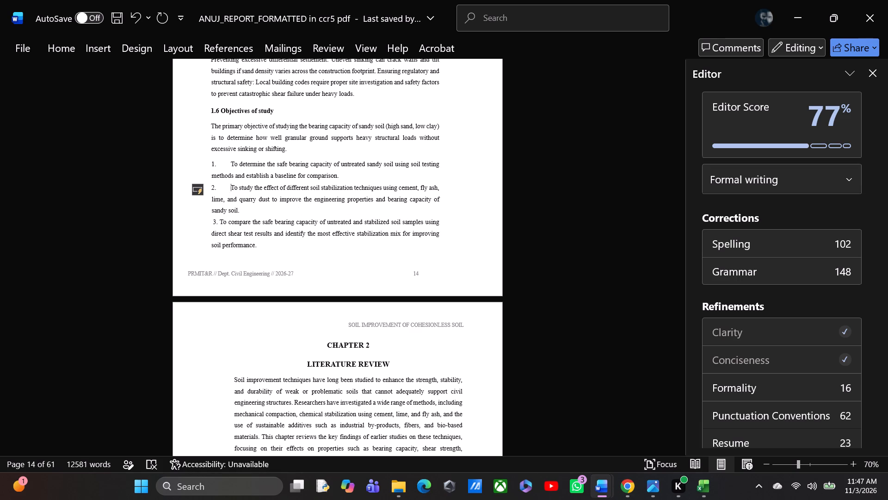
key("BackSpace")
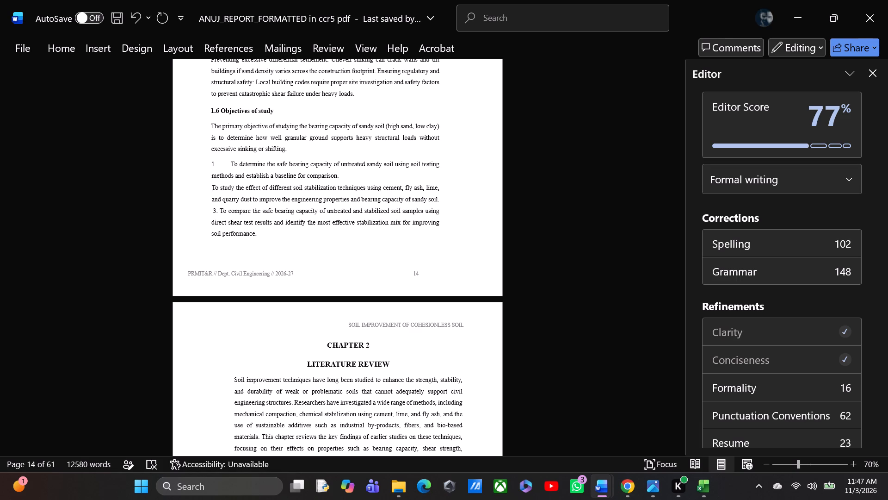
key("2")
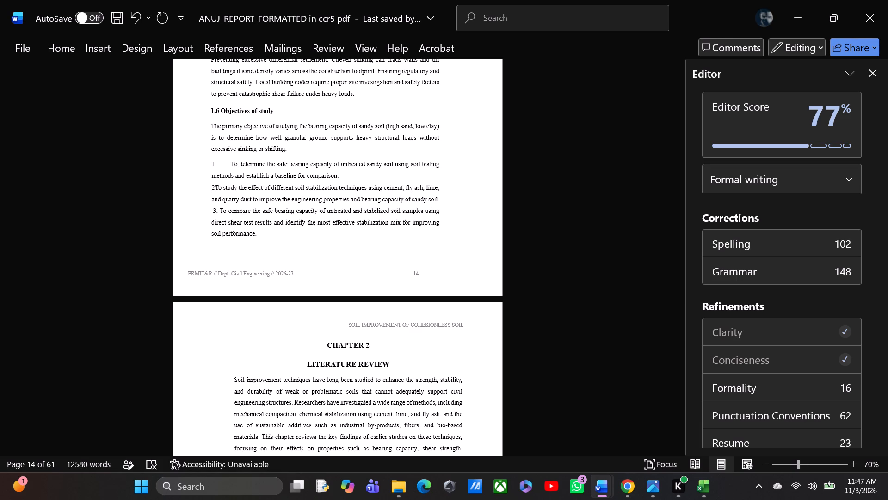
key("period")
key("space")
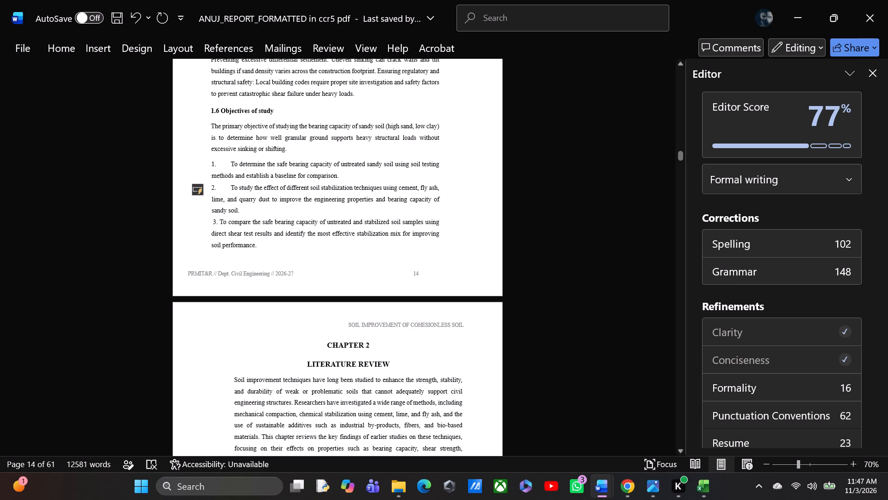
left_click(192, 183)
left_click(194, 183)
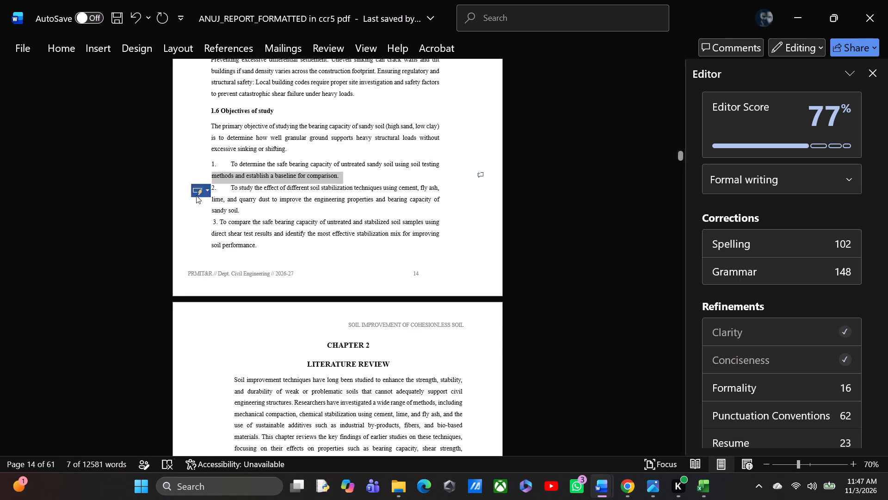
Convert the plain number of objective 3 in section 1.6 into an automatic list number, indented like objectives 1 and 2.
left_click(205, 225)
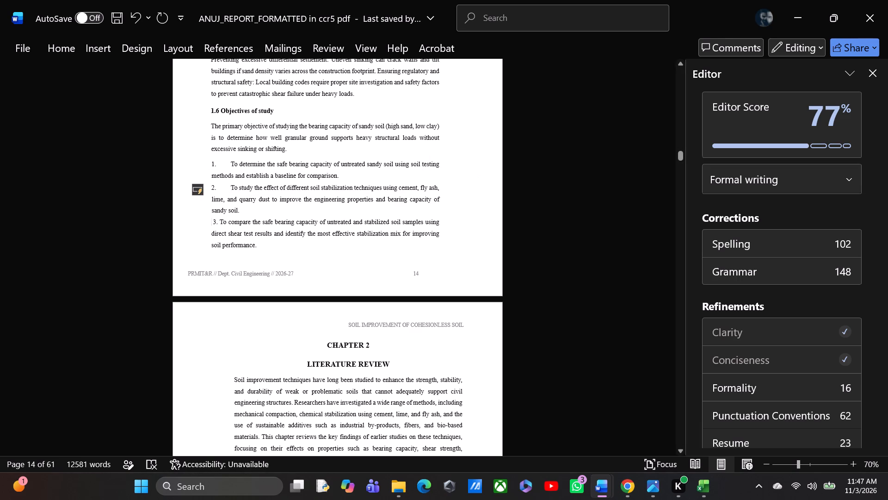
scroll(214, 306, "up", 5)
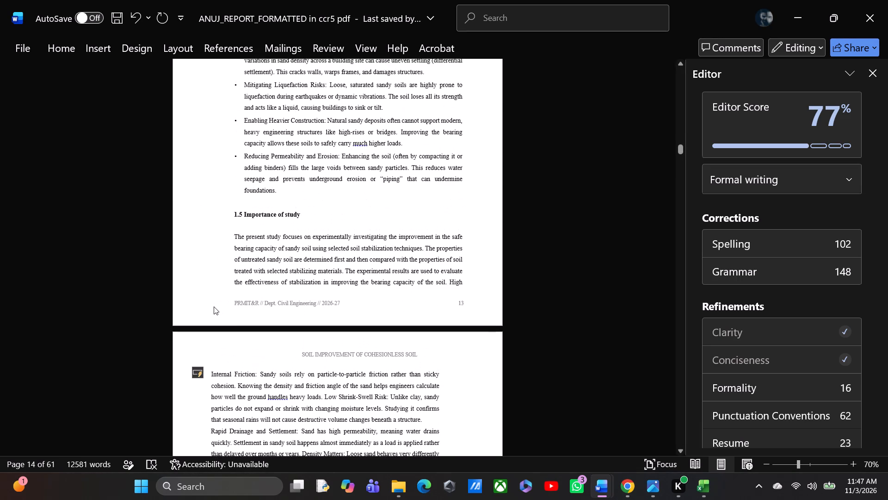
scroll(214, 306, "down", 4)
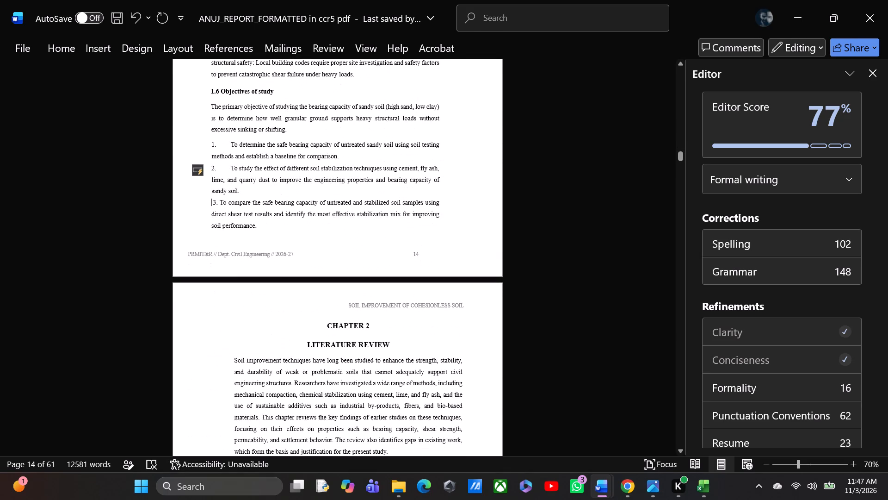
left_click(217, 203)
key("space")
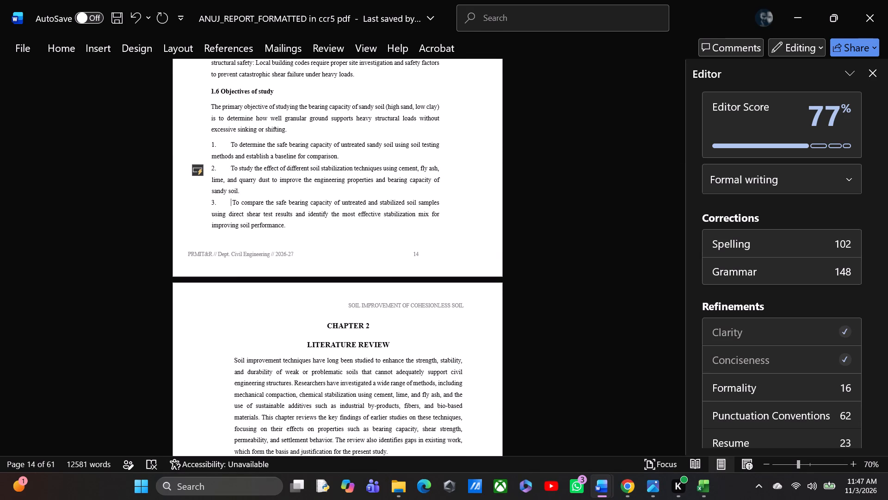
Remove the automatic list number from objective 2 in section 1.6 and try entering "2." manually before its text.
scroll(371, 225, "up", 1)
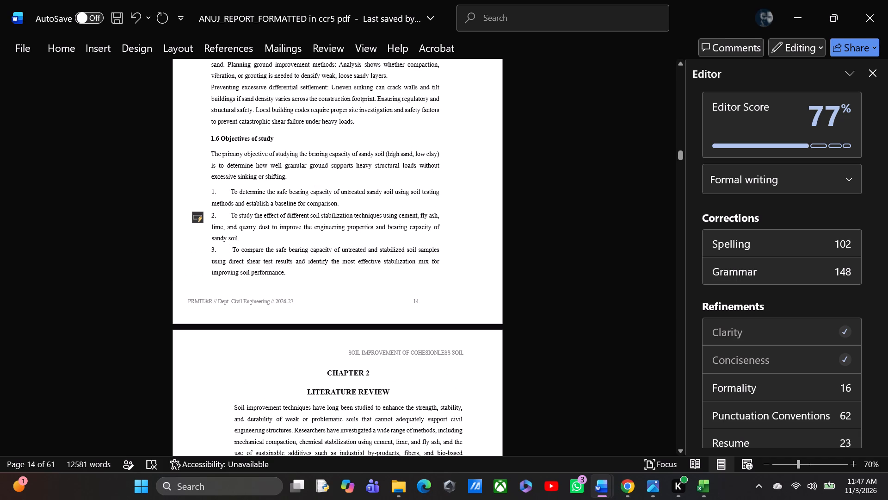
left_click(228, 214)
key("BackSpace")
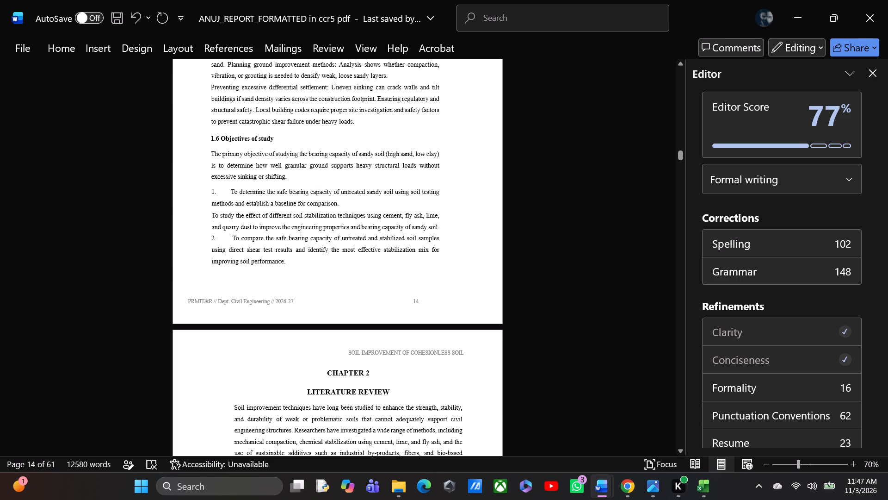
key("2")
key("period")
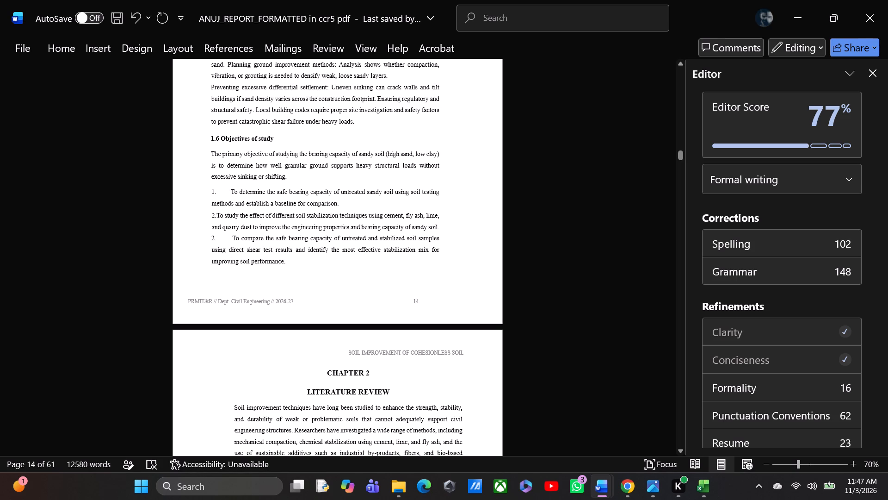
key("BackSpace")
key("BackSpace")
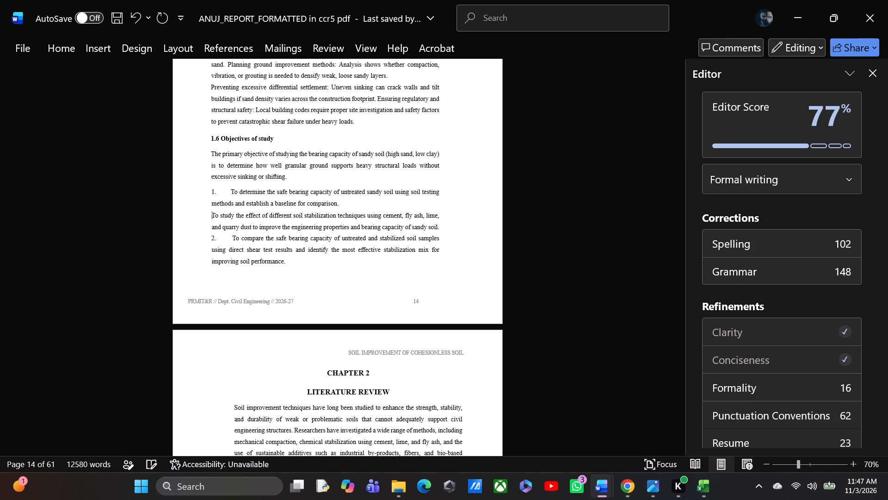
type("2.")
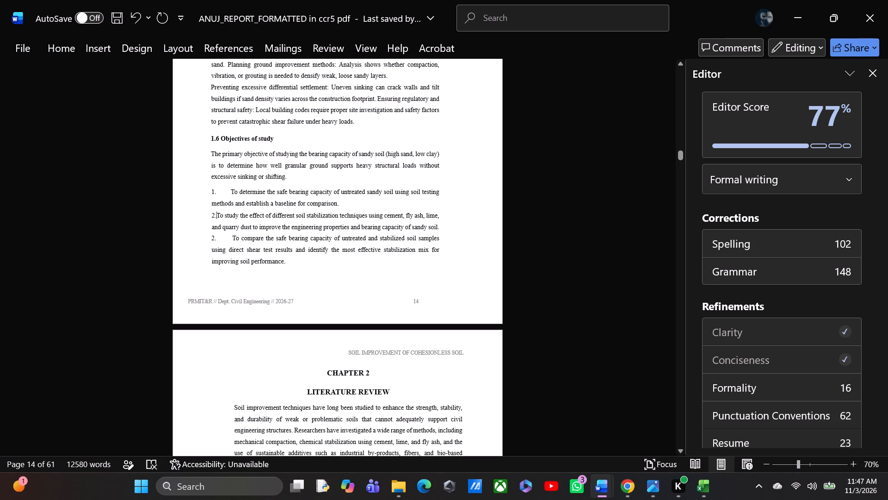
key("BackSpace")
key("BackSpace")
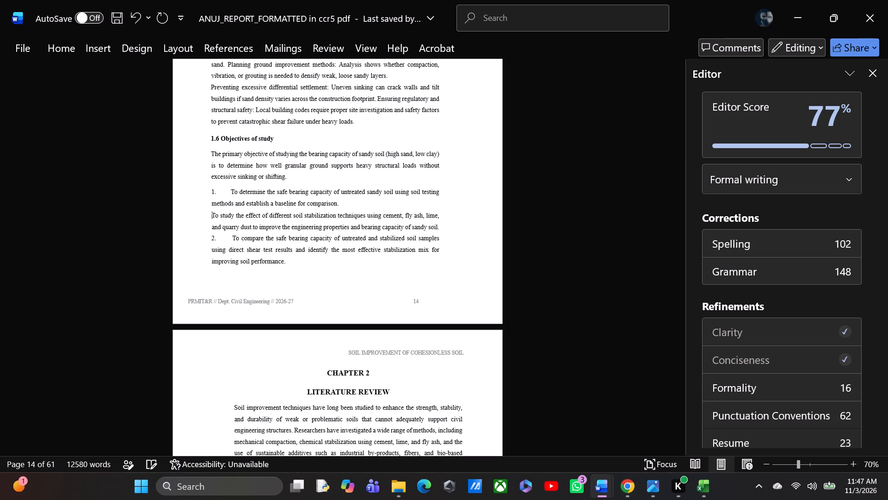
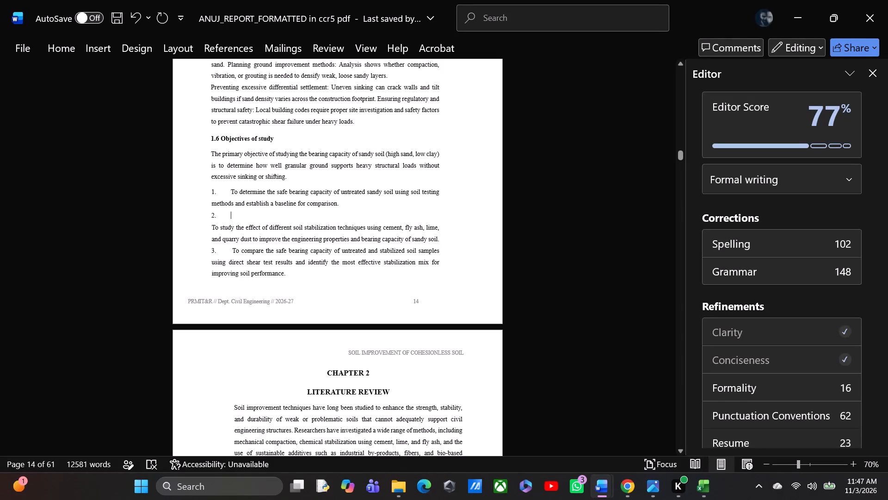
Undo the recent numbering edits in section 1.6 until objectives 1, 2 and 3 all have their list numbers back.
left_click(225, 193)
key("BackSpace")
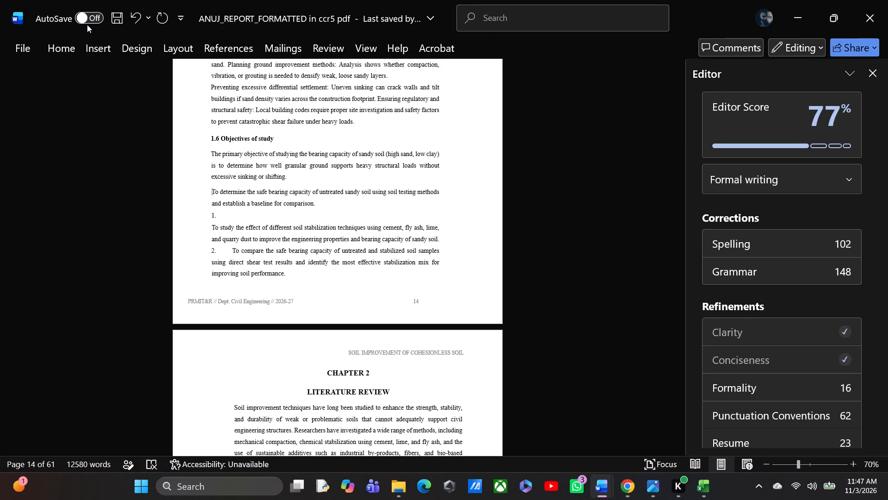
left_click(138, 15)
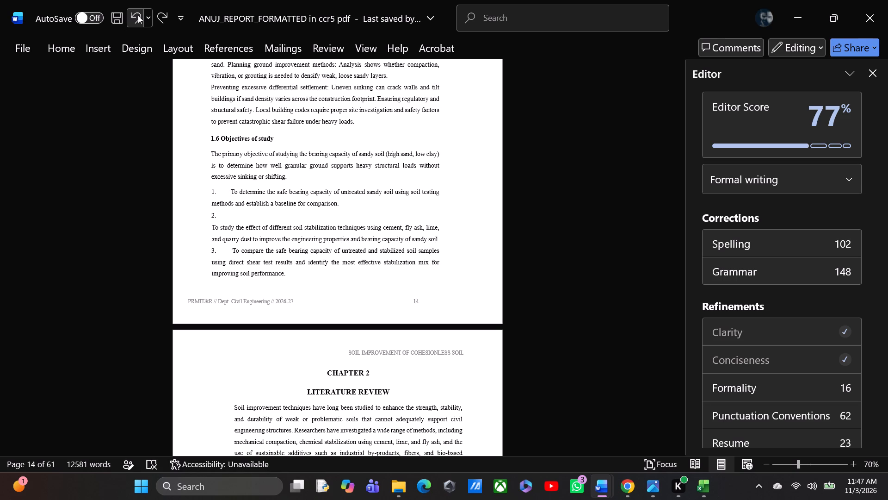
left_click(138, 15)
left_click(138, 15)
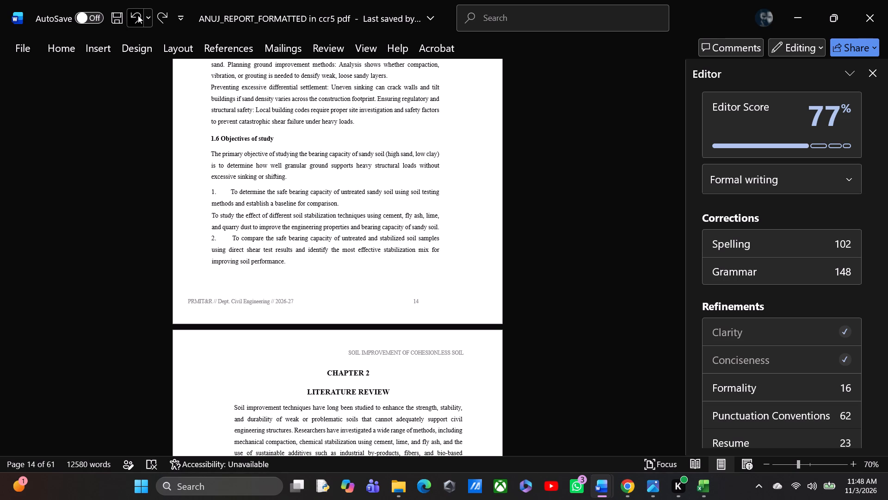
left_click(138, 15)
left_click(138, 15)
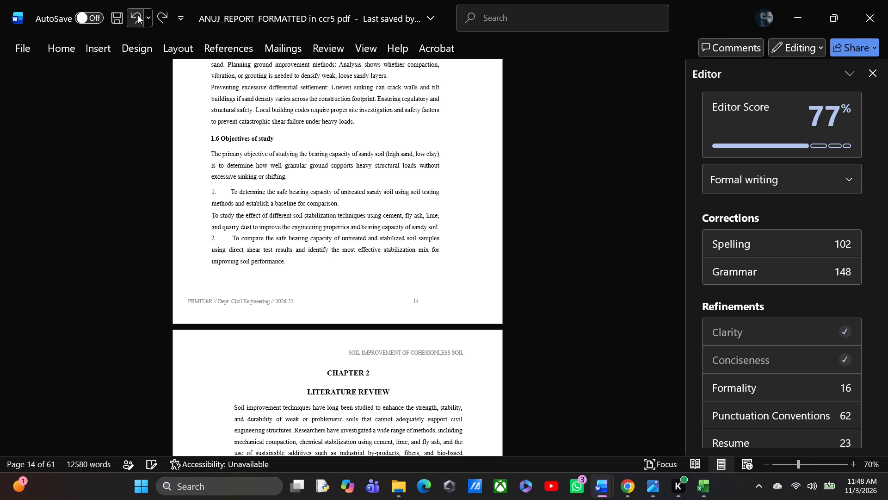
left_click(138, 15)
left_click(138, 15)
left_click(138, 15)
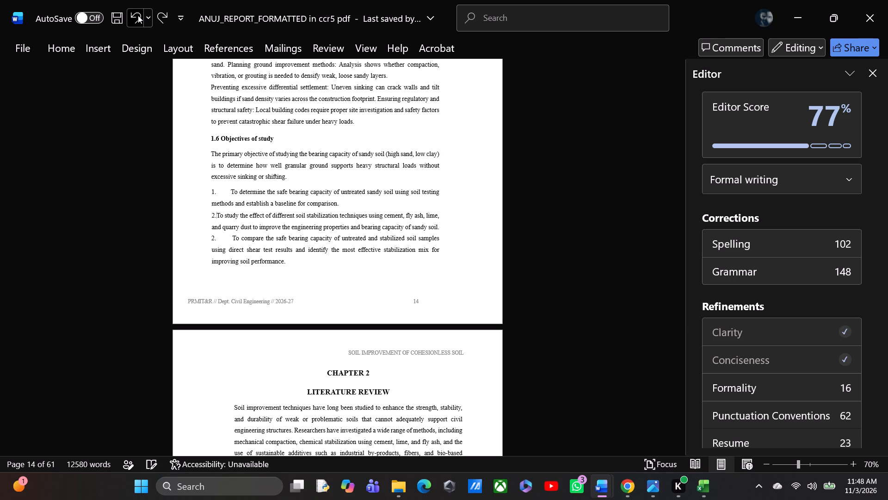
left_click(138, 15)
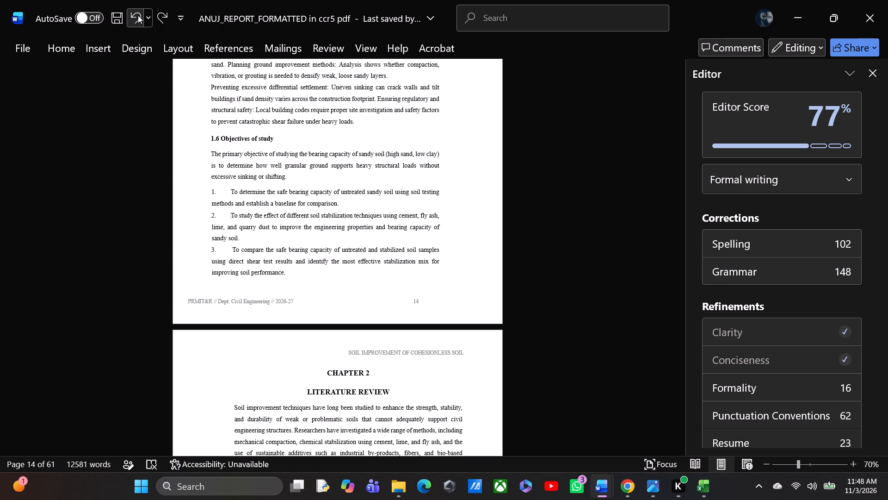
Look back through Chapter 1 from section 1.6 to Fig 1.2, and return, checking text, figures and captions.
scroll(138, 15, "up", 1)
scroll(214, 122, "up", 1)
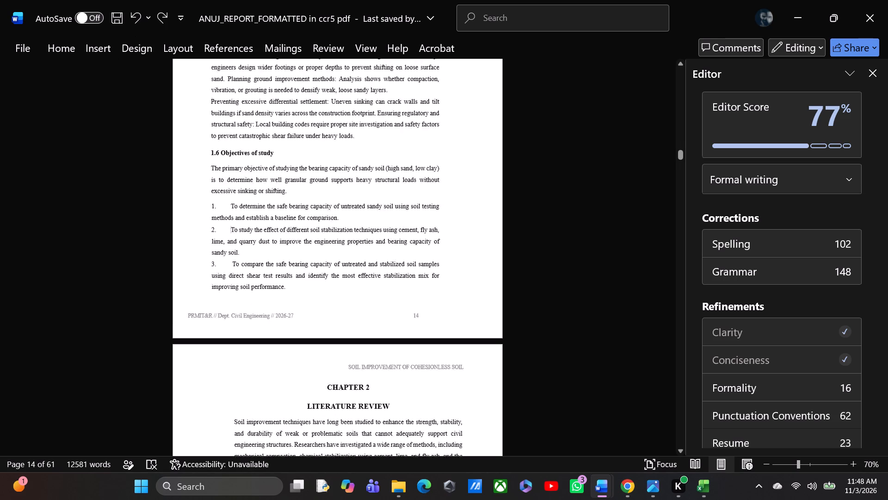
scroll(214, 122, "up", 8)
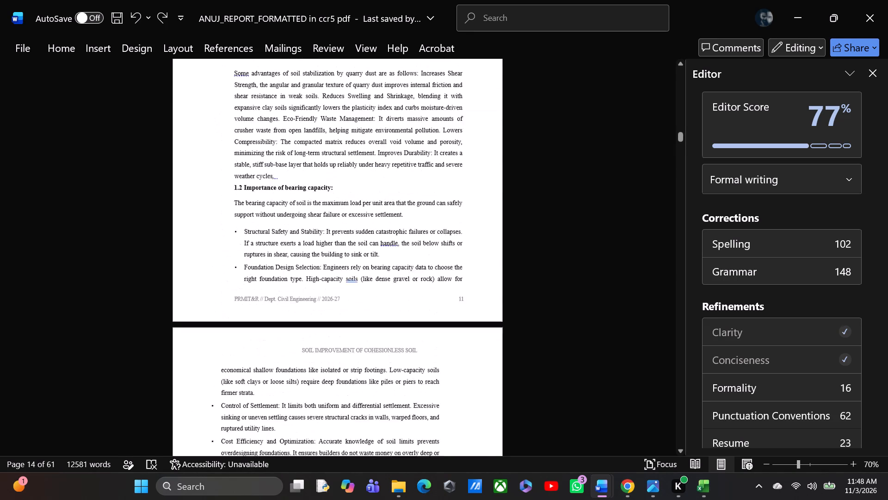
scroll(214, 122, "up", 8)
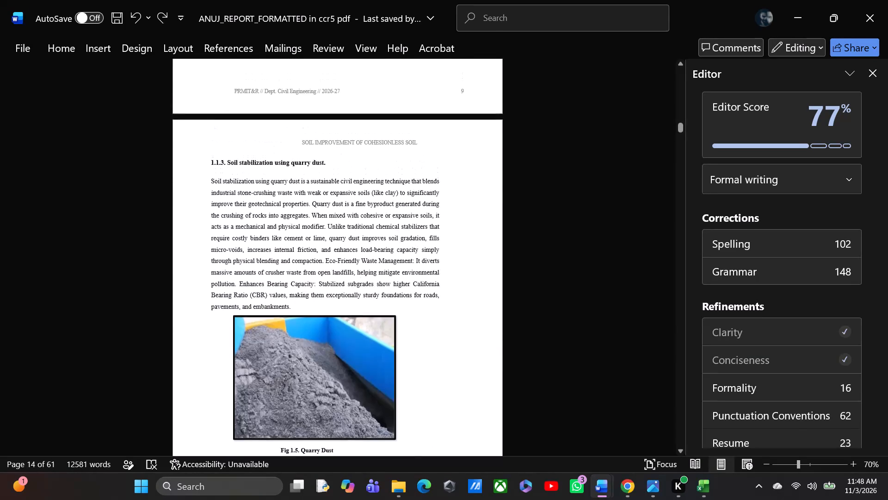
scroll(214, 122, "up", 3)
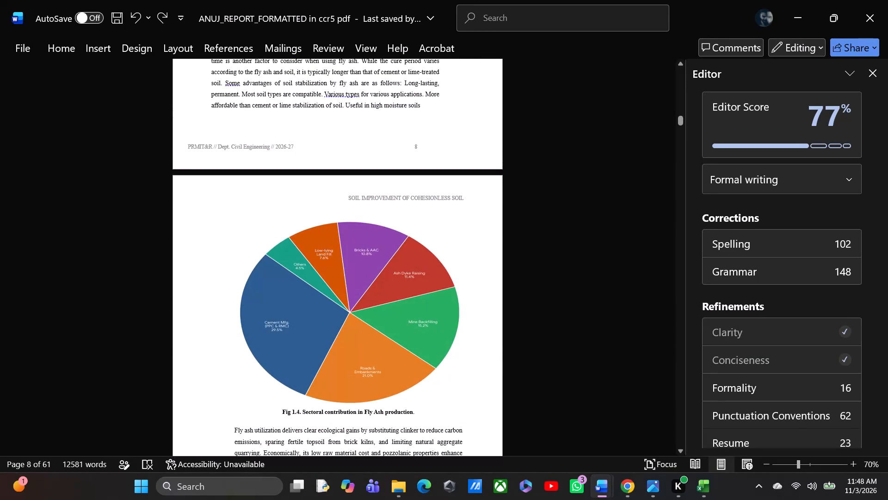
scroll(214, 122, "up", 4)
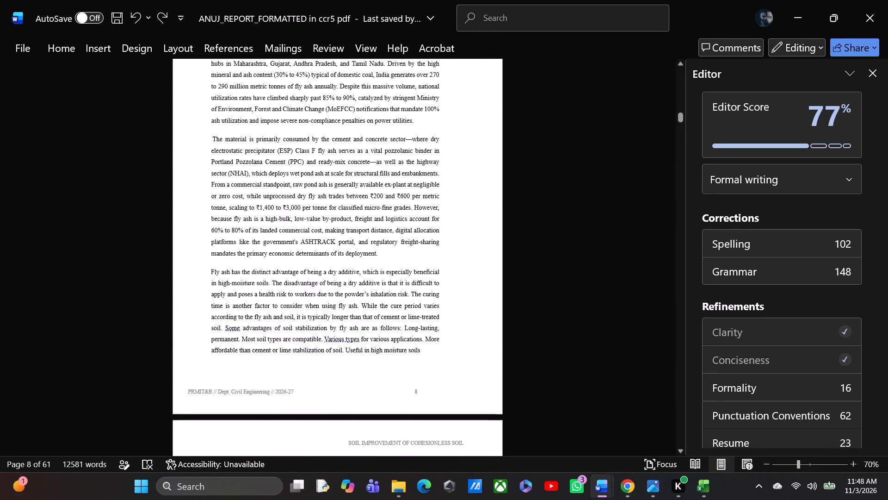
scroll(214, 122, "up", 7)
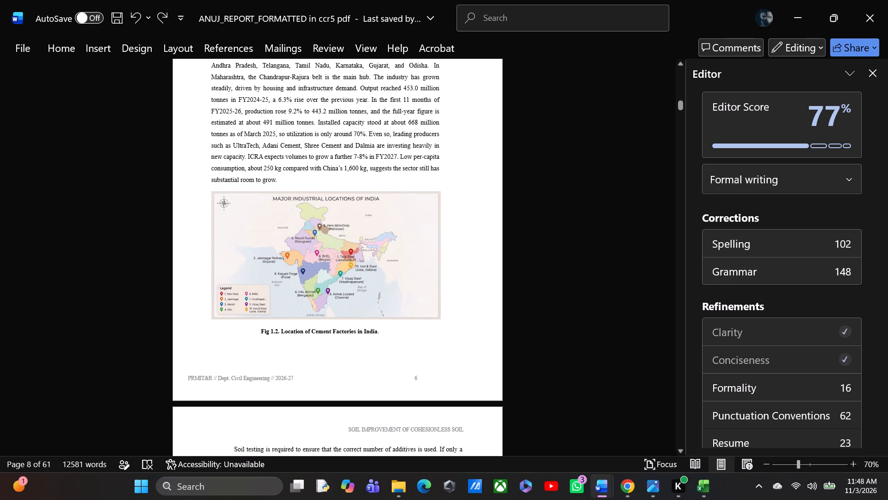
scroll(214, 122, "down", 1)
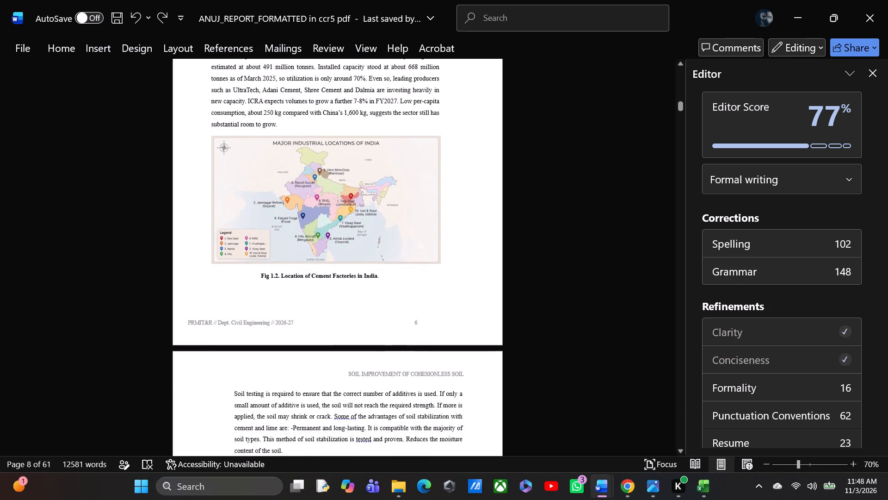
scroll(214, 122, "down", 3)
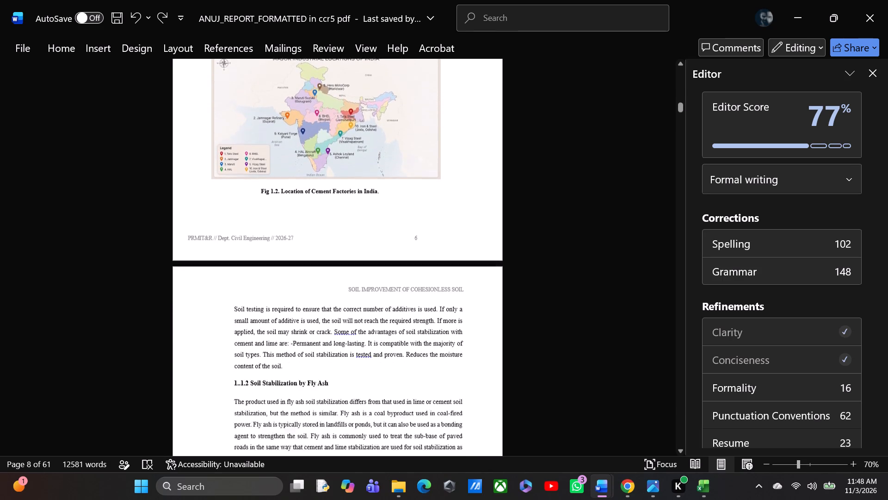
scroll(214, 122, "down", 7)
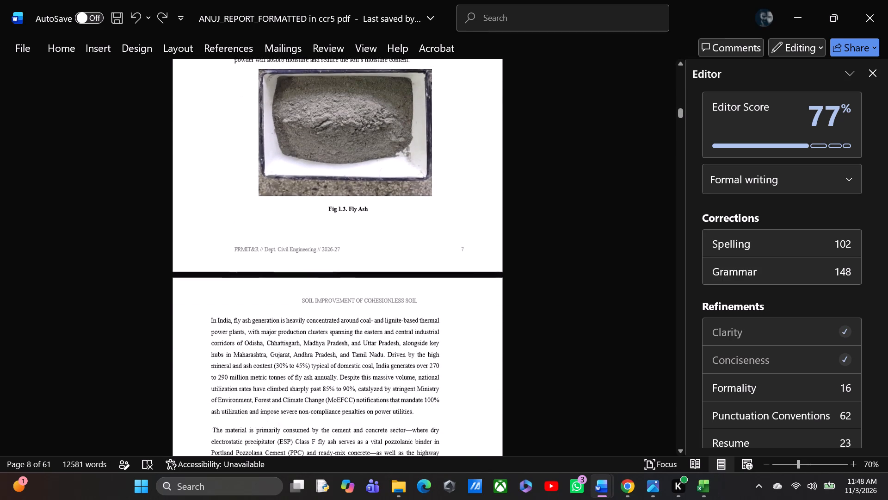
scroll(214, 122, "down", 6)
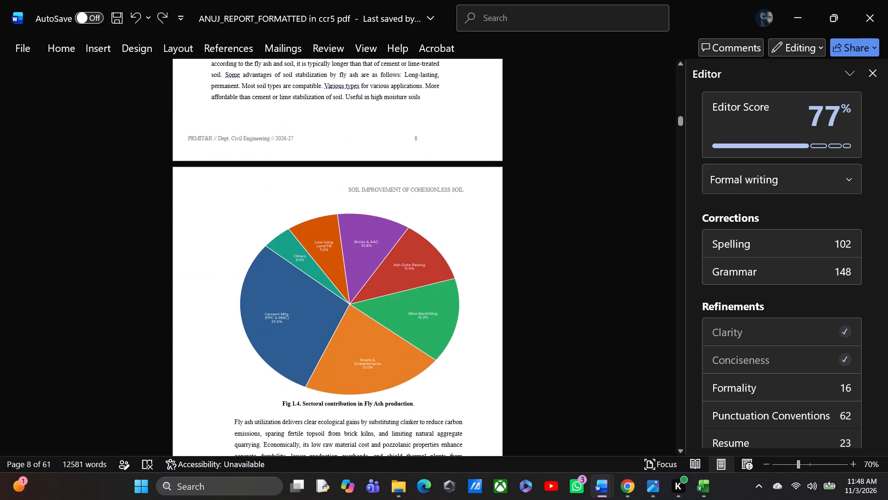
scroll(214, 122, "down", 4)
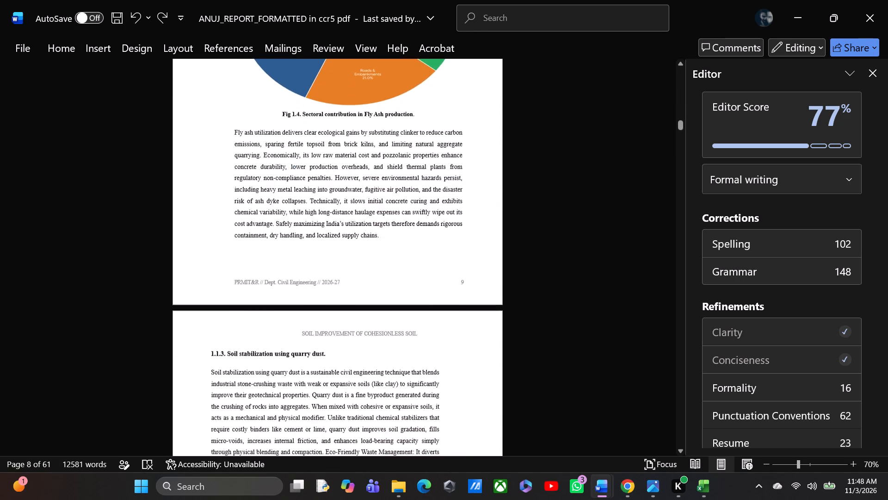
scroll(214, 122, "down", 12)
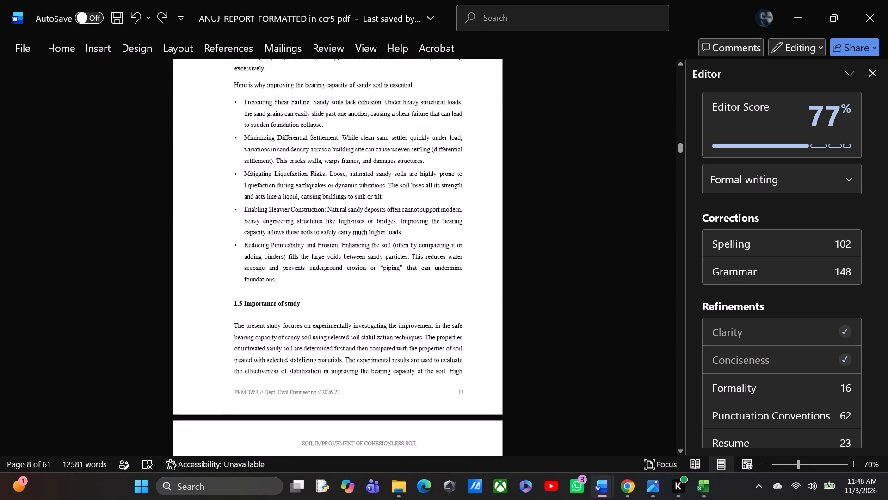
scroll(214, 122, "down", 6)
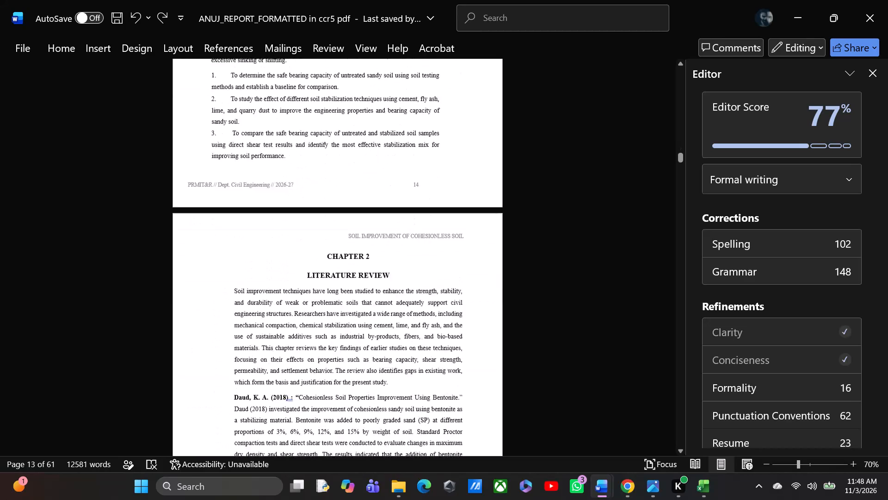
Look through the Chapter 2 literature review, checking the layout of its study summaries.
scroll(214, 122, "down", 3)
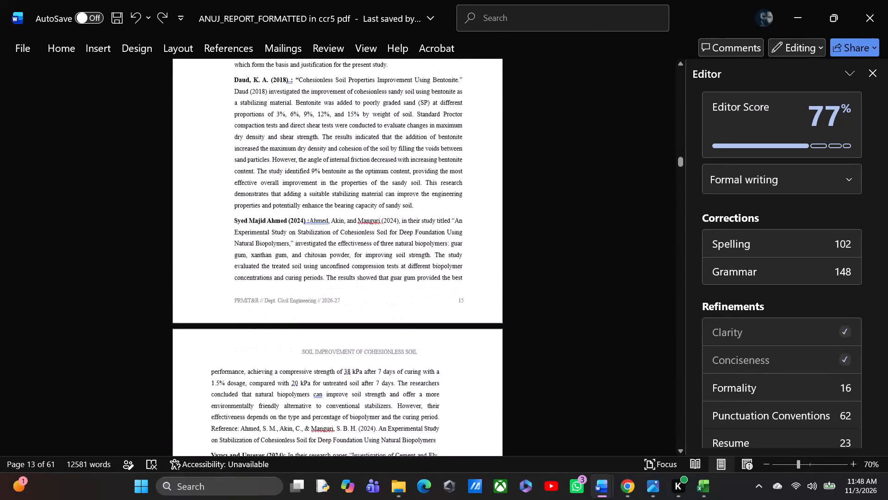
scroll(214, 122, "down", 3)
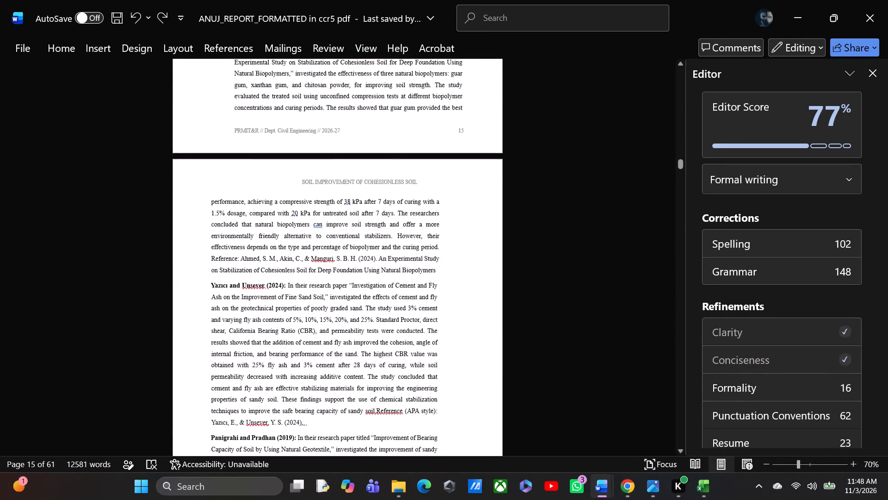
scroll(214, 122, "down", 3)
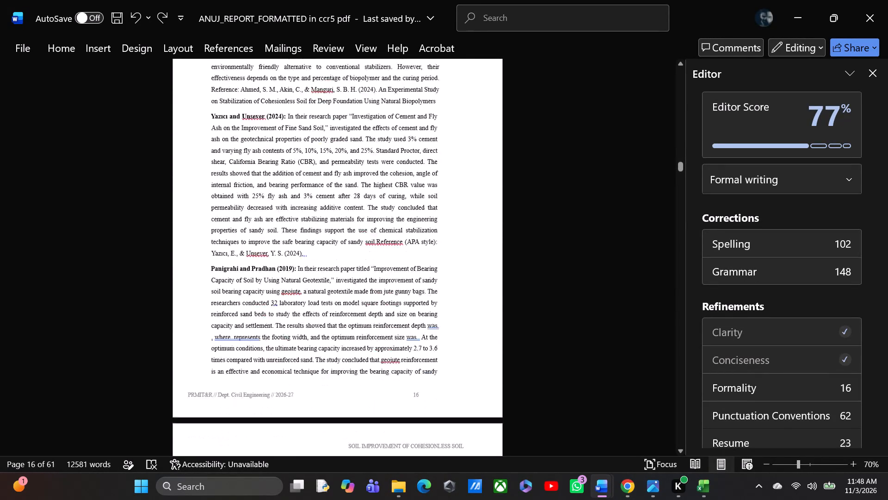
scroll(214, 122, "down", 8)
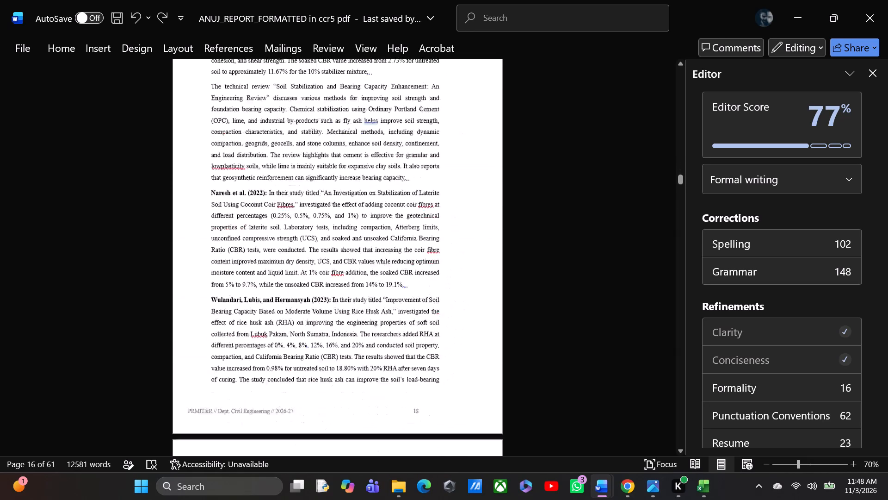
scroll(214, 122, "down", 5)
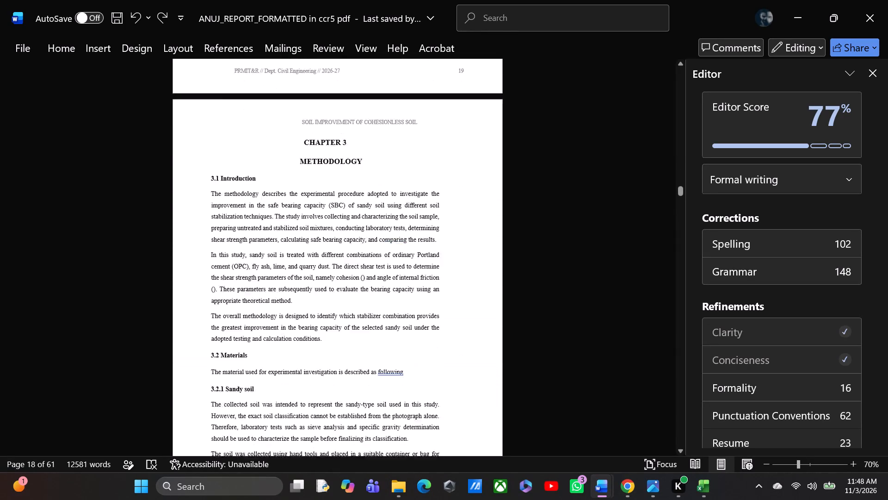
Examine the opening pages of Chapter 3, from the introduction through Figure 3.1 to Table 3.1.
scroll(214, 122, "down", 1)
scroll(214, 122, "right", 1)
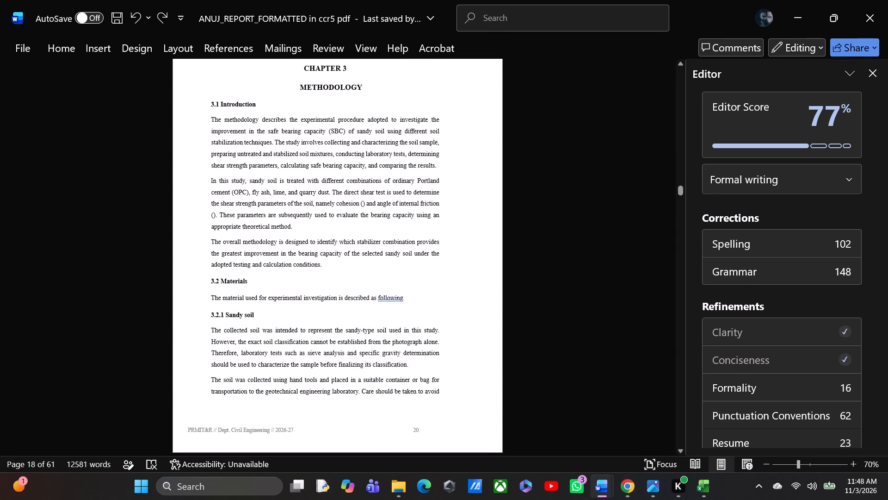
scroll(214, 122, "right", 1)
scroll(214, 122, "down", 2)
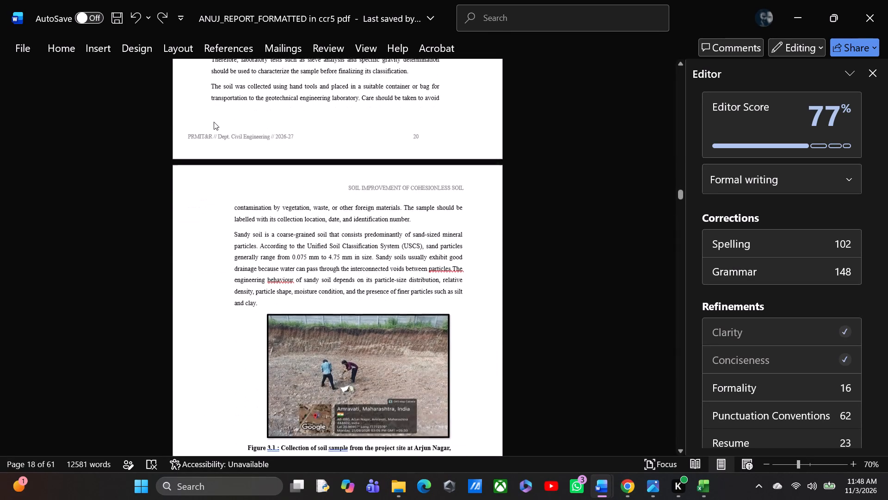
scroll(214, 122, "down", 5)
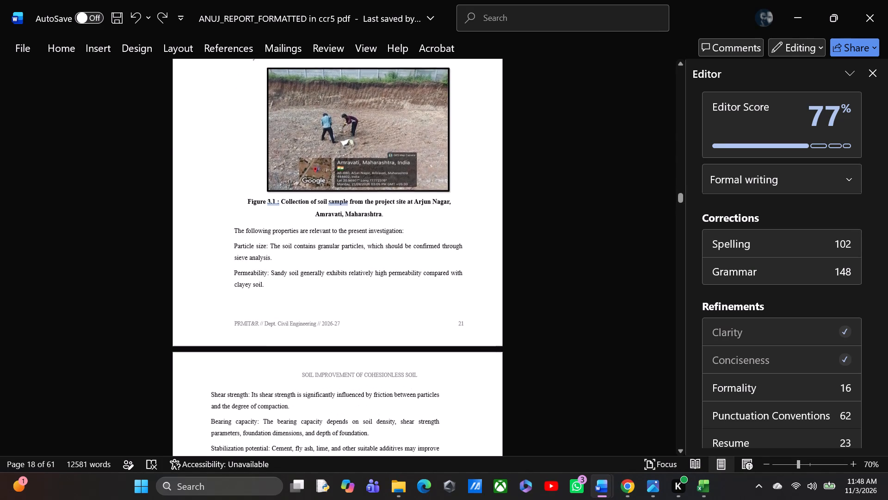
scroll(214, 122, "down", 3)
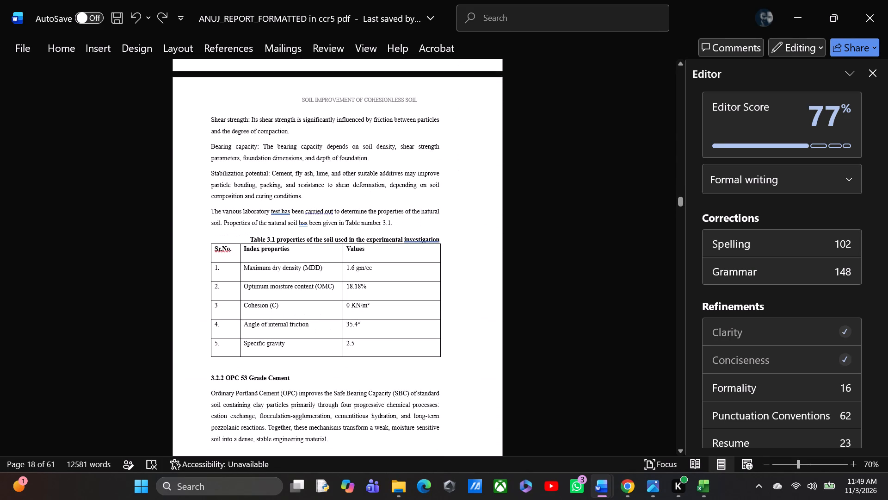
Centre the caption "Table 3.1 properties of the soil used in the experimental investigation" above the soil properties table.
double_click(253, 237)
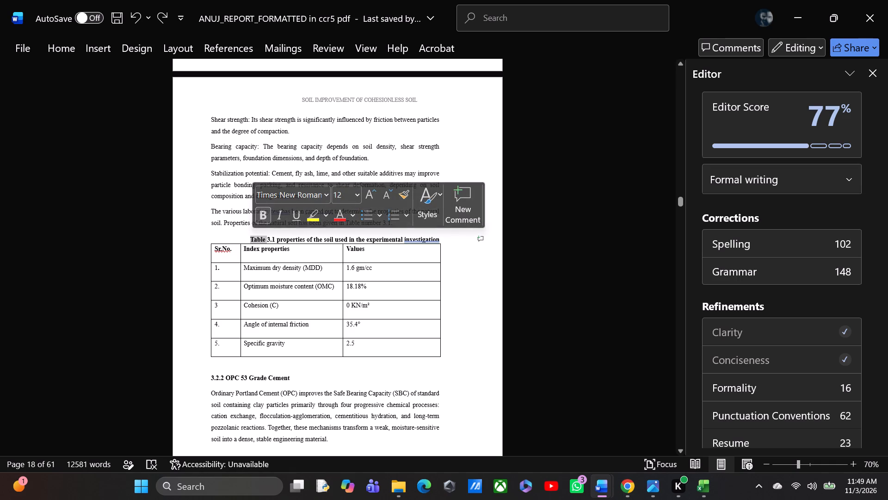
left_click(439, 242)
double_click(250, 235)
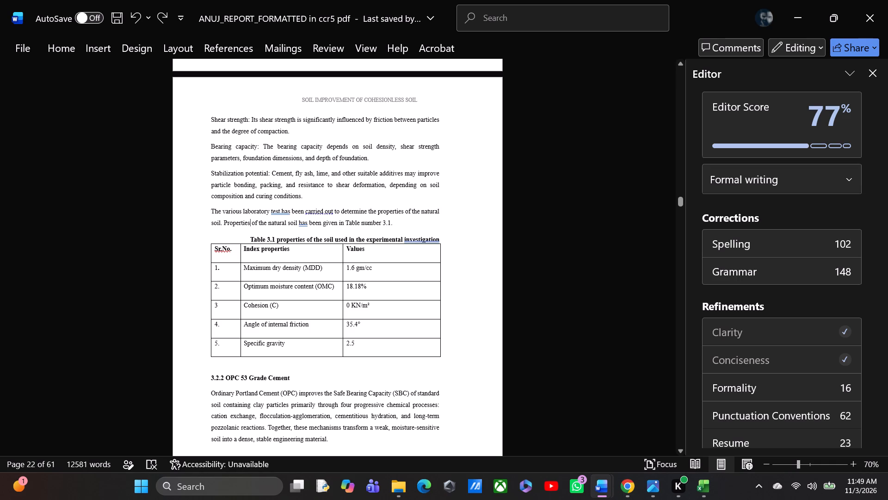
left_click_drag(250, 235, 401, 218)
left_click(401, 218)
left_click(247, 235)
left_click_drag(247, 235, 253, 238)
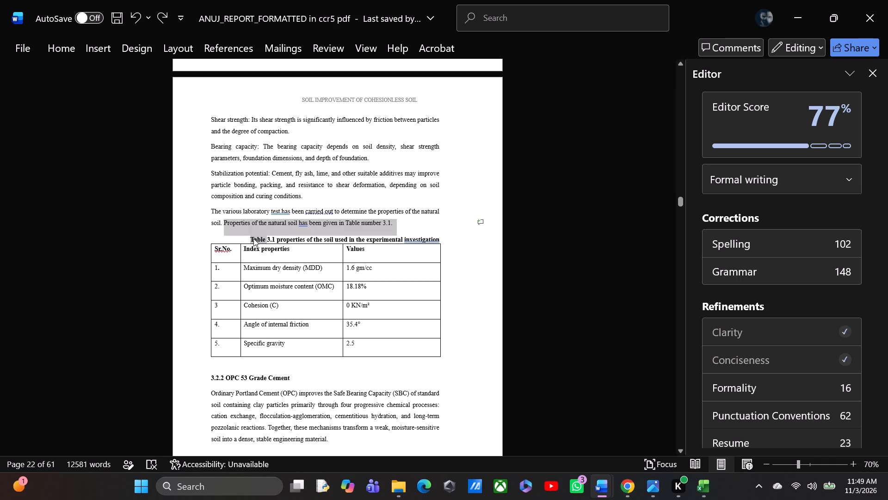
left_click(253, 238)
left_click(250, 238)
left_click(250, 238)
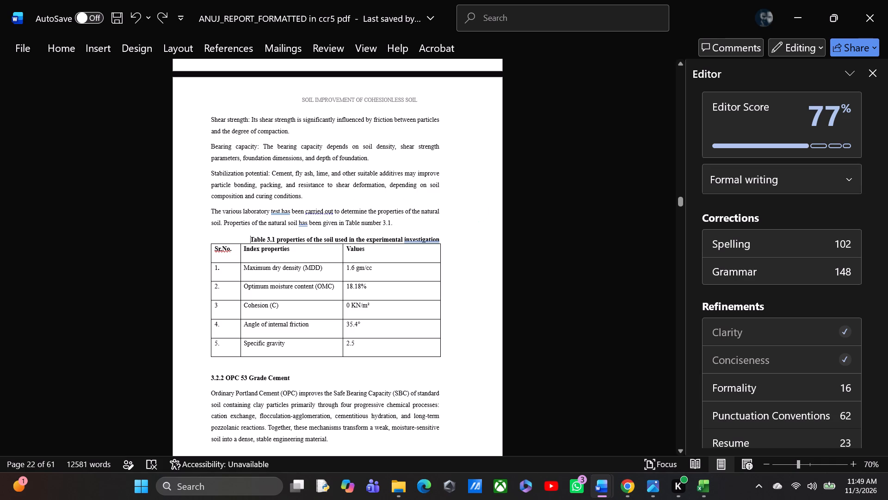
left_click_drag(250, 238, 436, 240)
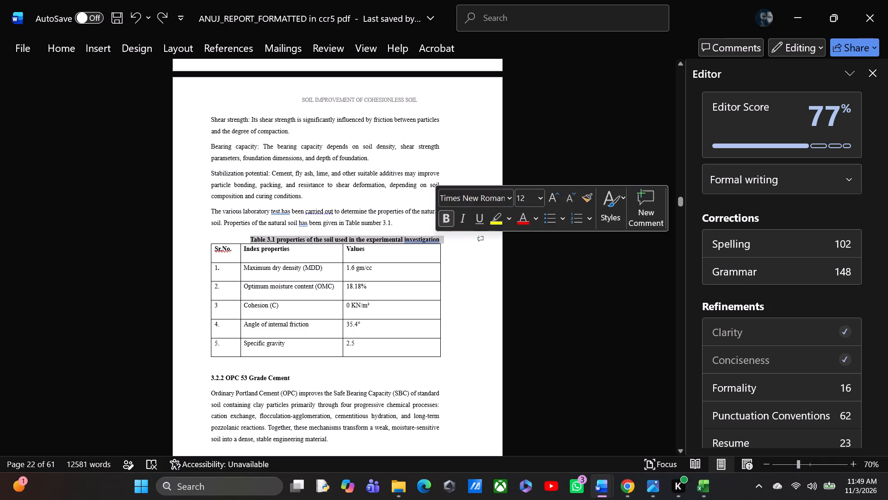
left_click(72, 42)
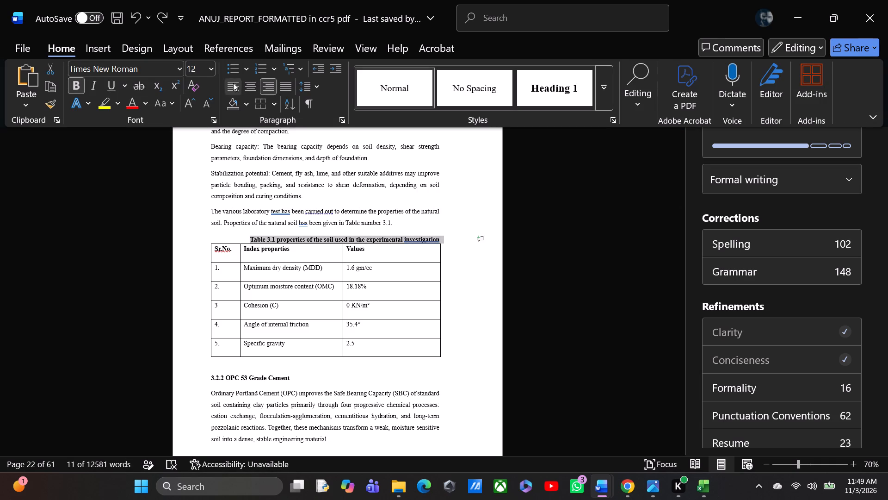
left_click(253, 85)
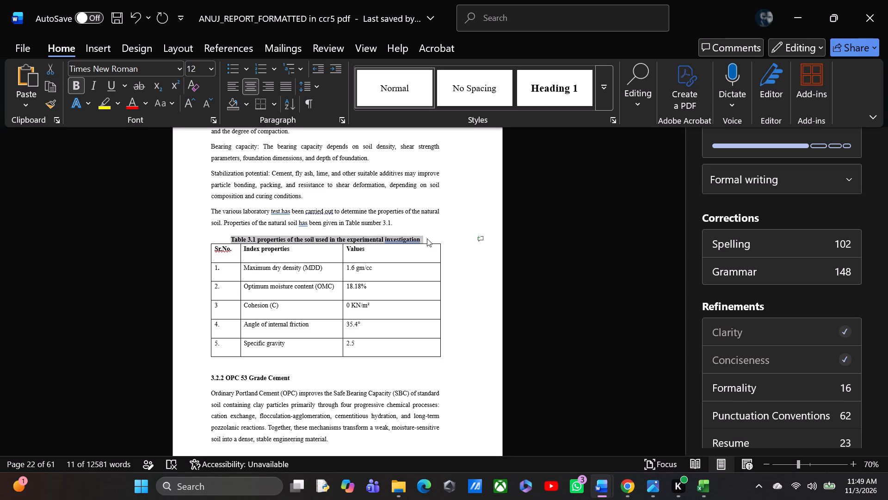
Set the font size of the Table 3.1 caption to 11.
left_click(209, 64)
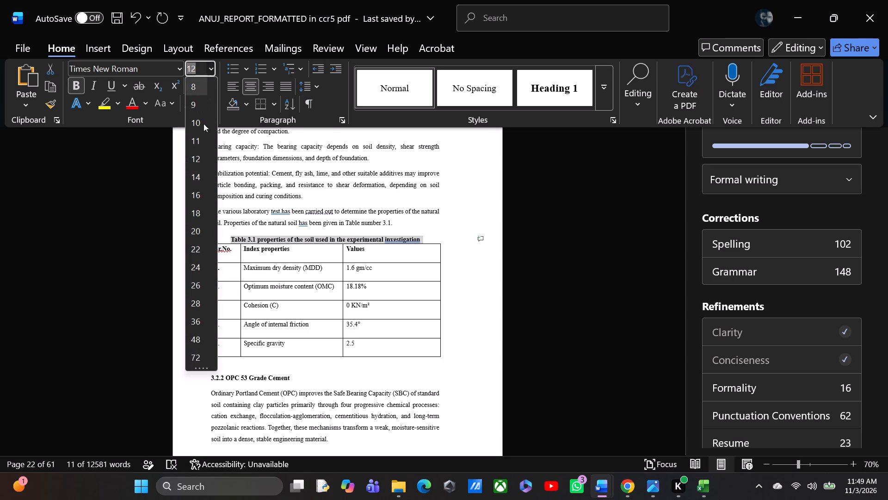
left_click(198, 136)
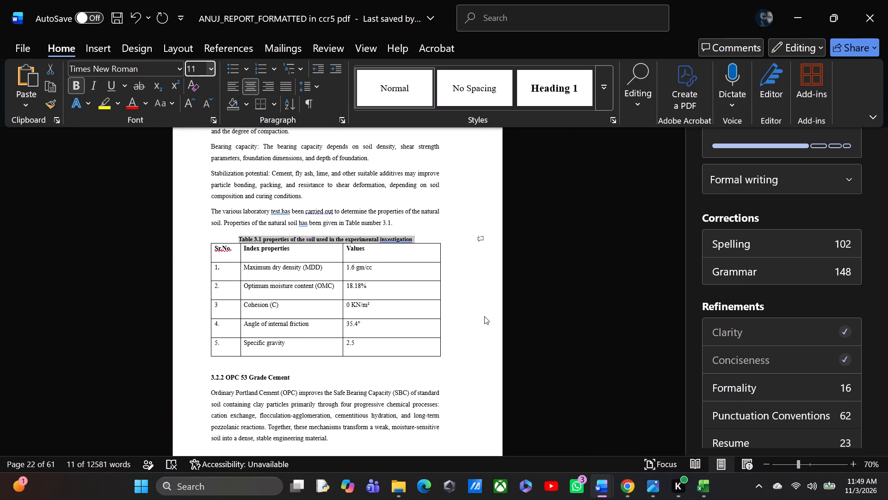
left_click(466, 313)
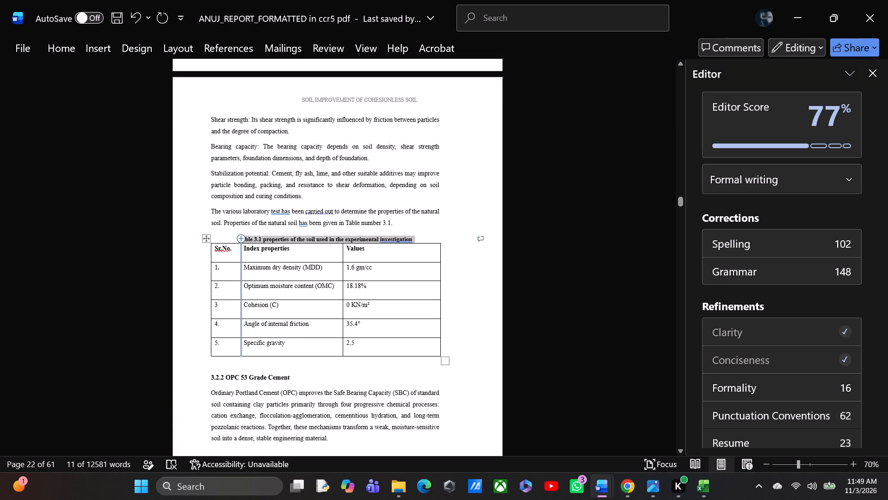
Add the flagged "Sr.No." heading in Table 3.1 to the spelling dictionary.
left_click(228, 251)
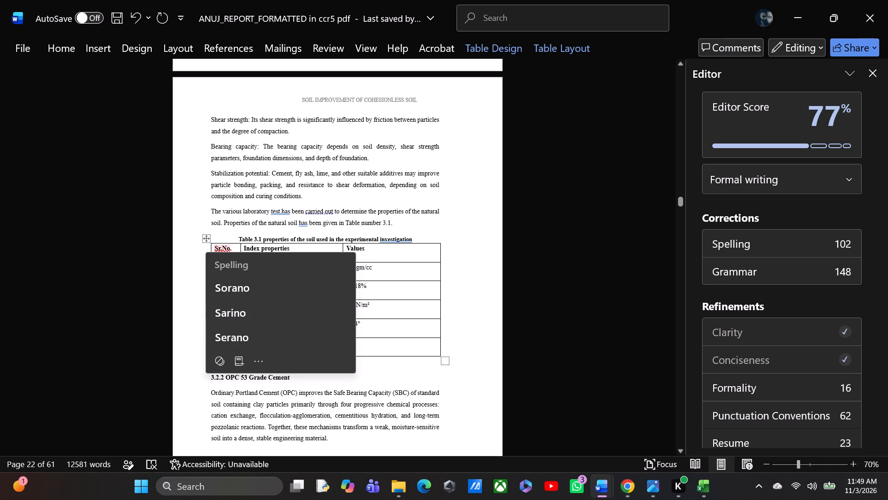
left_click(258, 352)
left_click(239, 357)
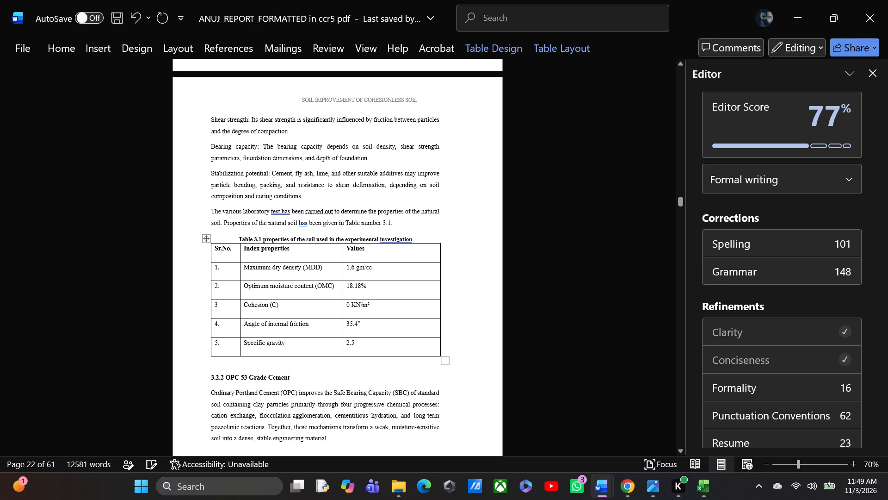
Accept the suggested punctuation correction on "investigation" so that the Table 3.1 caption ends with a full stop.
left_click(402, 240)
left_click(399, 281)
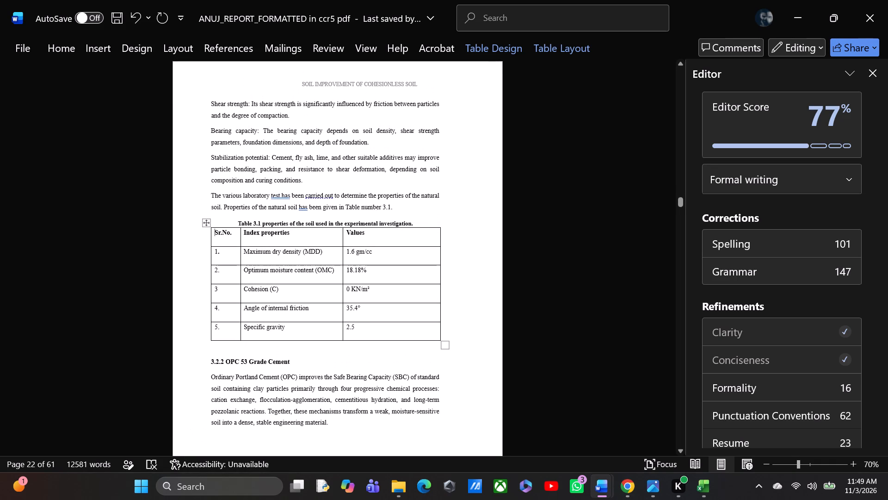
Look back from Table 3.1 through the Chapter 2 literature review to section 1.5, checking the page layout.
scroll(456, 274, "up", 2)
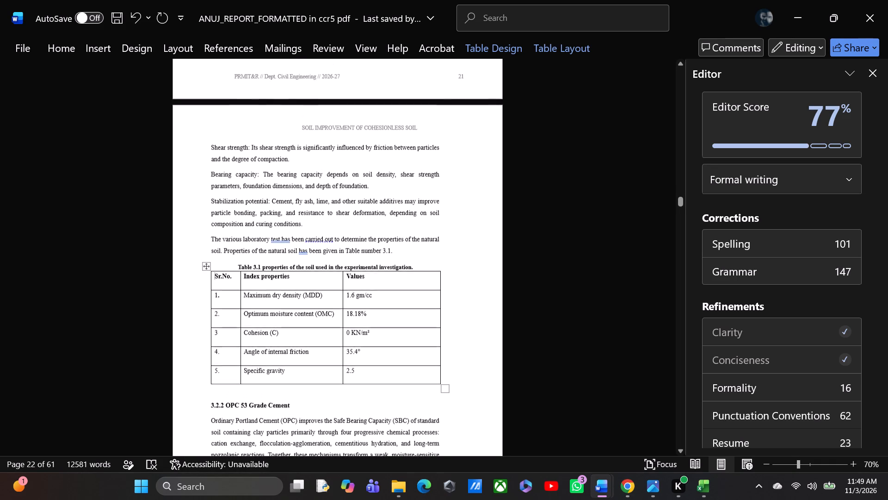
scroll(456, 274, "up", 1)
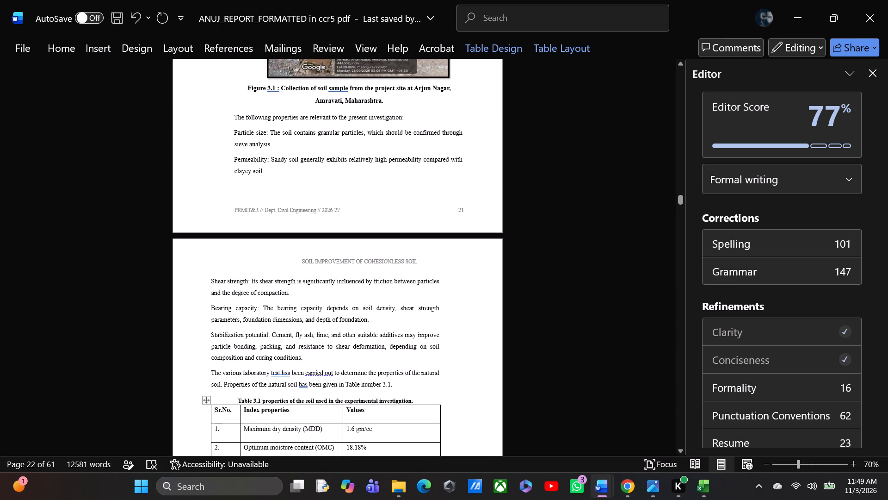
scroll(456, 274, "up", 2)
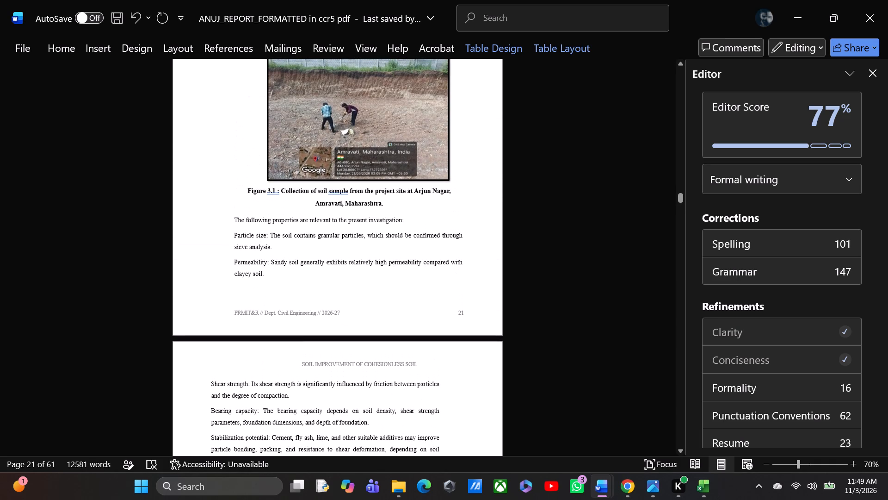
scroll(456, 274, "up", 3)
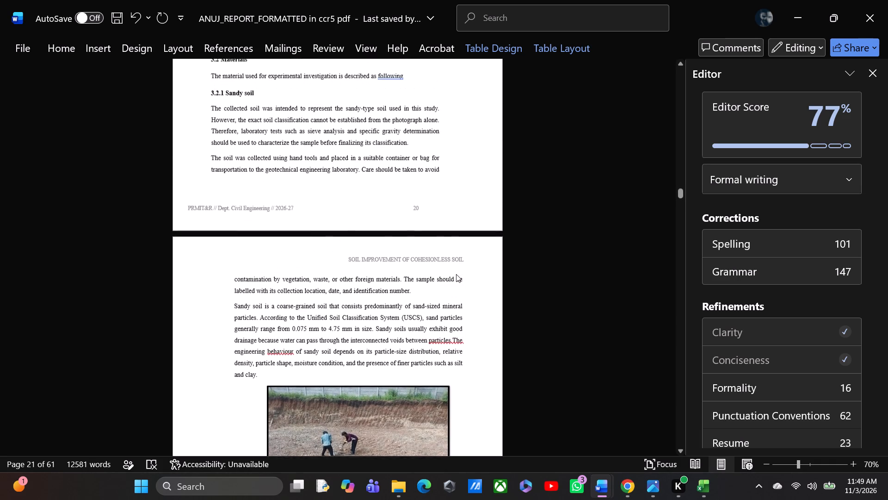
scroll(456, 274, "up", 4)
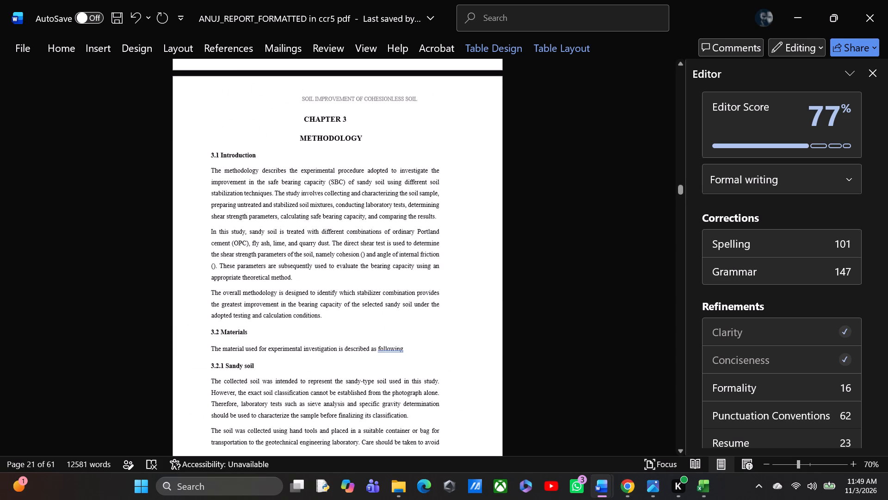
scroll(456, 274, "up", 4)
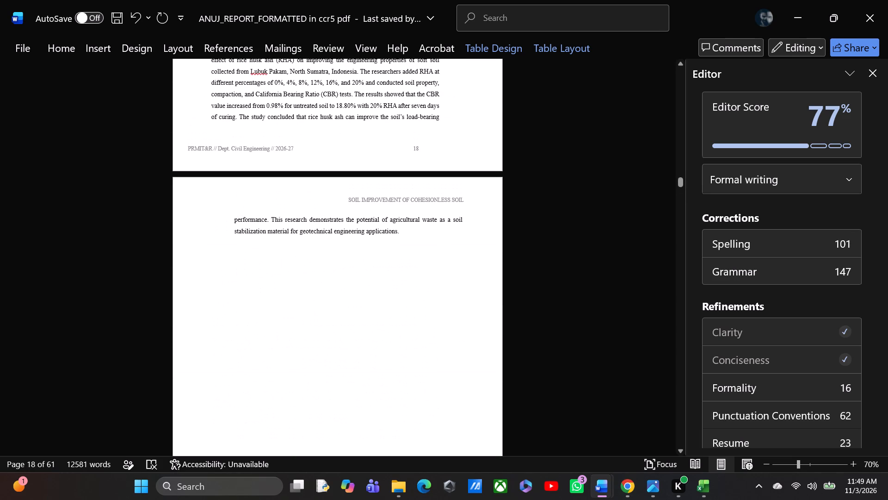
scroll(456, 274, "up", 2)
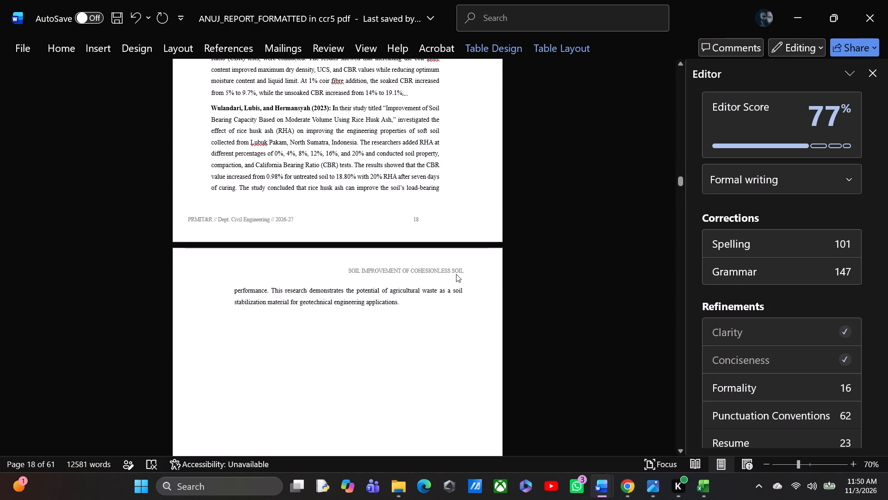
scroll(456, 274, "up", 1)
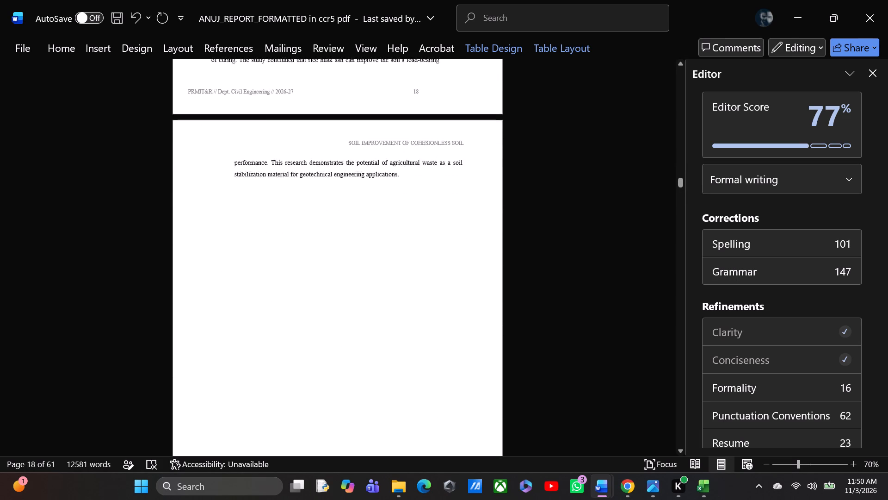
scroll(456, 274, "up", 4)
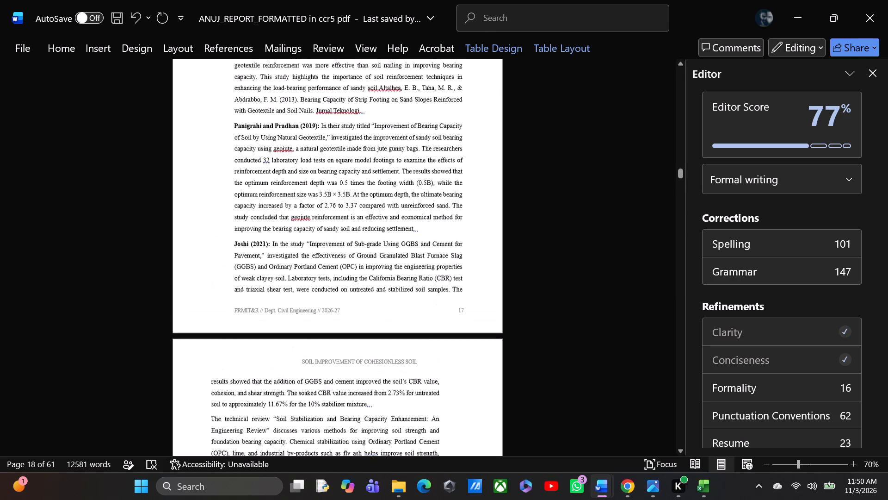
scroll(456, 274, "up", 4)
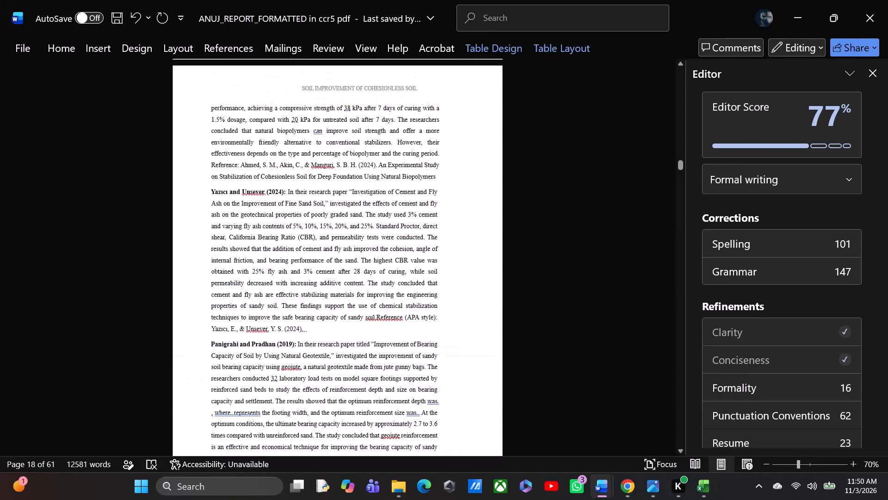
scroll(456, 274, "up", 3)
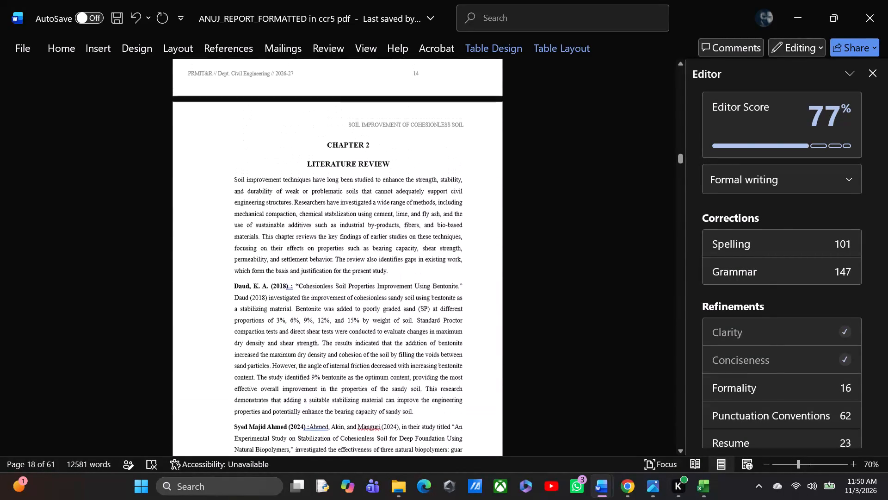
scroll(456, 274, "up", 2)
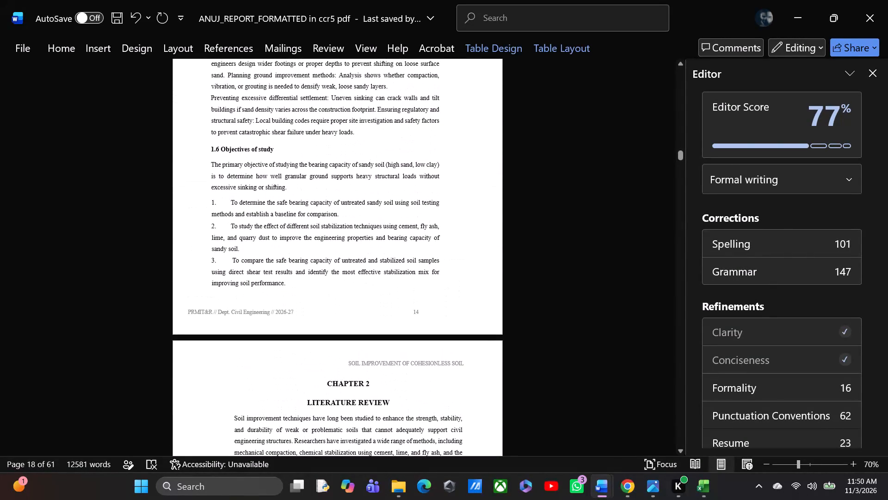
scroll(456, 274, "up", 2)
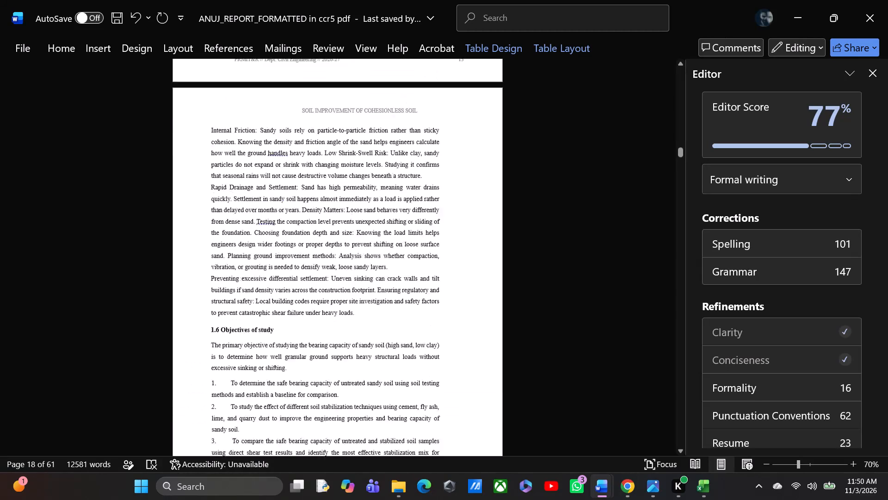
scroll(456, 274, "up", 2)
Remove the automatic list number from the first objective in section 1.6 and retype it as "1." followed by a space.
scroll(456, 274, "down", 1)
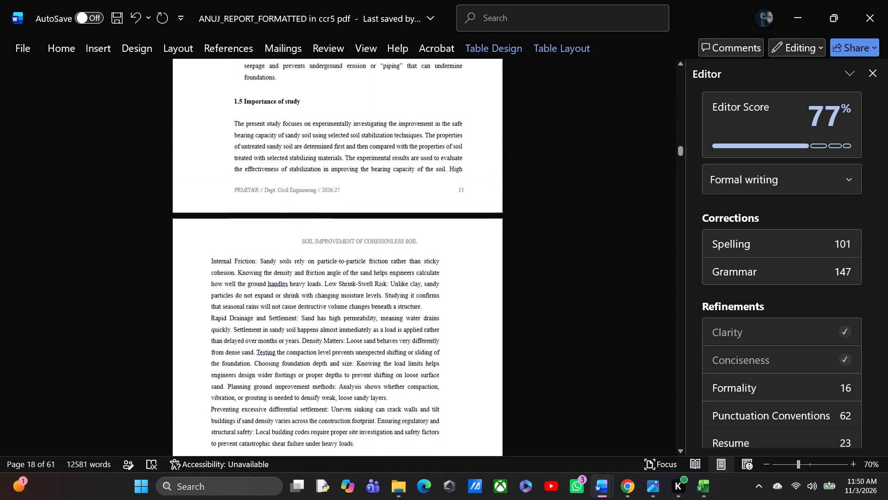
scroll(456, 274, "down", 1)
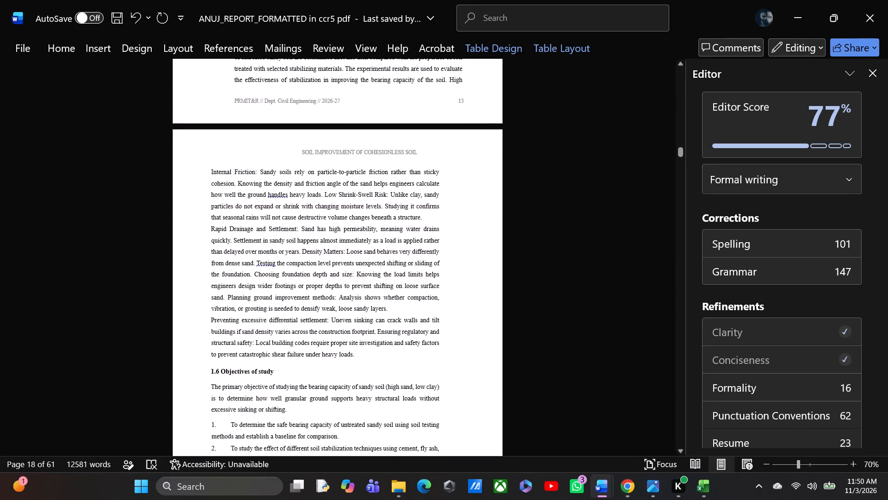
left_click(218, 419)
scroll(218, 419, "down", 1)
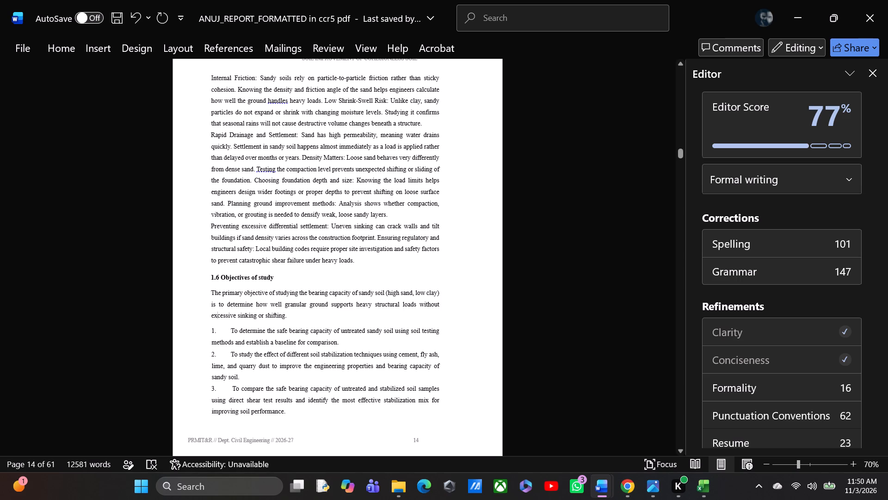
left_click(222, 332)
double_click(222, 332)
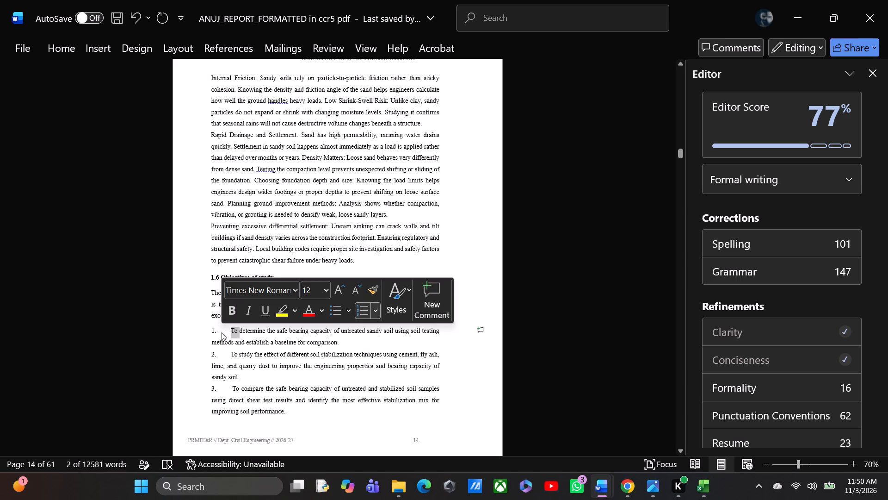
left_click(220, 330)
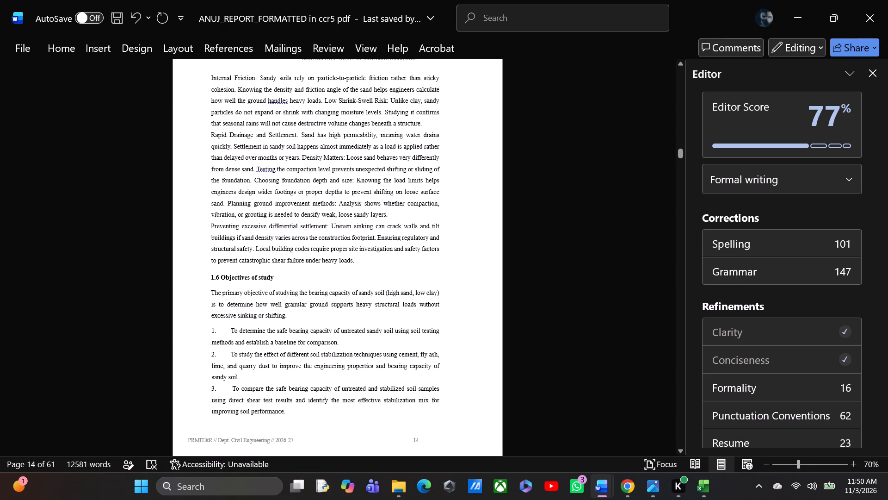
key("BackSpace")
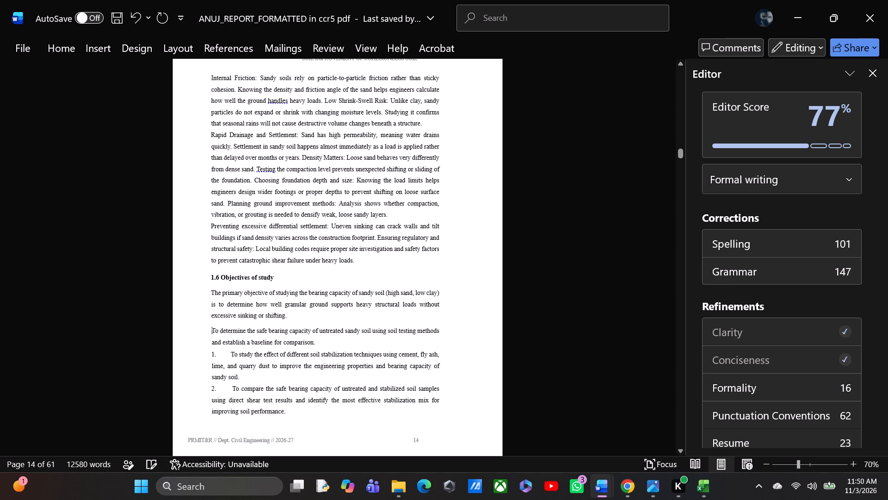
key("1")
key("period")
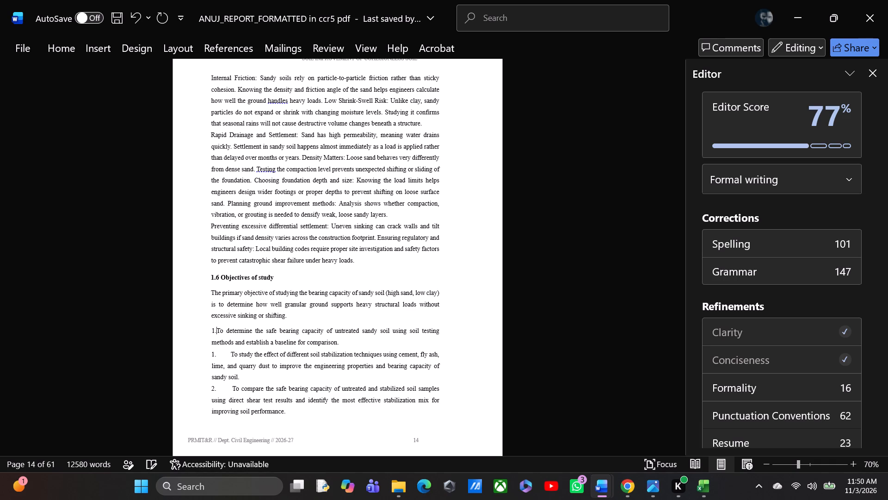
key("space")
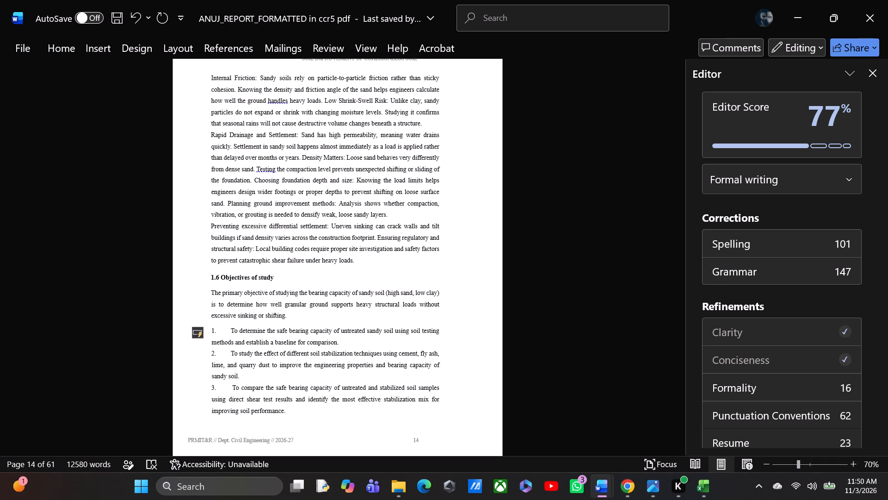
Apply the standard "1. 2. 3." number format to the section 1.6 objectives list.
left_click(196, 334)
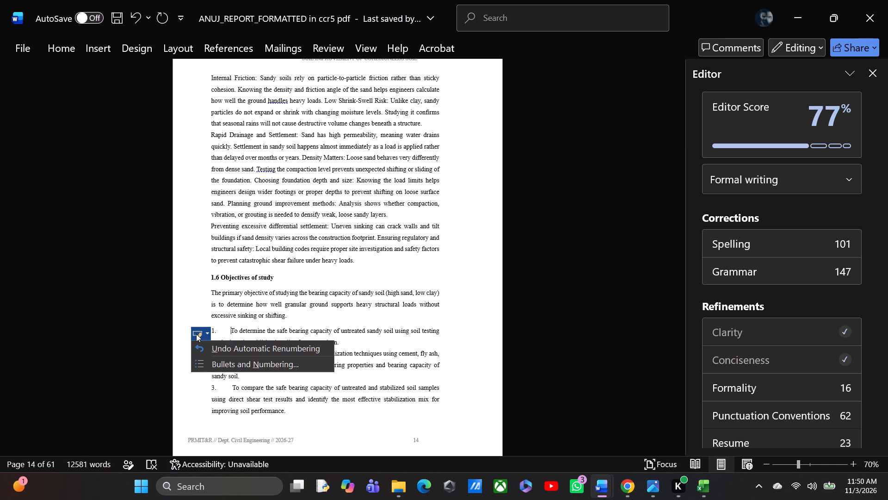
left_click(199, 362)
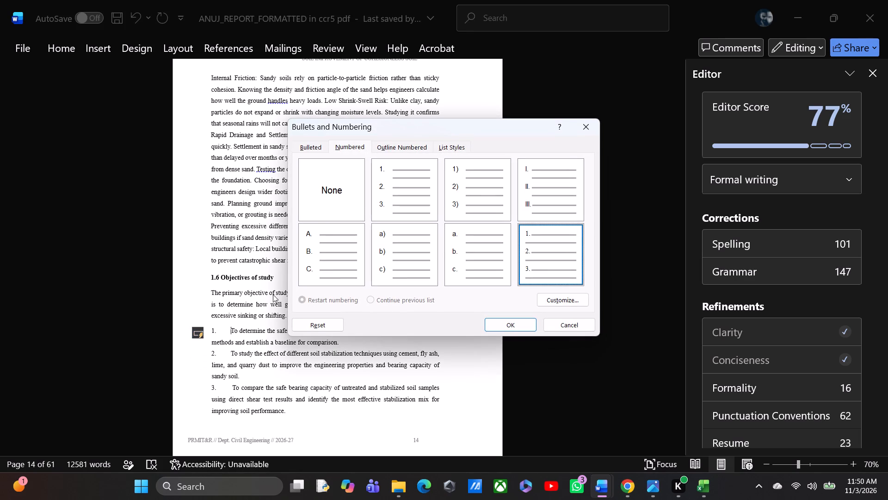
left_click(402, 204)
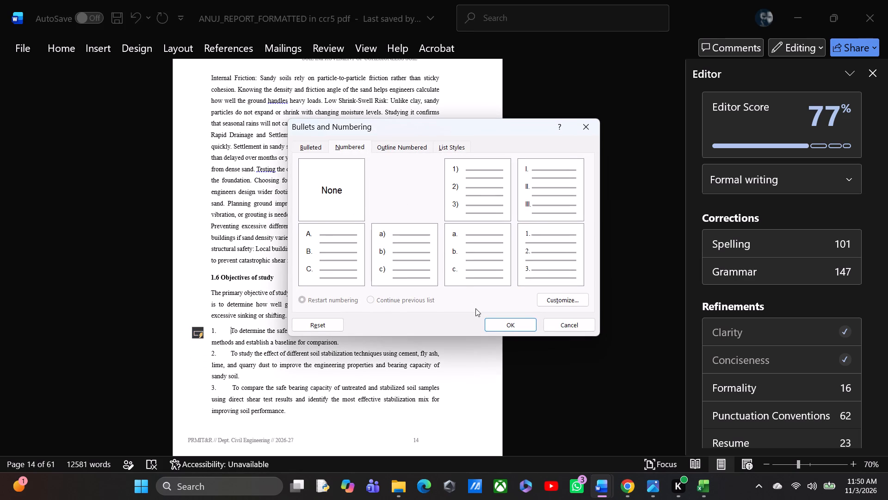
left_click(495, 328)
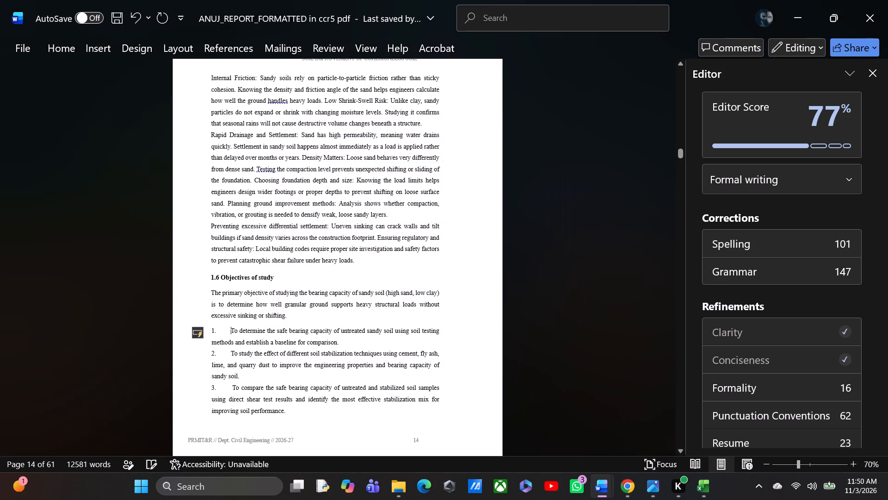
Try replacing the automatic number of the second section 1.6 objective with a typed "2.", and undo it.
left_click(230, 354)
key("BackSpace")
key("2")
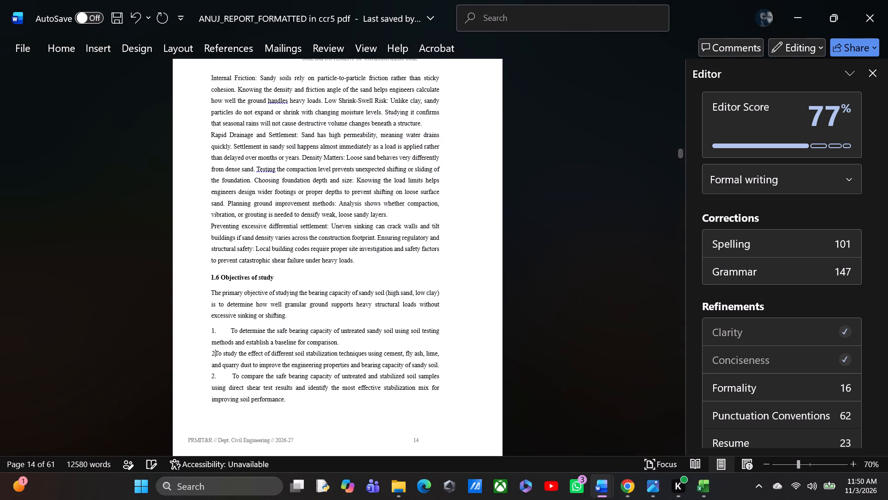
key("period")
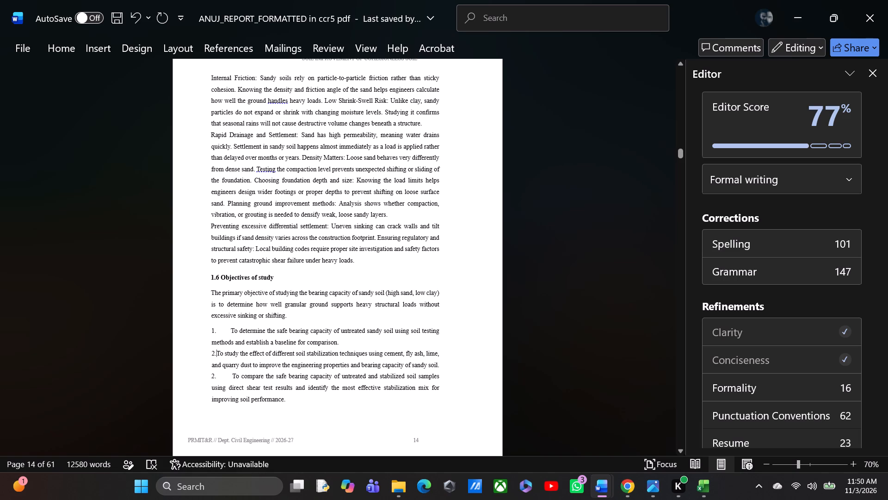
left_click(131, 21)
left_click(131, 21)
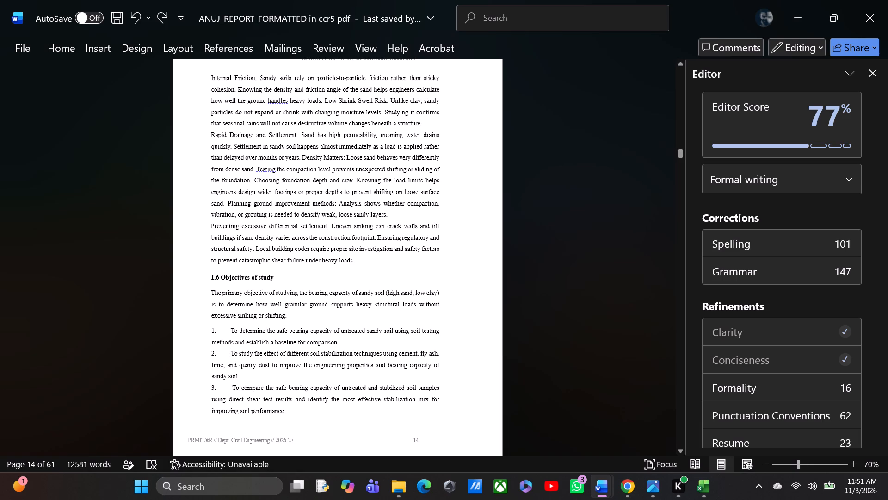
Delete the blank line between the 1.5 Importance of study heading and its first paragraph.
scroll(395, 205, "down", 4)
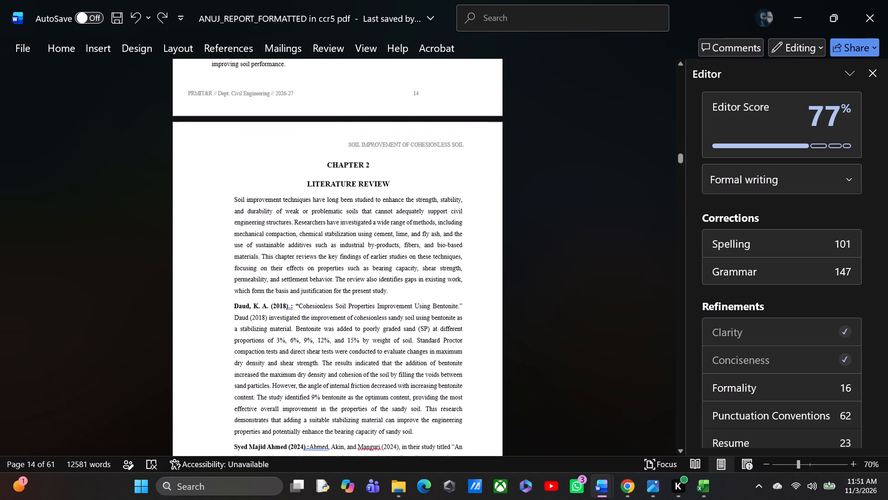
scroll(395, 205, "down", 1)
scroll(395, 205, "up", 6)
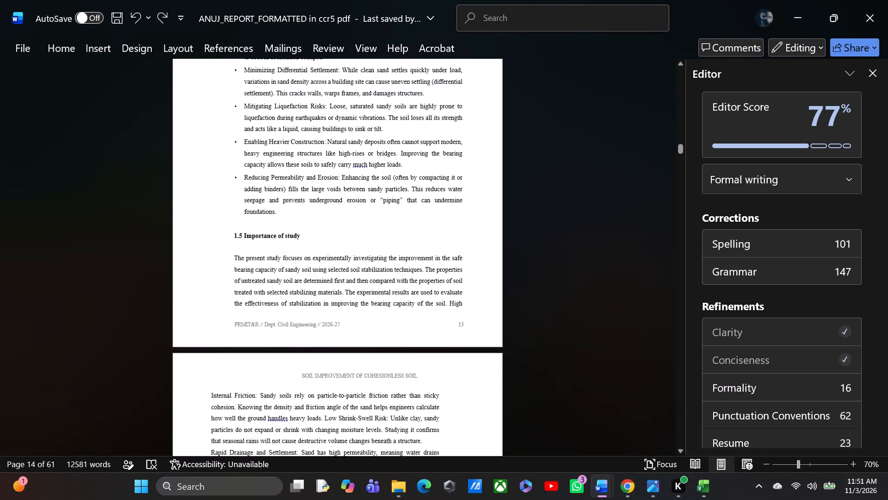
scroll(395, 205, "up", 1)
scroll(395, 205, "down", 3)
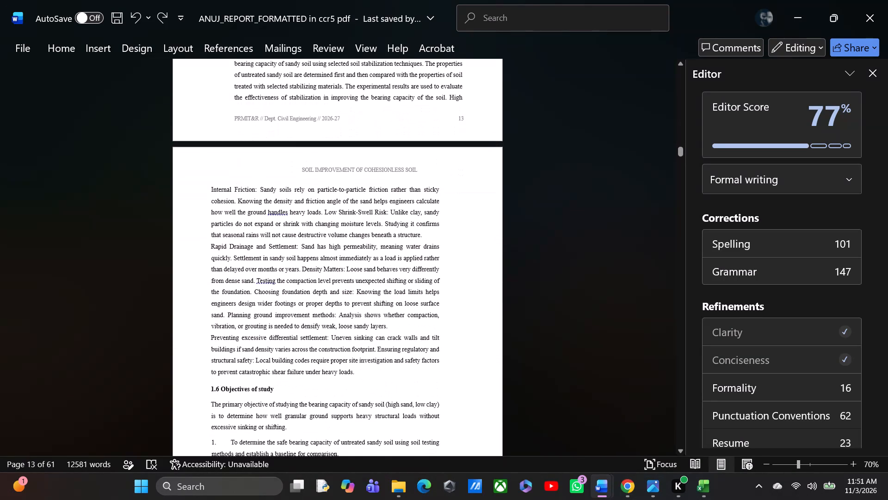
scroll(395, 205, "up", 1)
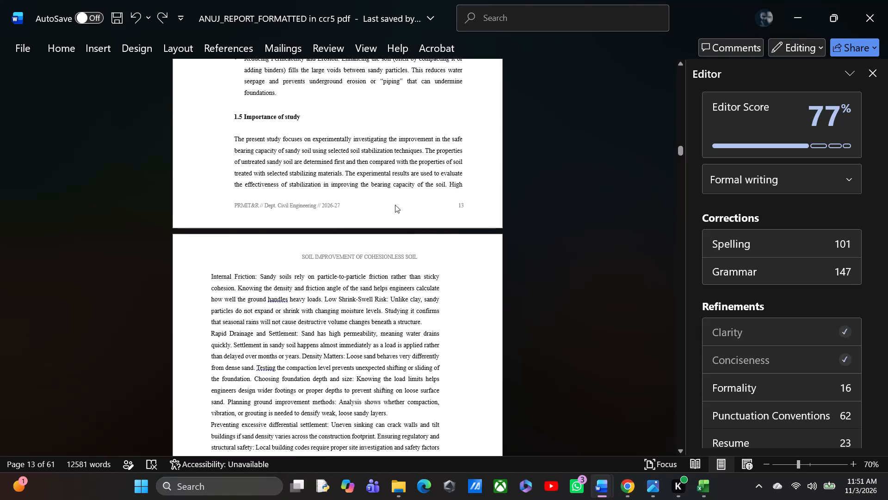
left_click(267, 124)
left_click(314, 115)
left_click(249, 128)
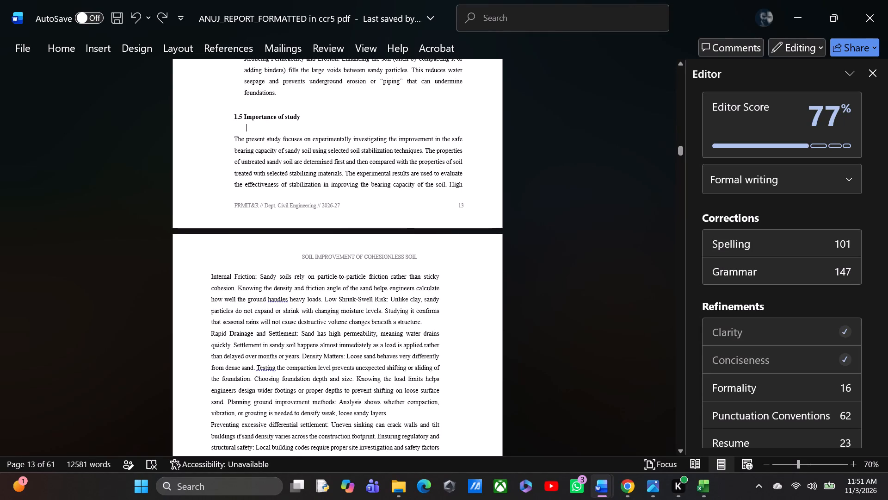
key("BackSpace")
key("BackSpace")
key("BackSpace")
key("BackSpace")
Set the line spacing of the 1.5 Importance of study heading to 1.5.
left_click(64, 37)
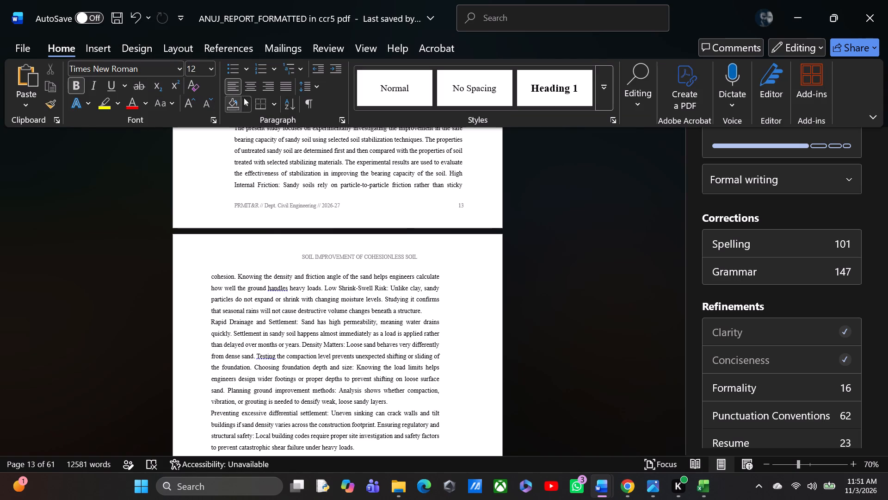
left_click(271, 103)
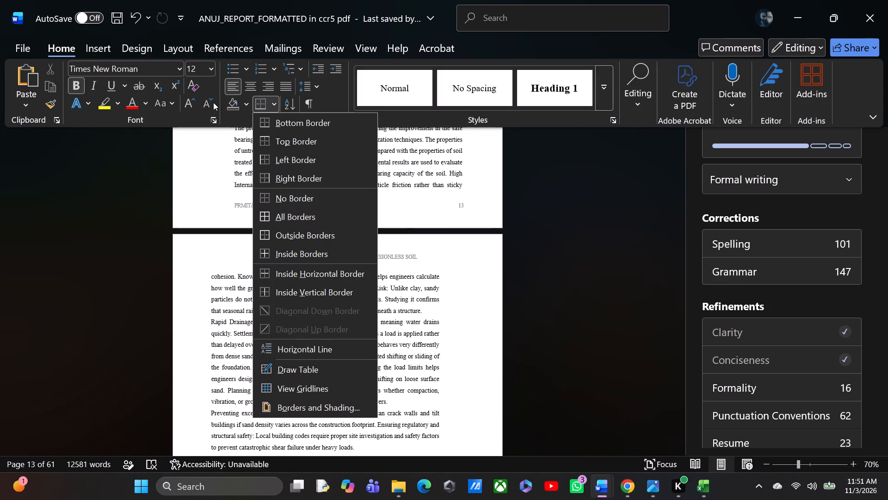
left_click(320, 89)
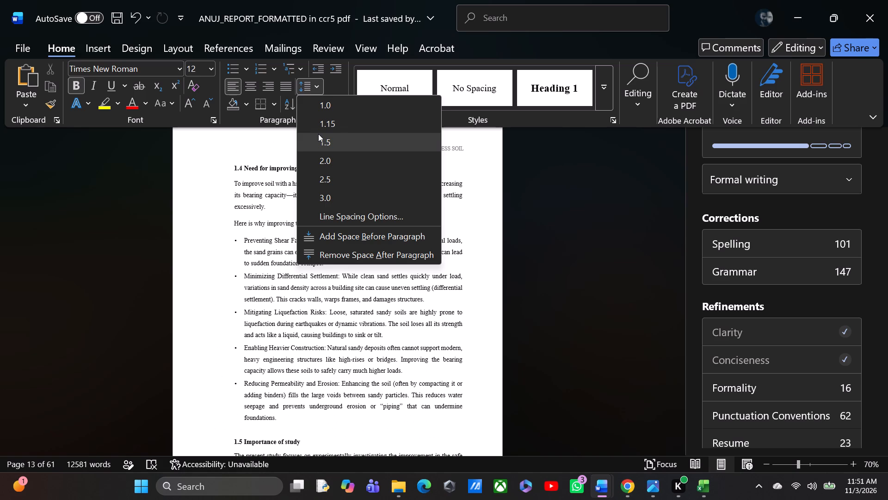
left_click(318, 134)
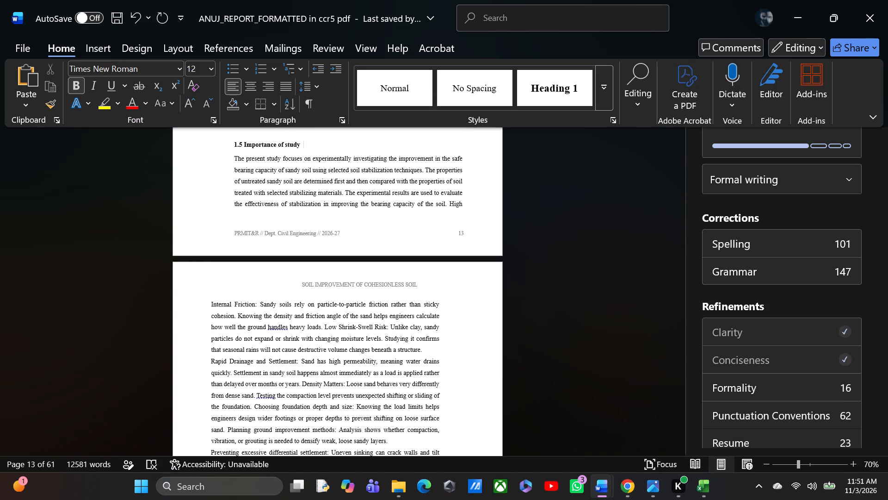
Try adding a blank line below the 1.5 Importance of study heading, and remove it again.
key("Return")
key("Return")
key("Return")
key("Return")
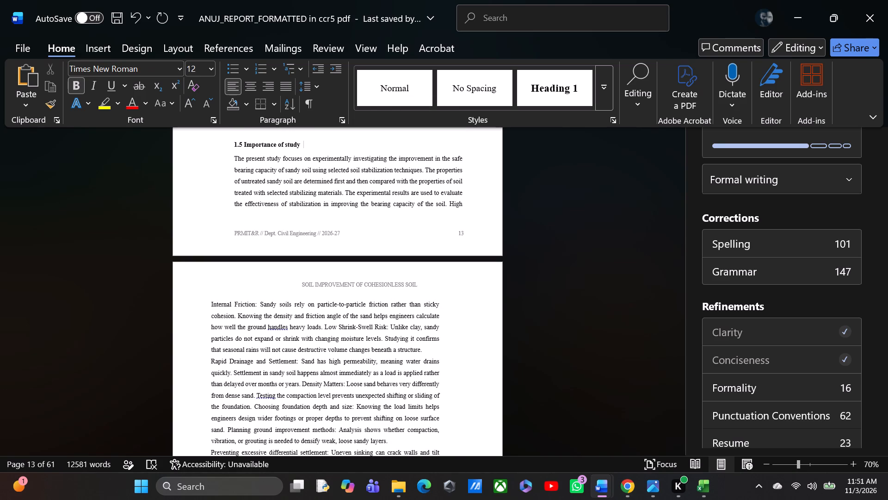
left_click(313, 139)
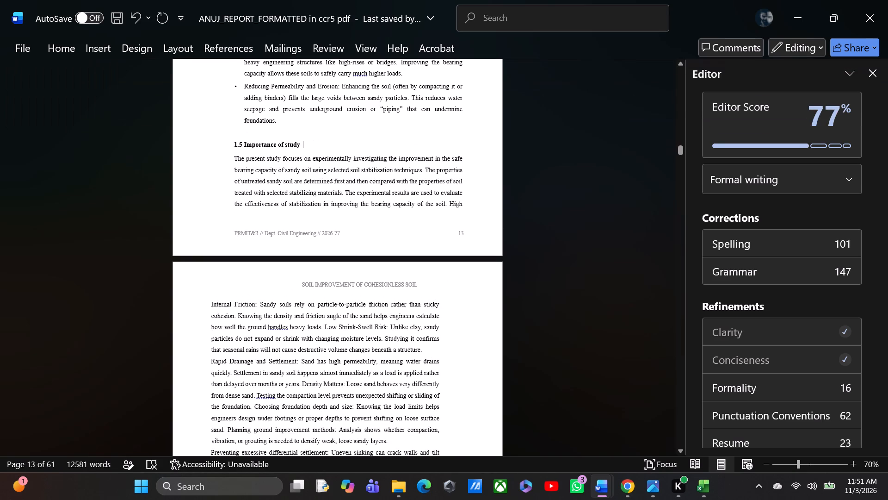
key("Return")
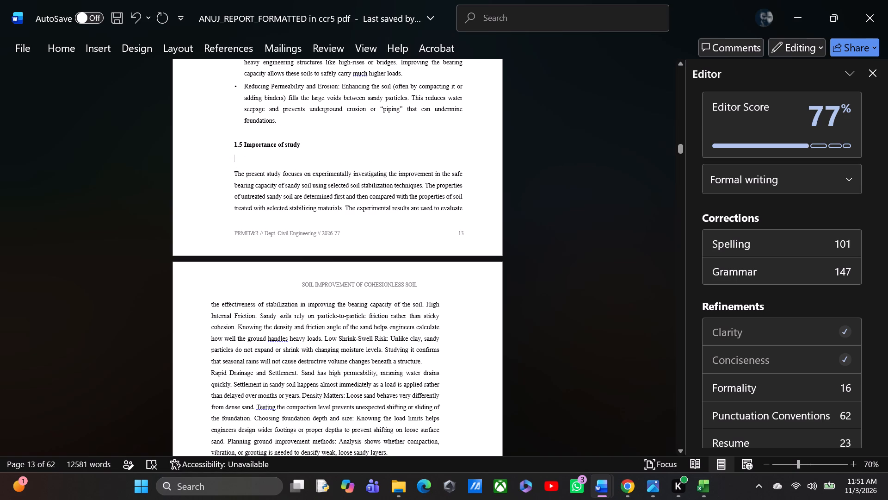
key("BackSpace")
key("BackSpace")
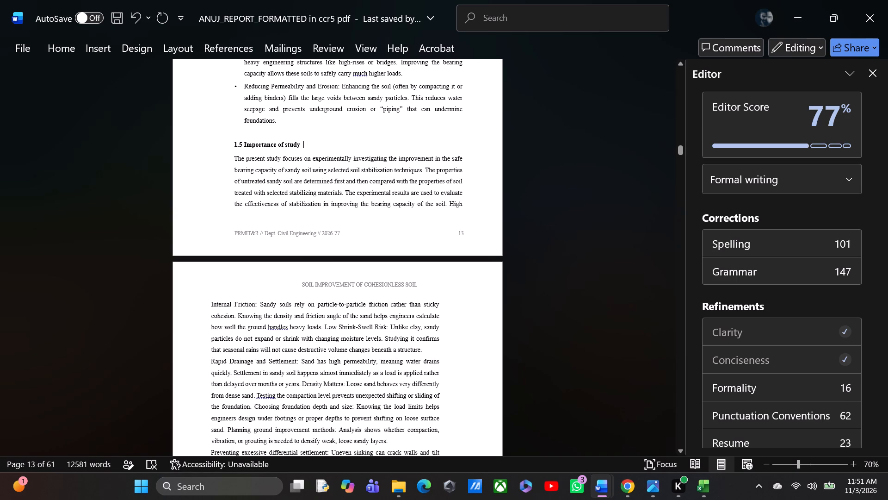
Replace the blank line between the last section 1.4 bullet and the 1.5 heading with a new empty line without a bullet.
scroll(313, 139, "up", 3)
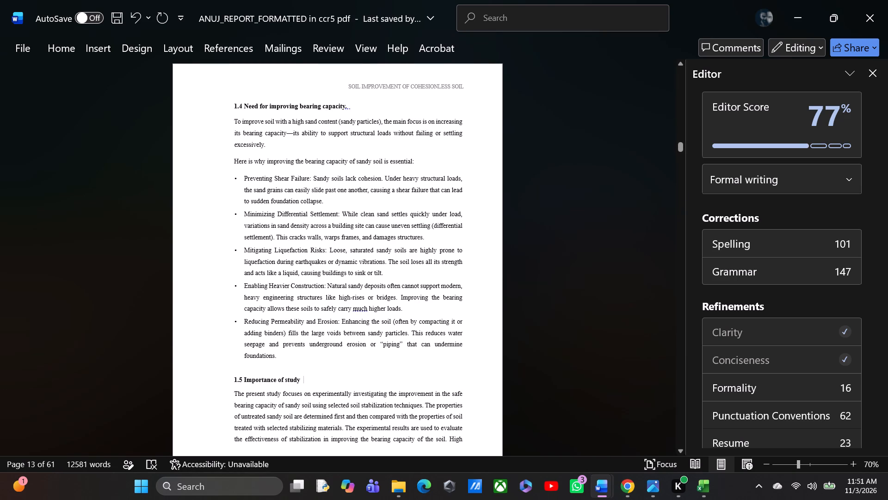
scroll(285, 231, "right", 2)
scroll(285, 231, "up", 1)
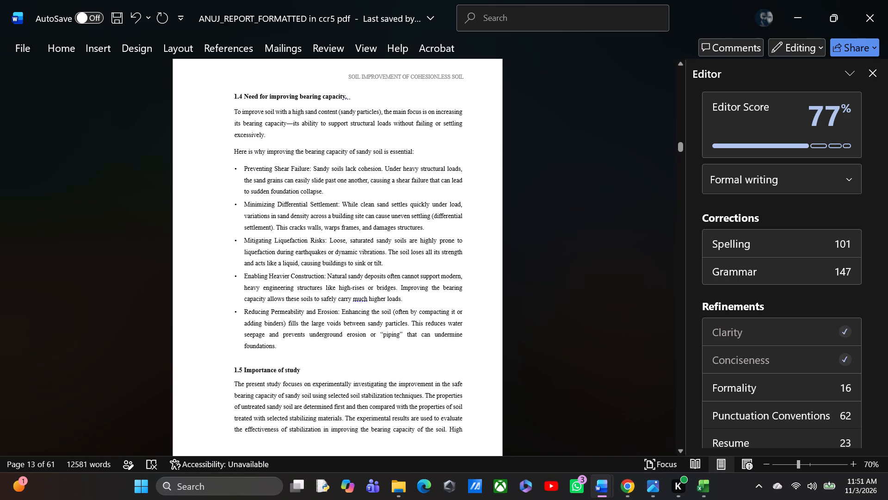
scroll(285, 231, "up", 1)
left_click(235, 379)
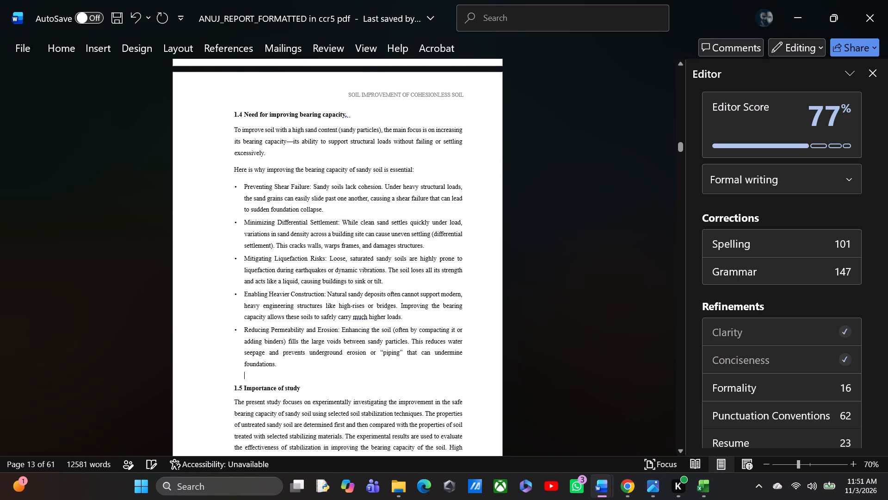
key("BackSpace")
key("BackSpace")
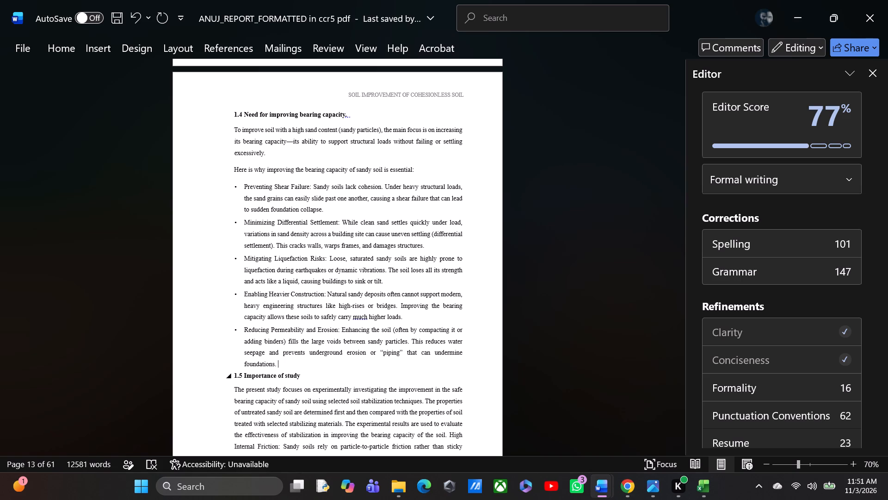
key("Return")
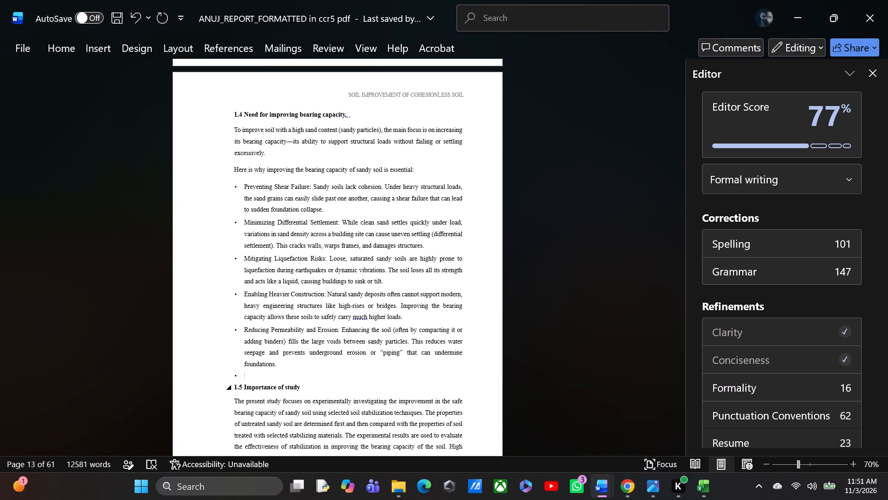
key("BackSpace")
Look through the report from the quarry dust figure in Chapter 1 to section 3.2.2, checking the page layout.
scroll(388, 396, "down", 3)
scroll(388, 396, "up", 5)
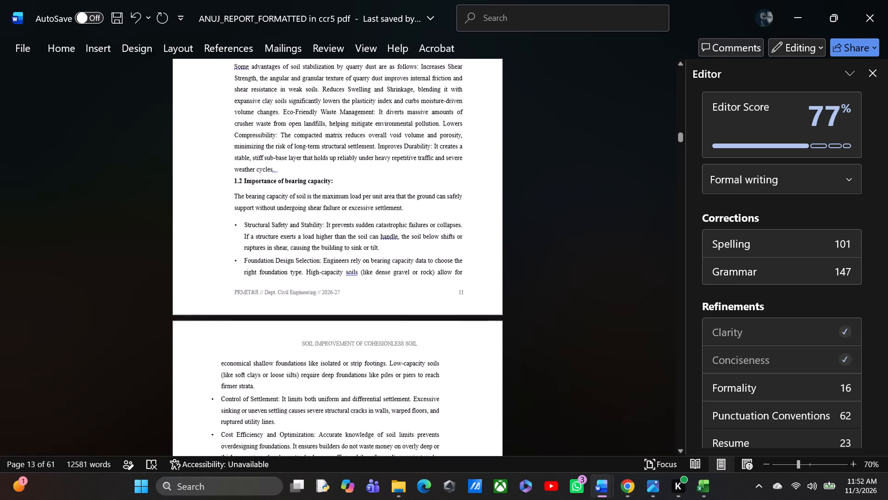
scroll(388, 396, "up", 3)
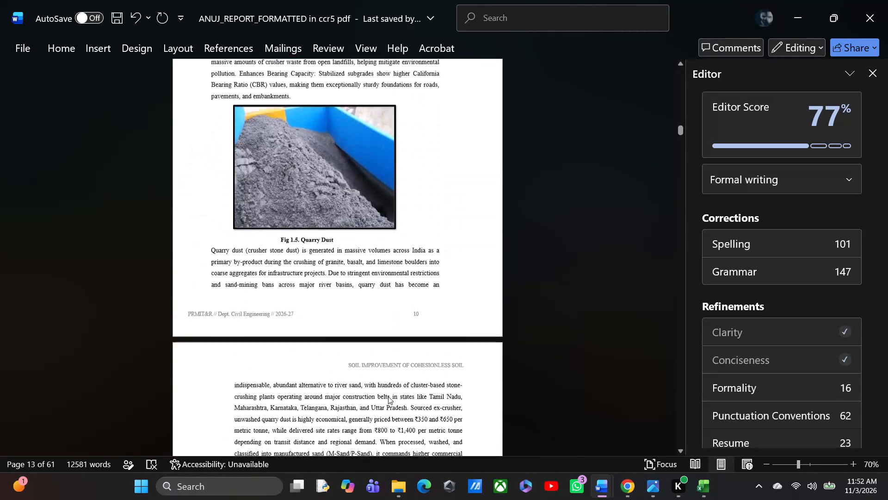
scroll(388, 396, "up", 1)
scroll(388, 396, "down", 6)
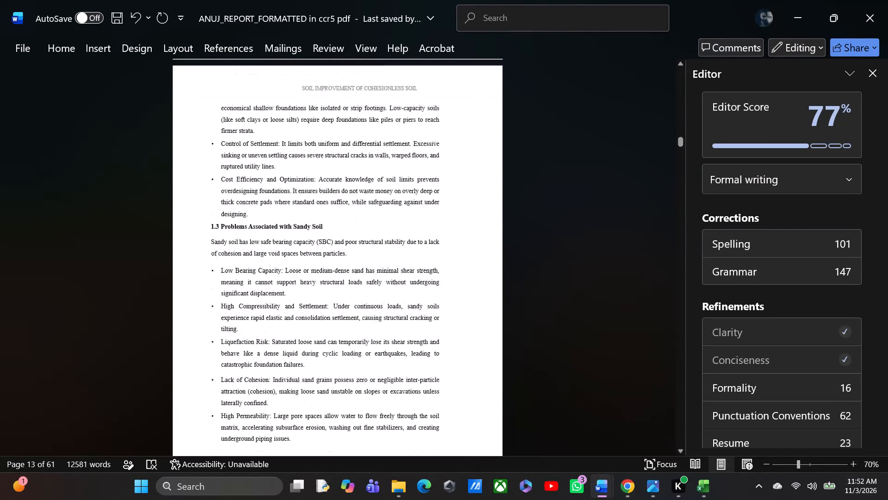
scroll(388, 396, "down", 12)
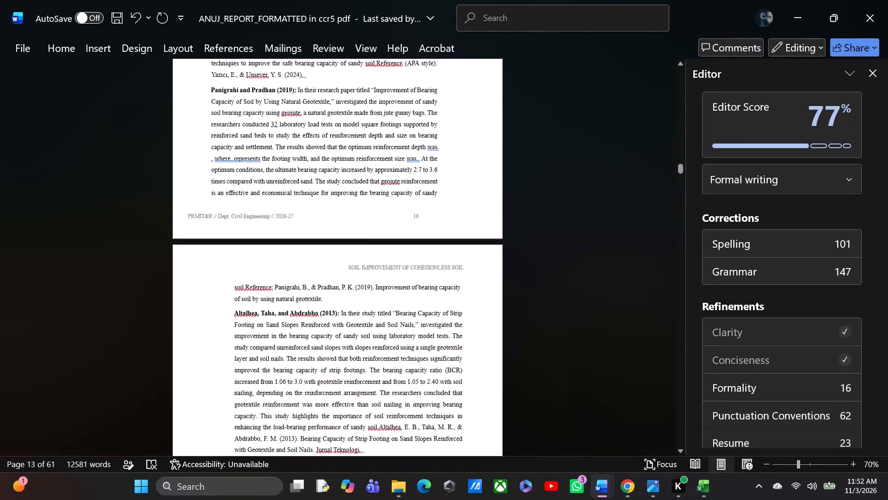
scroll(388, 396, "down", 11)
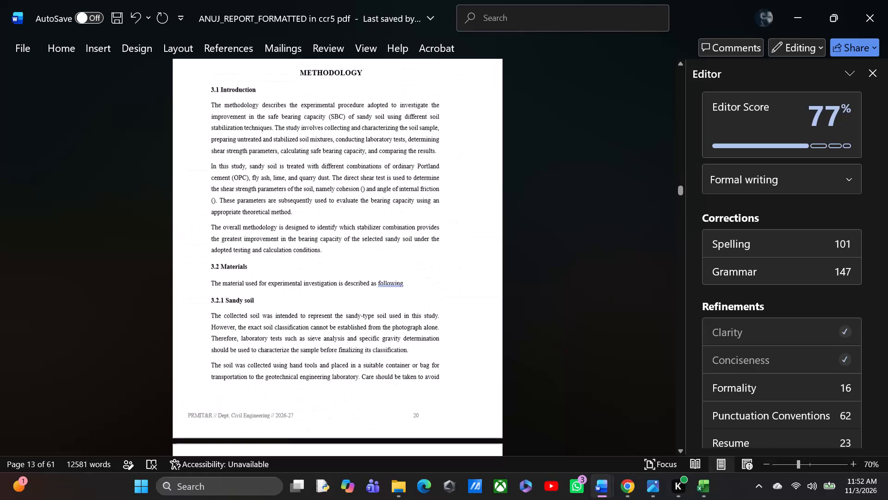
scroll(388, 396, "down", 4)
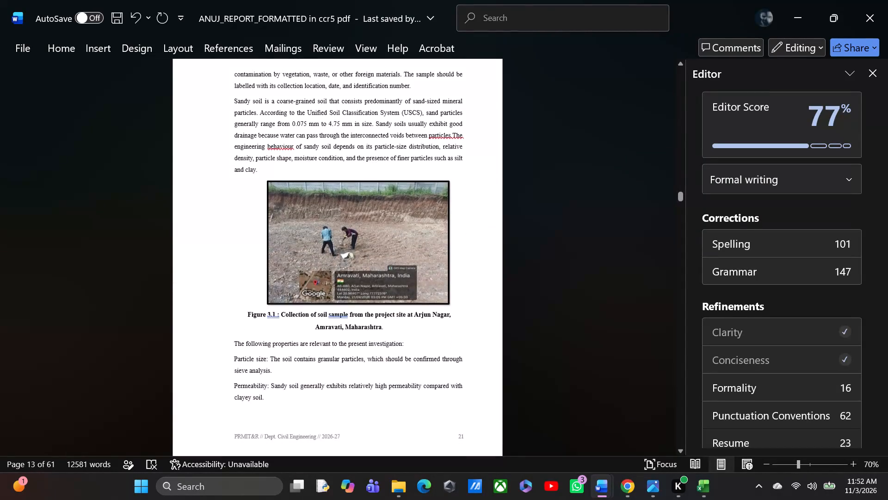
scroll(388, 396, "down", 7)
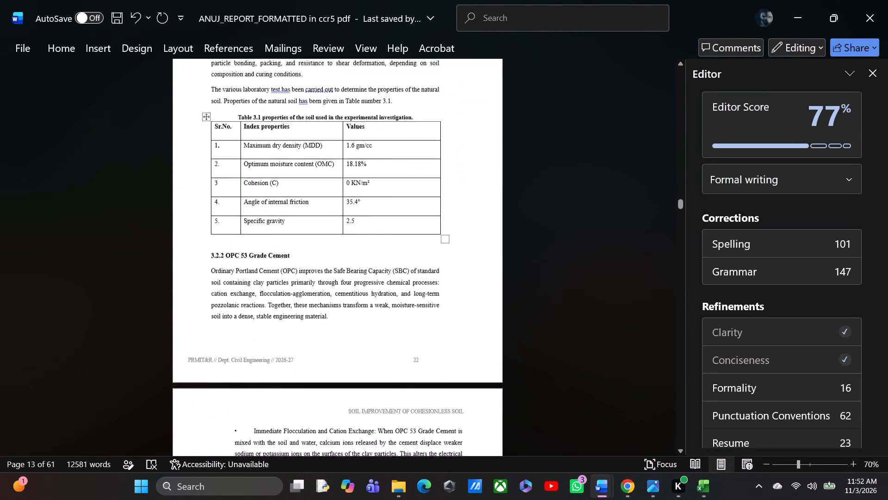
scroll(388, 396, "down", 1)
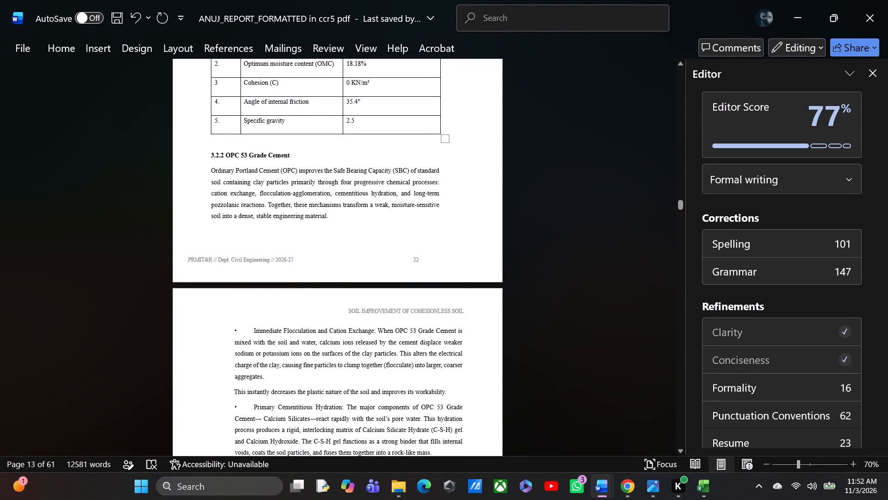
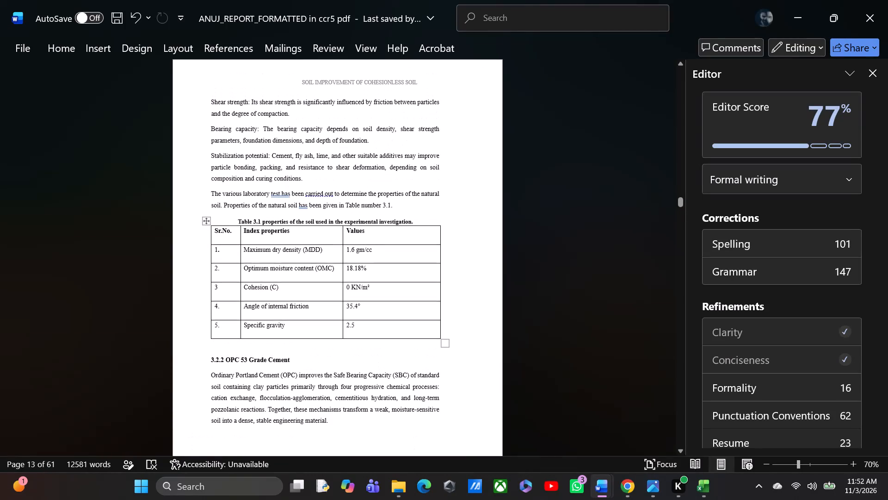
Look back through the report from section 3.2.2 to the cement figure in Chapter 1, checking the page layout.
scroll(388, 396, "up", 4)
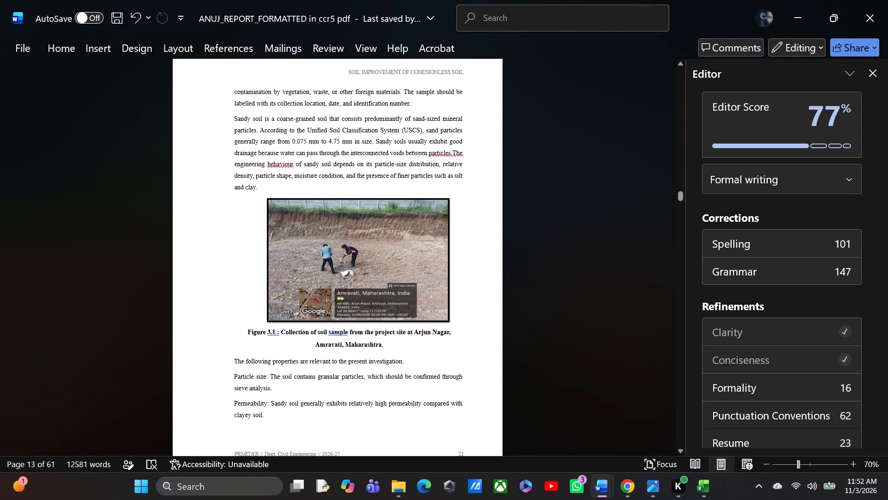
scroll(388, 396, "down", 1)
scroll(388, 396, "up", 1)
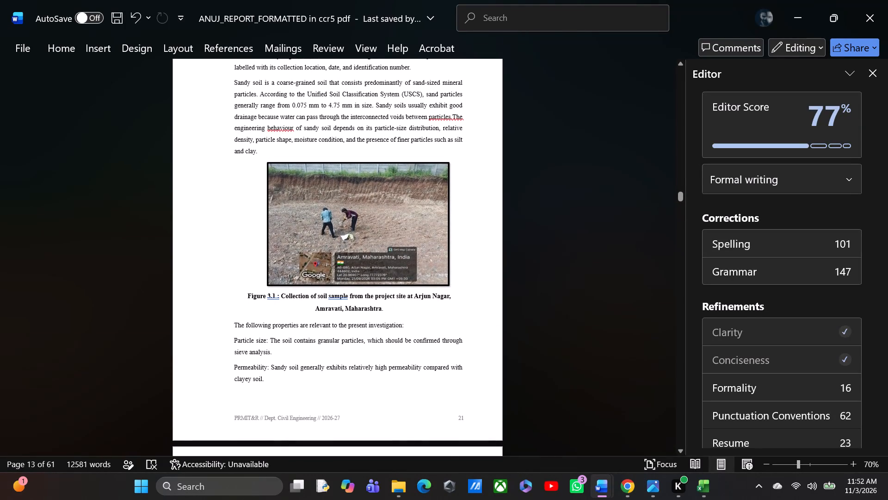
scroll(388, 396, "up", 3)
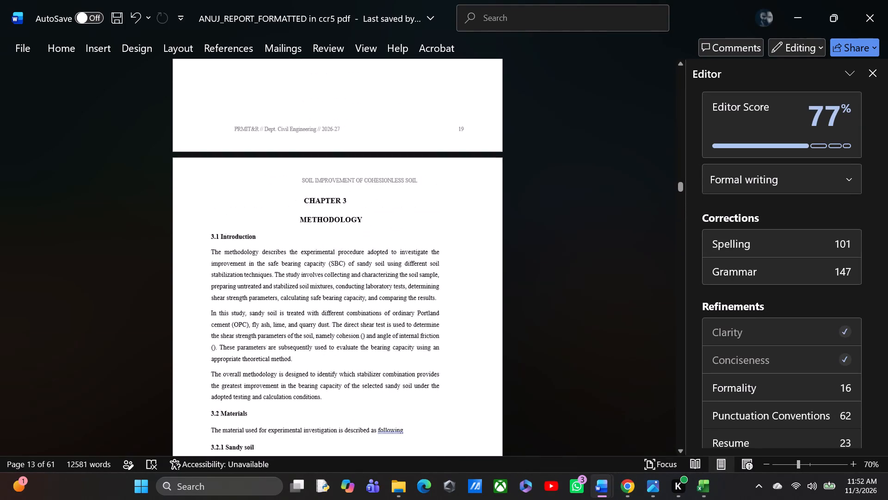
scroll(388, 396, "up", 8)
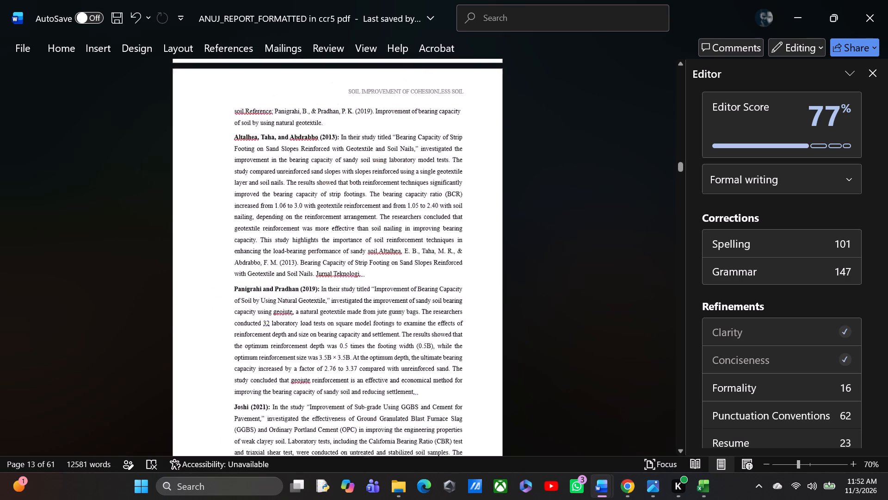
scroll(388, 396, "up", 8)
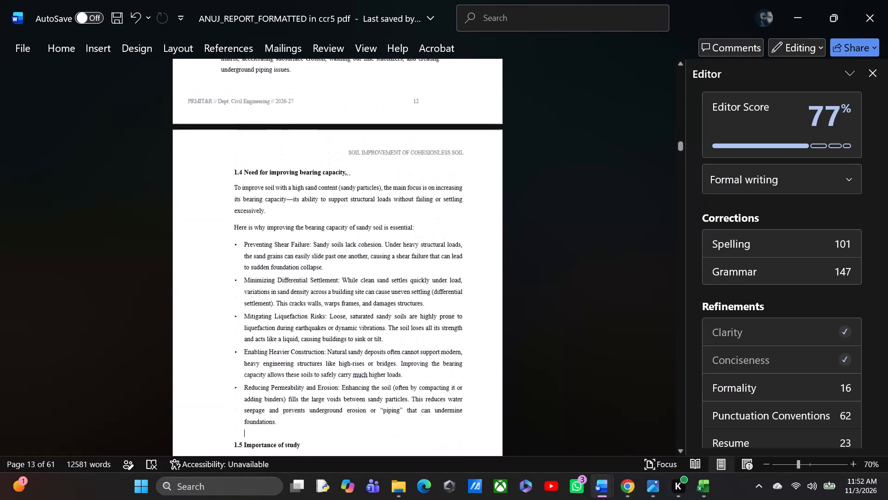
scroll(388, 396, "up", 8)
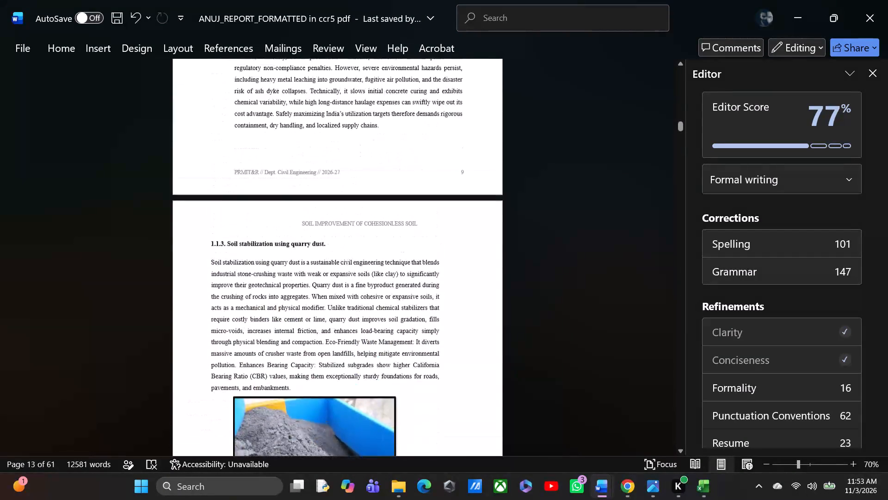
scroll(388, 396, "up", 4)
scroll(388, 396, "down", 1)
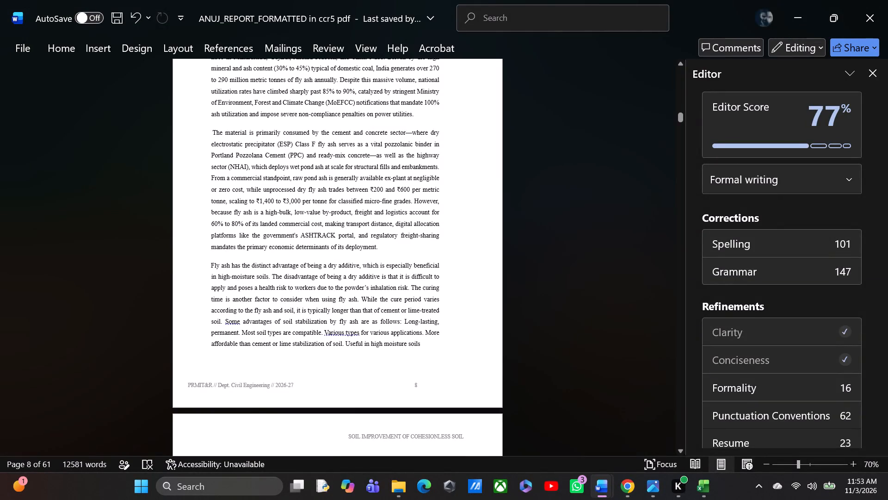
scroll(291, 242, "down", 2)
scroll(291, 242, "up", 1)
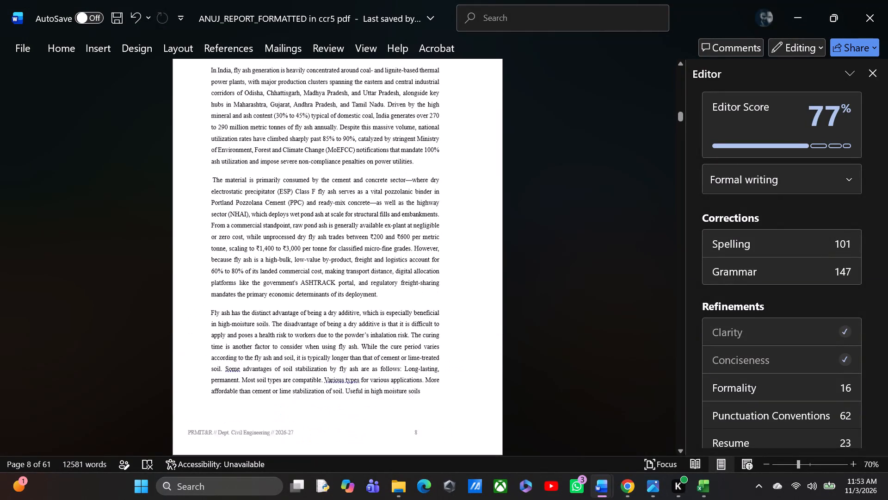
scroll(291, 242, "up", 1)
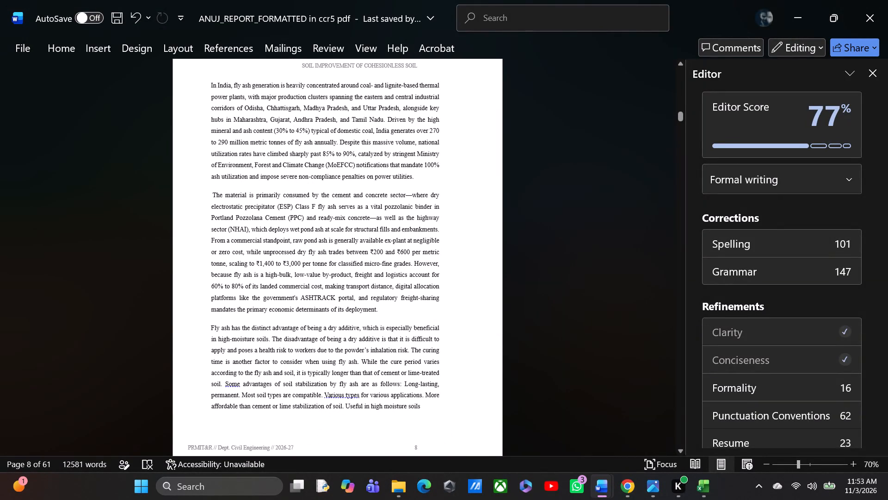
scroll(395, 152, "down", 5)
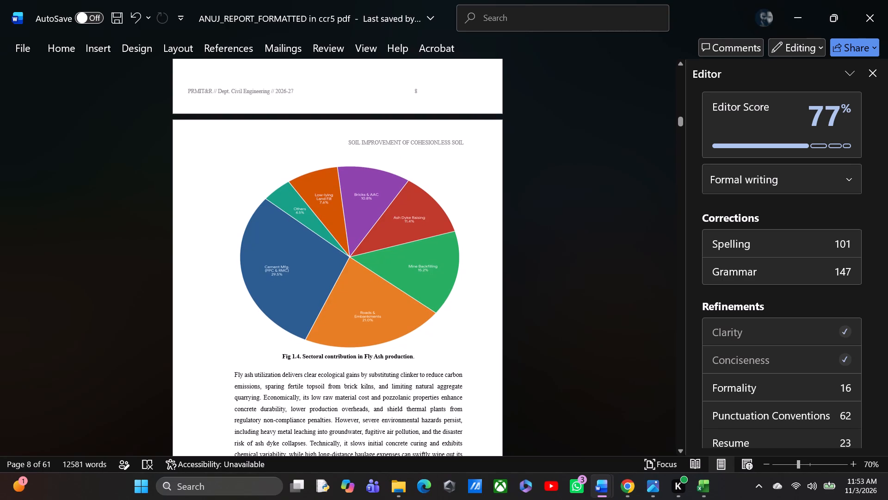
scroll(339, 152, "up", 7)
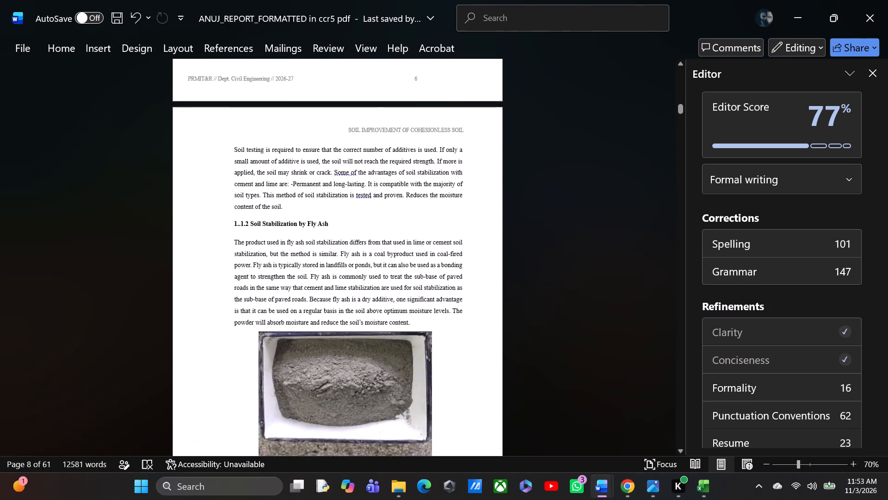
scroll(339, 152, "up", 2)
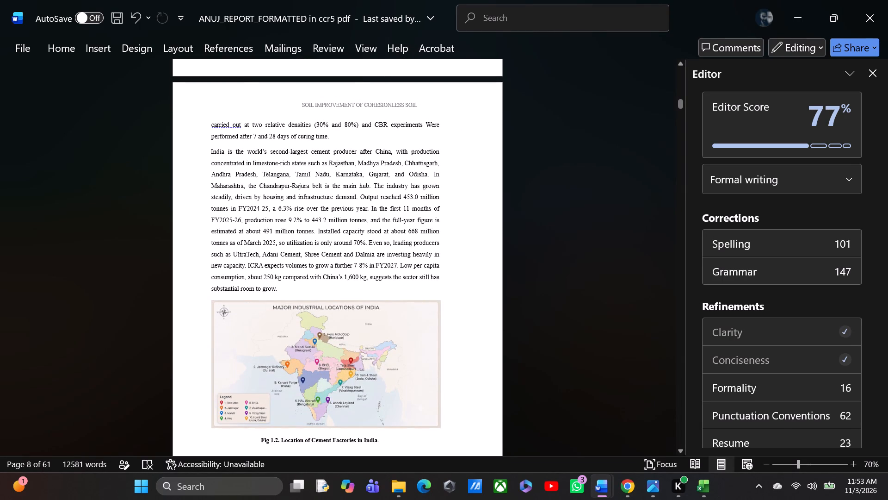
scroll(307, 357, "up", 2)
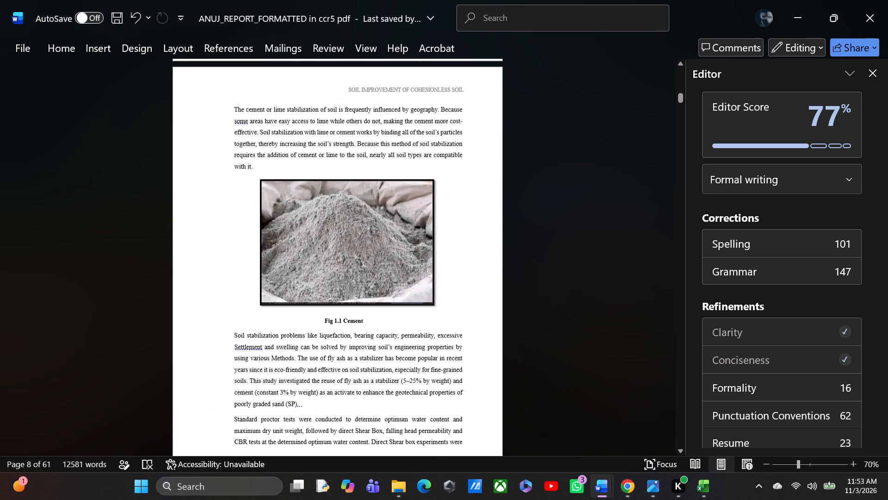
scroll(307, 357, "up", 3)
scroll(307, 357, "down", 1)
scroll(307, 357, "up", 1)
scroll(307, 357, "down", 8)
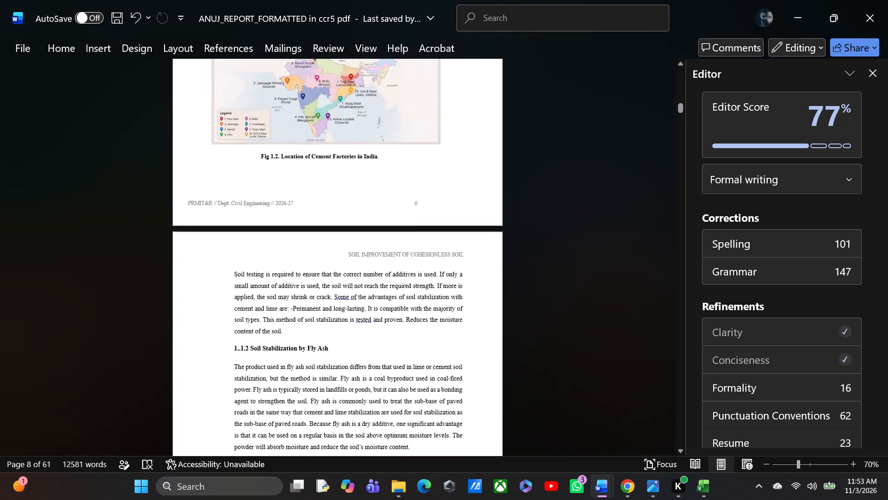
Review the Chapter 1 pages from section 1.1.2 to the section 1.6 objectives, checking paragraph spacing and page breaks.
scroll(307, 357, "down", 11)
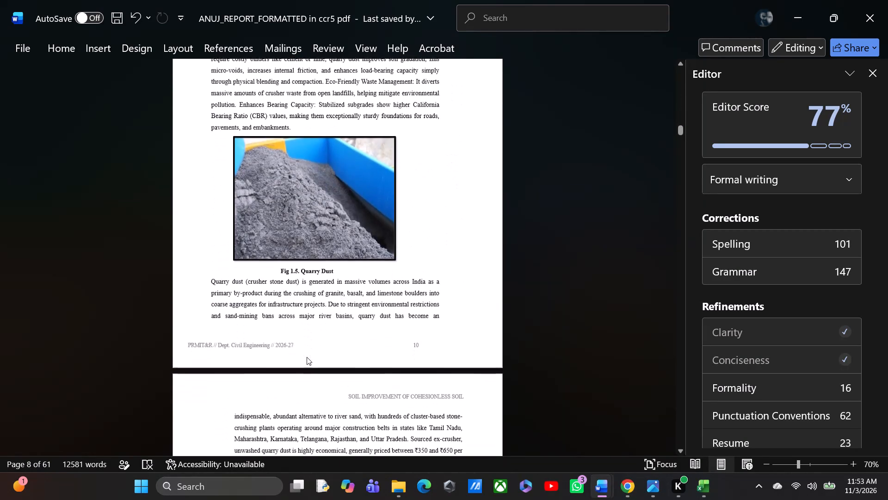
scroll(307, 357, "down", 8)
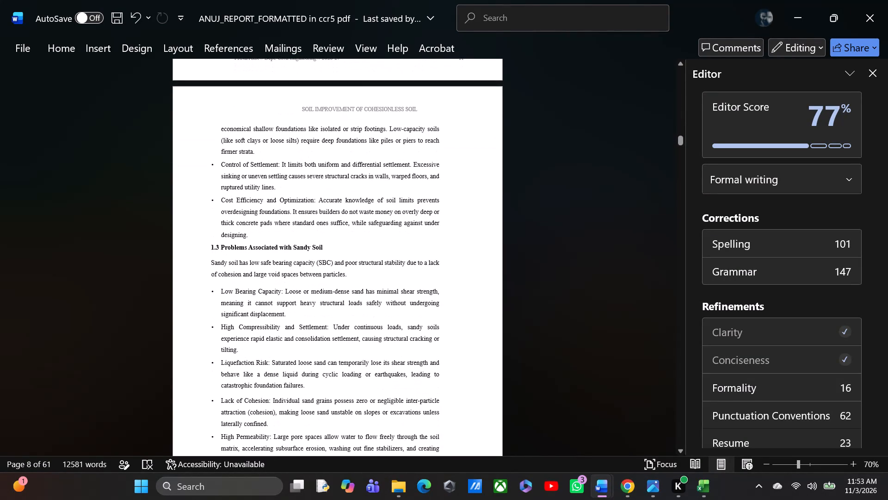
scroll(307, 357, "down", 2)
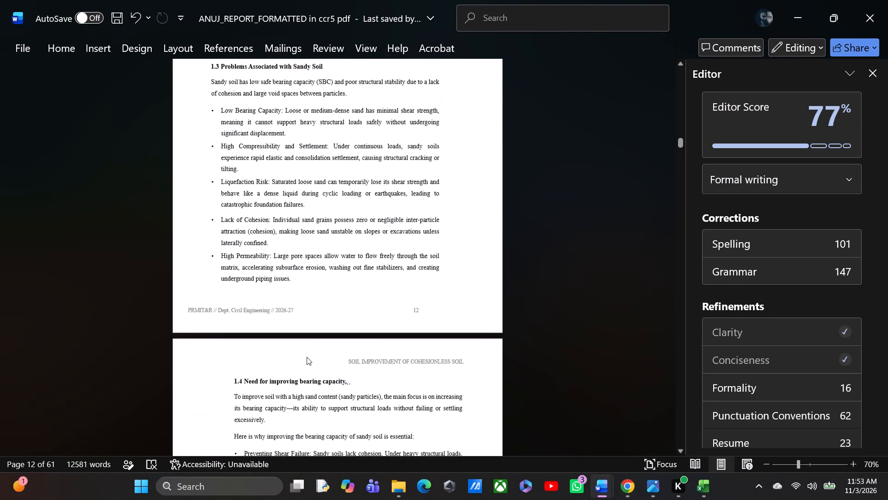
scroll(307, 357, "up", 2)
scroll(307, 357, "down", 2)
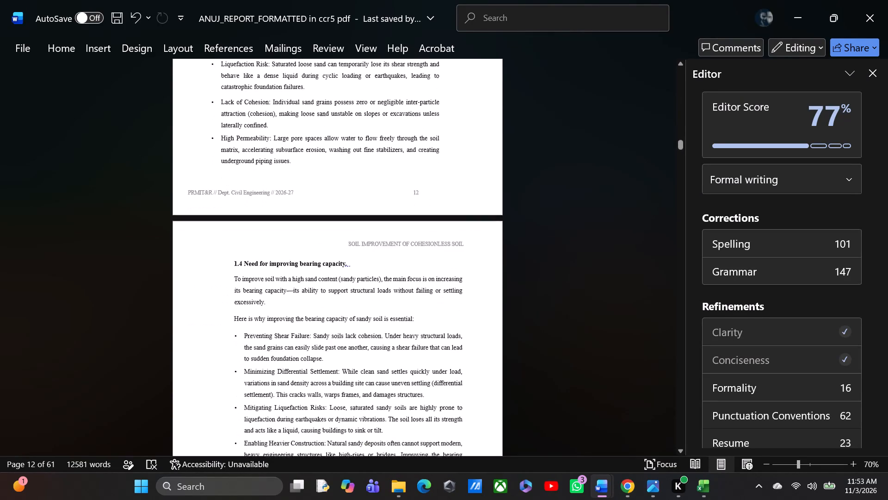
scroll(307, 357, "down", 7)
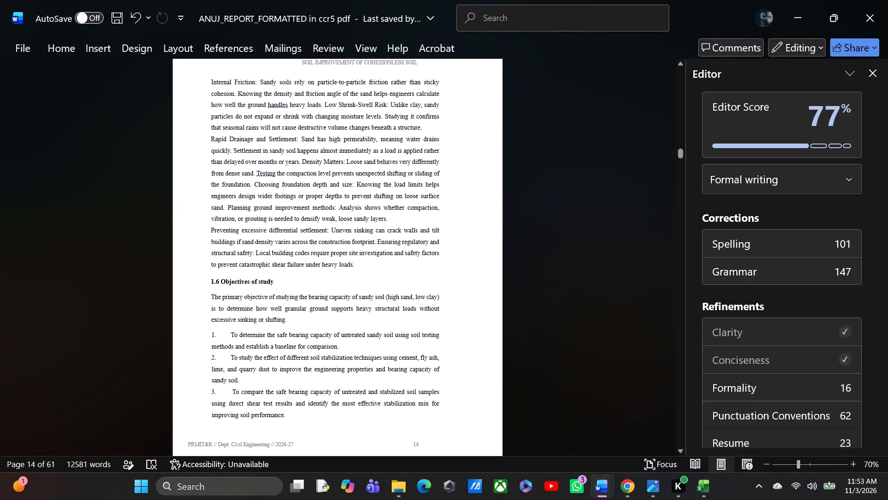
Insert a blank line between the Internal Friction and Rapid Drainage and Settlement paragraphs in section 1.5, and check the following page layout.
left_click(429, 129)
key("Return")
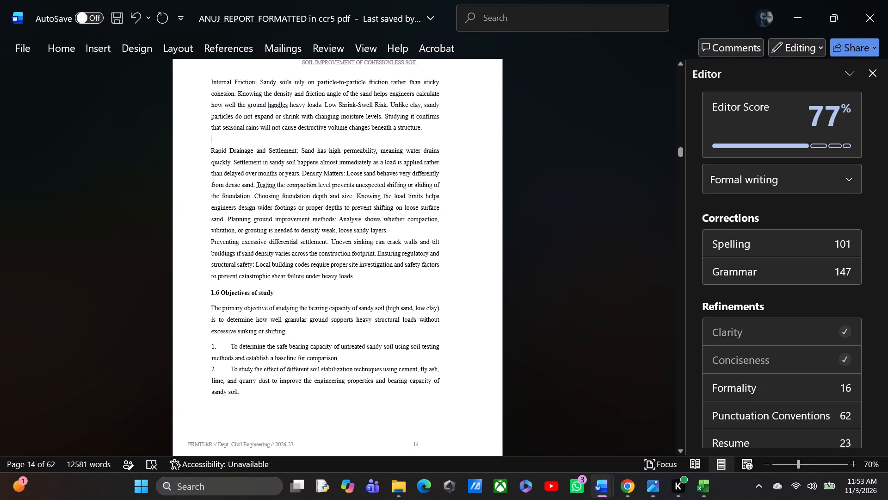
scroll(494, 236, "up", 2)
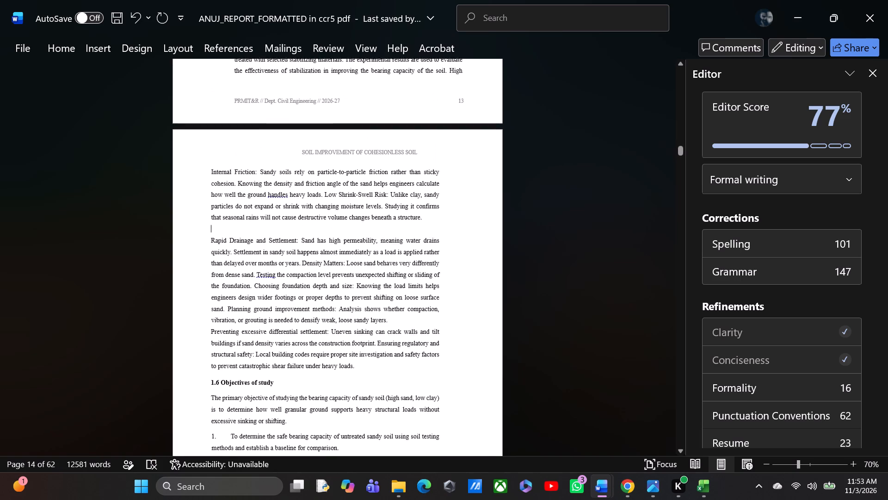
scroll(494, 236, "up", 1)
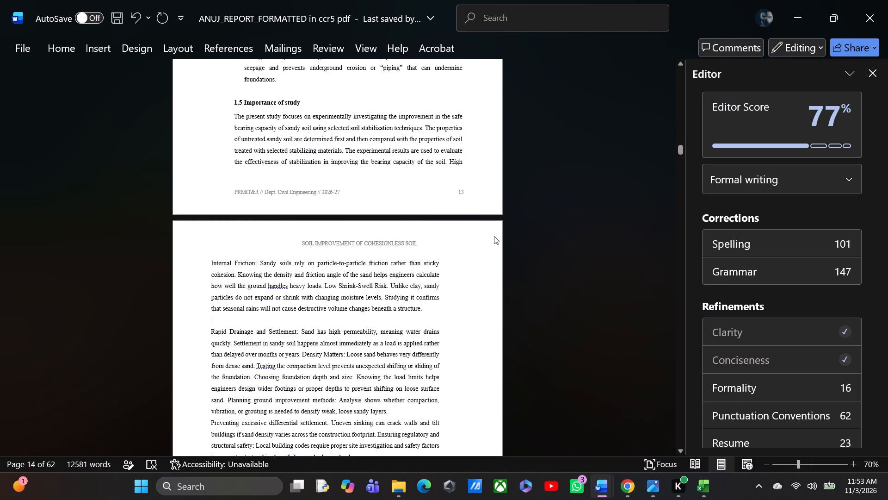
scroll(494, 236, "down", 2)
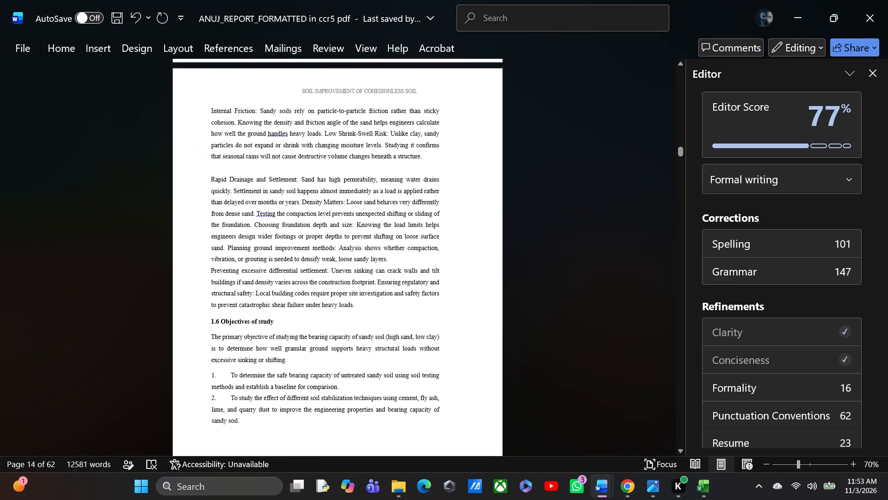
scroll(494, 236, "down", 3)
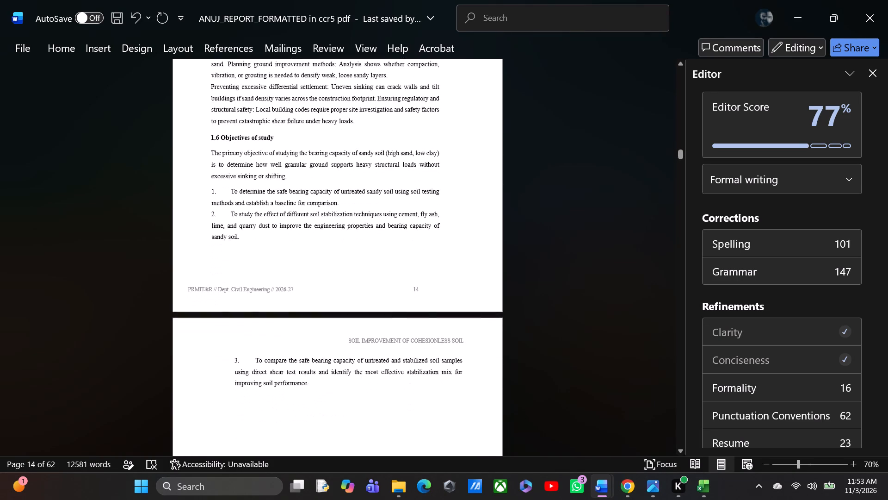
Look through the report from Chapter 2 to the final pages and back to section 3.3, checking the page layout.
scroll(494, 236, "down", 7)
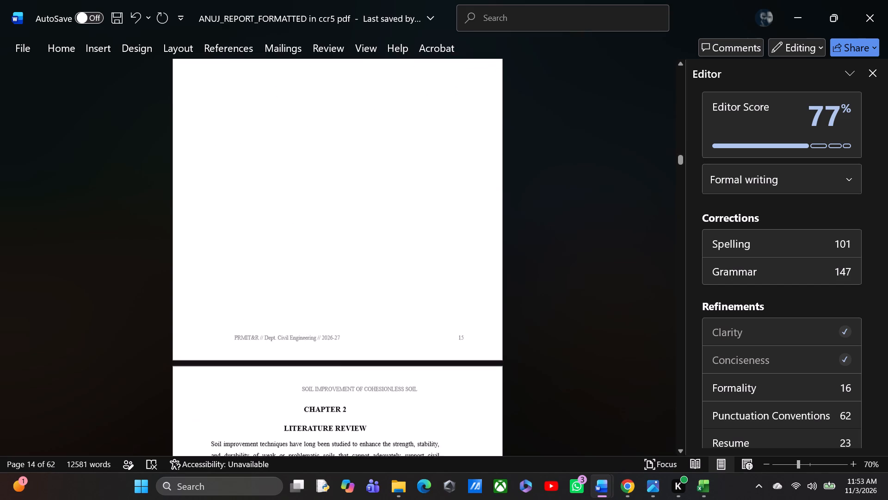
scroll(494, 236, "down", 4)
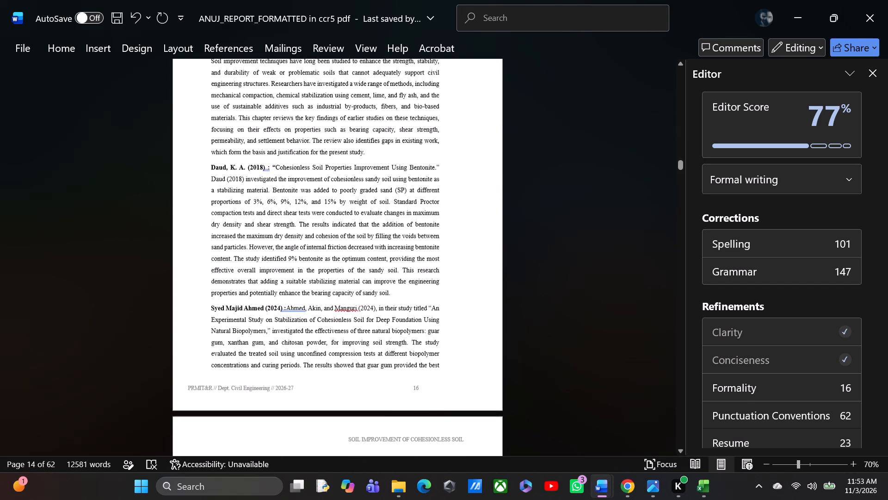
scroll(494, 236, "down", 2)
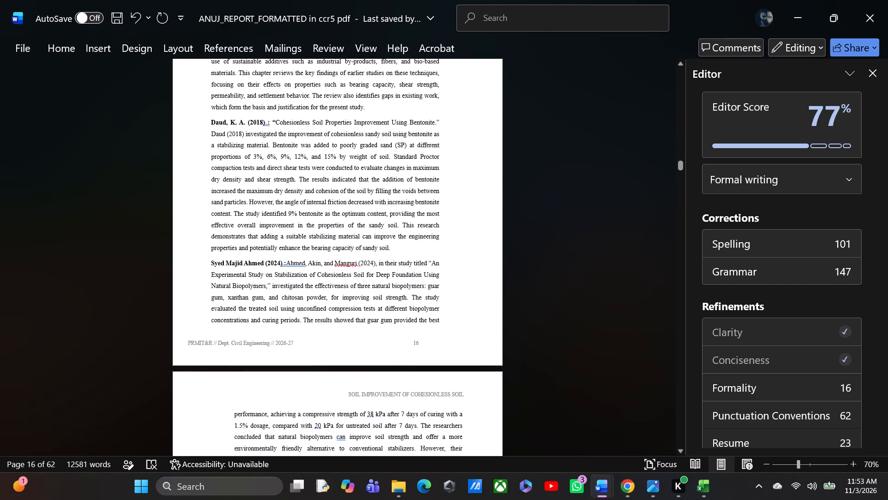
scroll(494, 236, "down", 12)
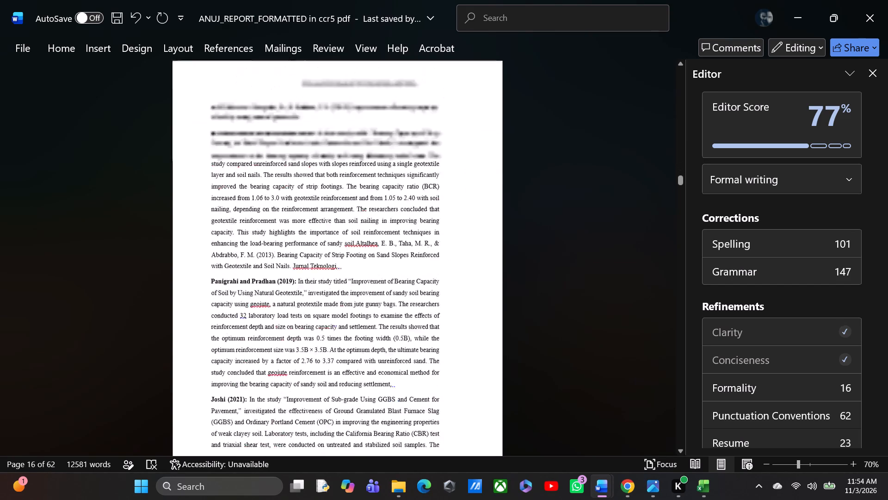
scroll(494, 236, "down", 17)
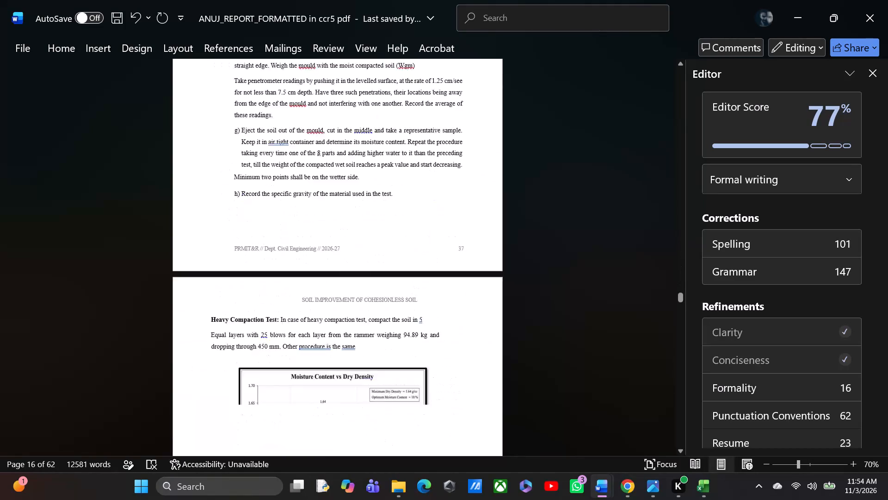
scroll(494, 236, "down", 15)
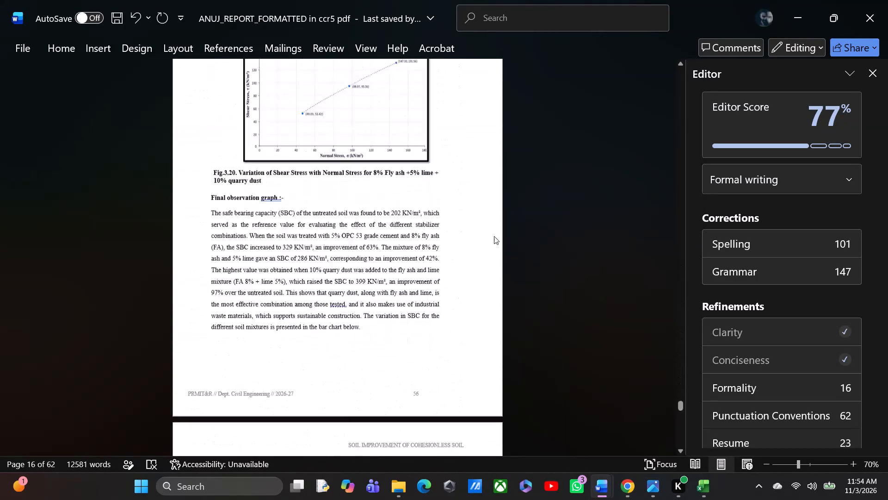
scroll(494, 236, "down", 3)
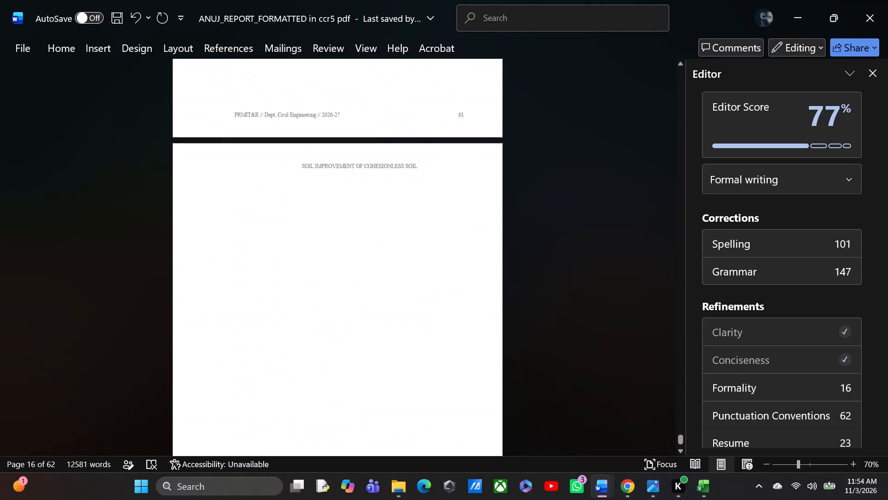
scroll(494, 236, "down", 2)
scroll(494, 236, "up", 8)
scroll(494, 236, "down", 3)
scroll(494, 236, "up", 3)
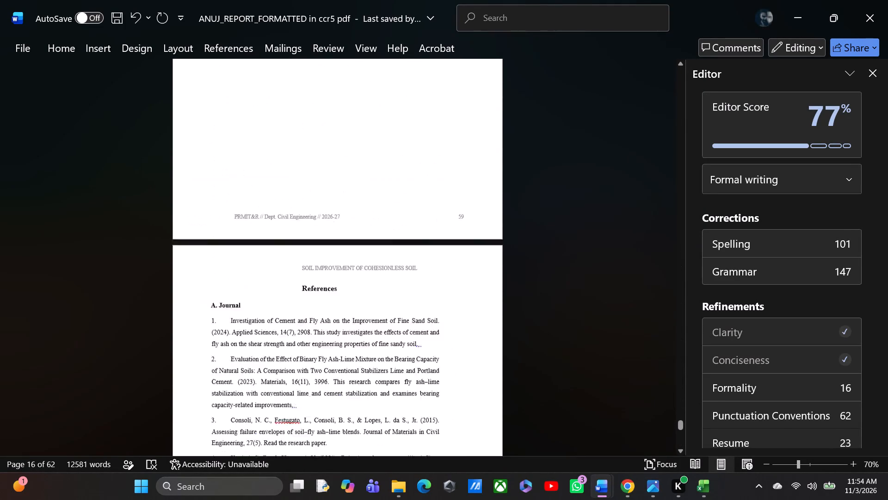
scroll(494, 236, "up", 14)
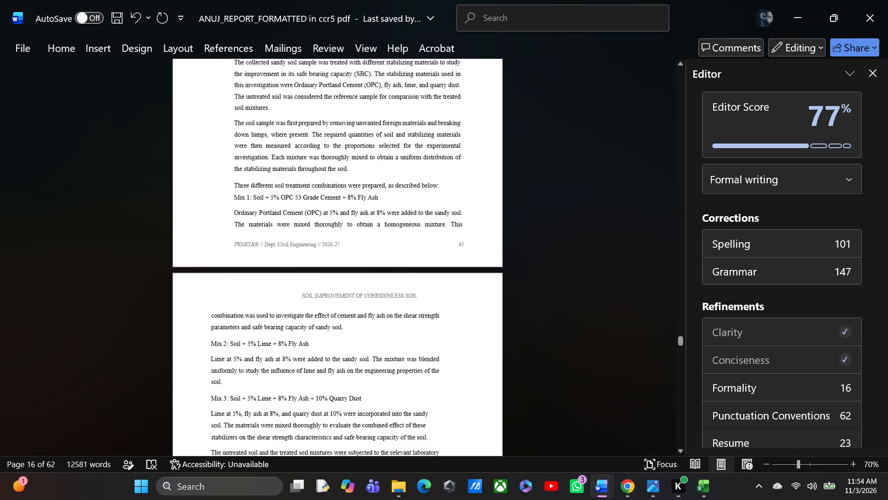
scroll(494, 236, "up", 2)
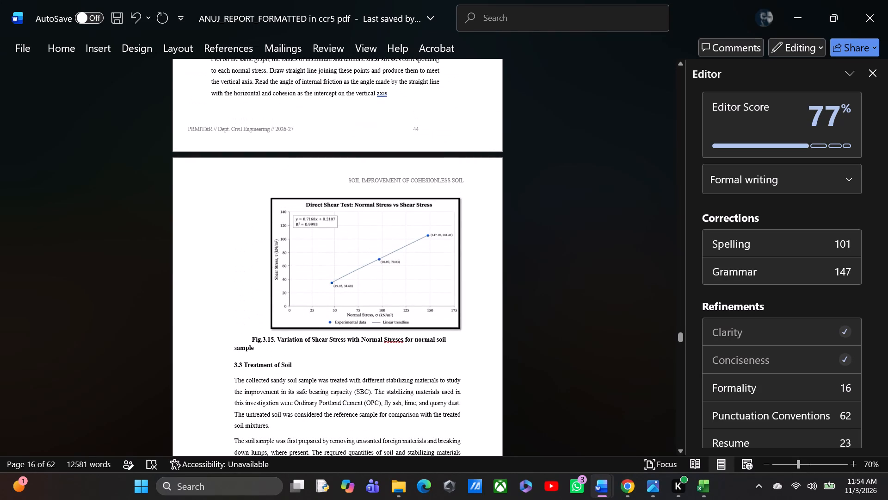
Look through the pages from the direct shear test to the Chapter 5 conclusion and back to section 3.4, checking the page layout.
scroll(494, 236, "up", 2)
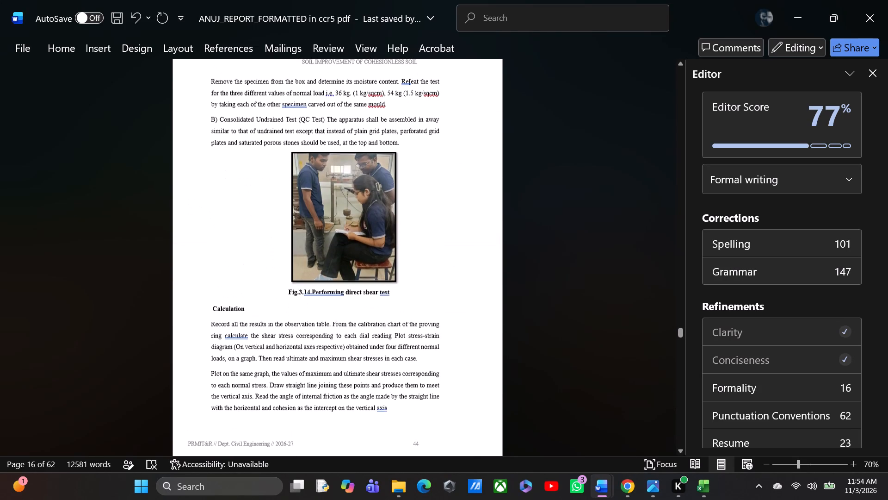
scroll(494, 236, "down", 3)
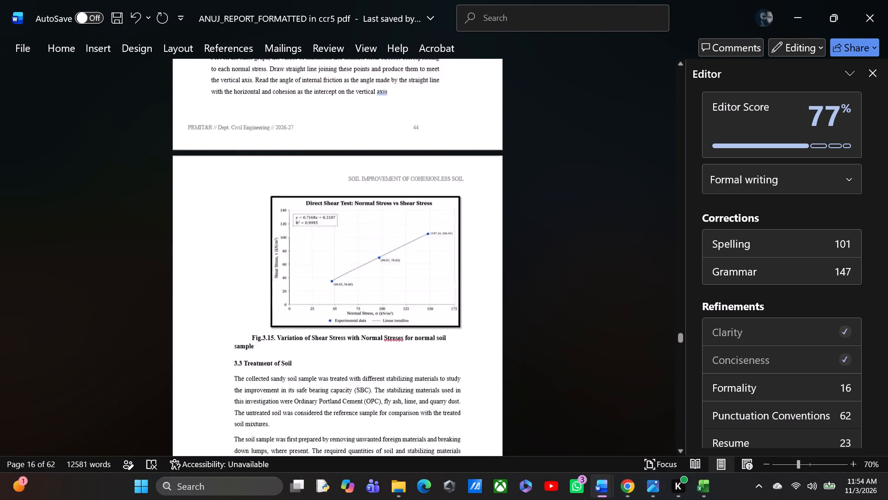
scroll(494, 236, "down", 16)
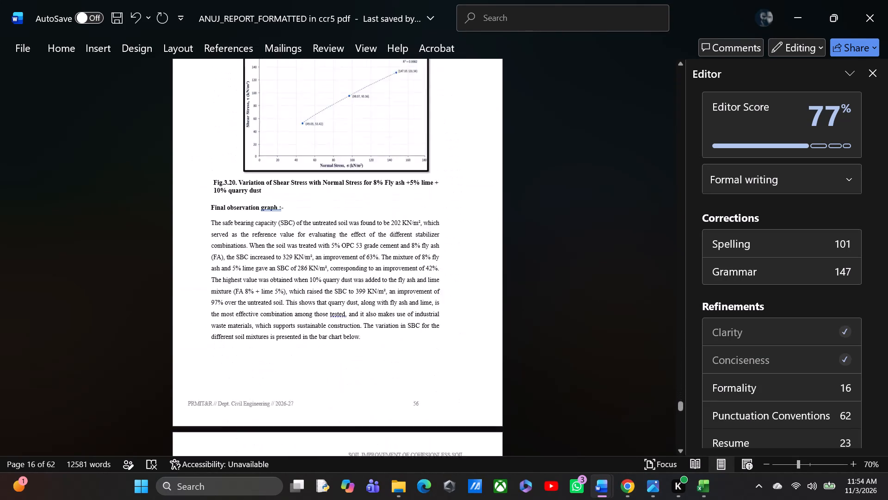
scroll(494, 236, "down", 3)
scroll(494, 236, "up", 13)
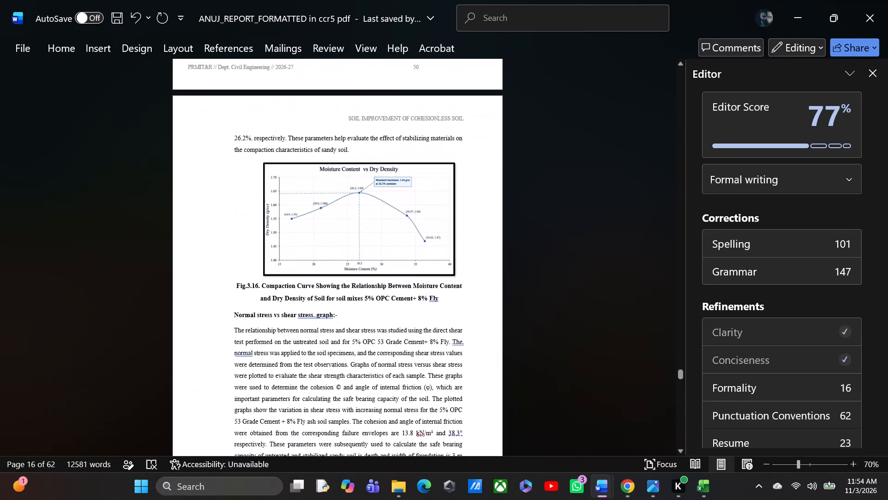
scroll(494, 236, "down", 13)
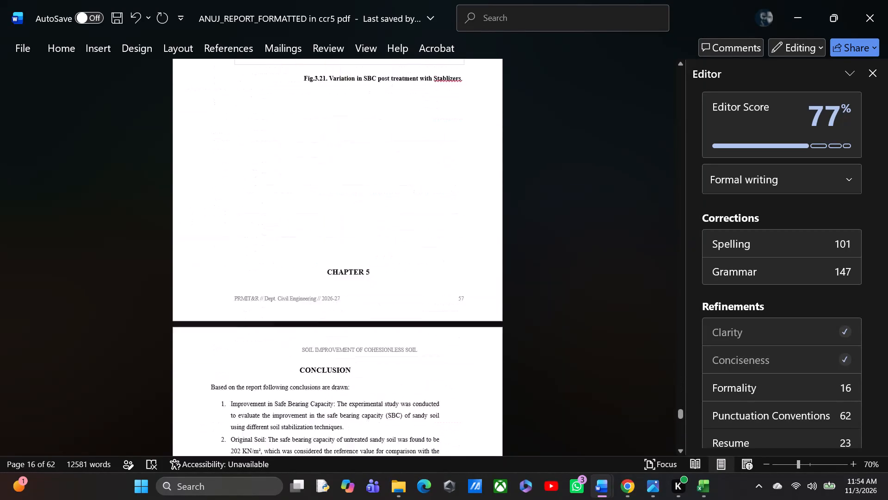
scroll(494, 236, "up", 2)
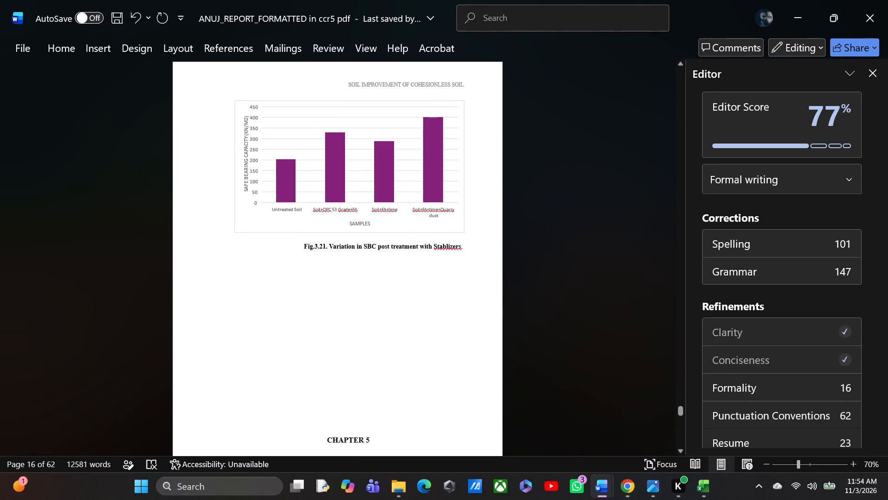
scroll(494, 236, "up", 7)
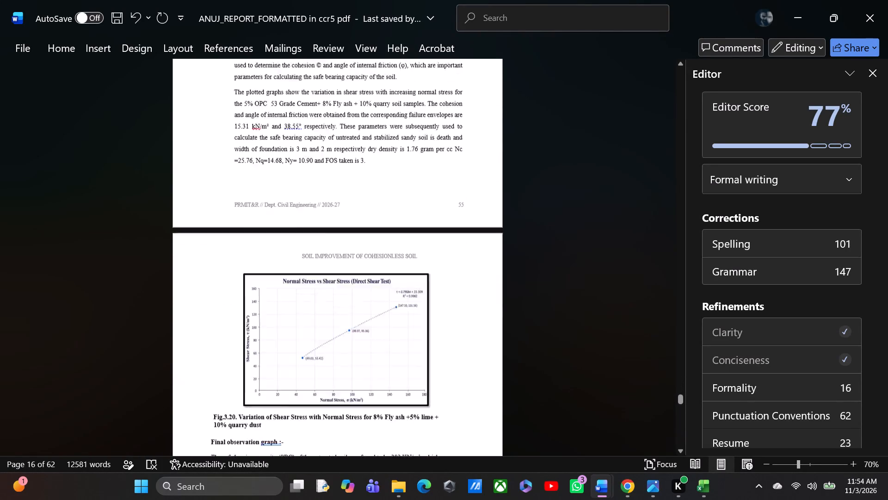
scroll(494, 236, "up", 5)
scroll(414, 385, "up", 8)
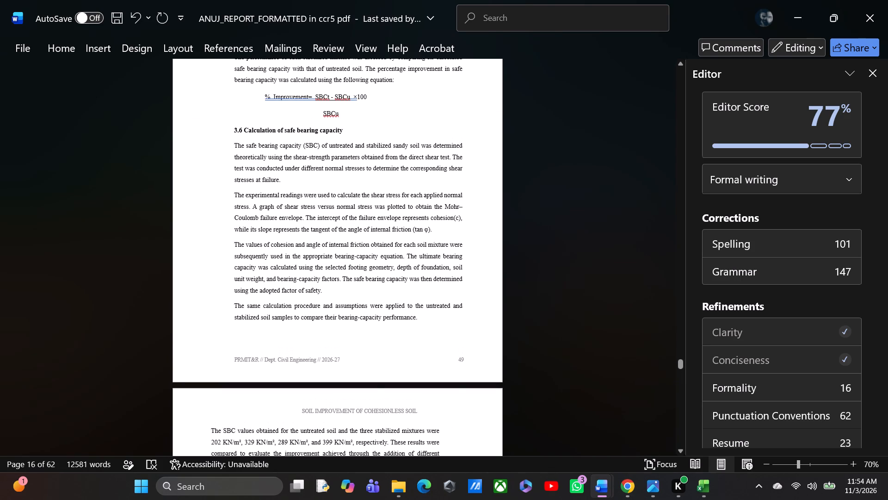
scroll(188, 217, "up", 13)
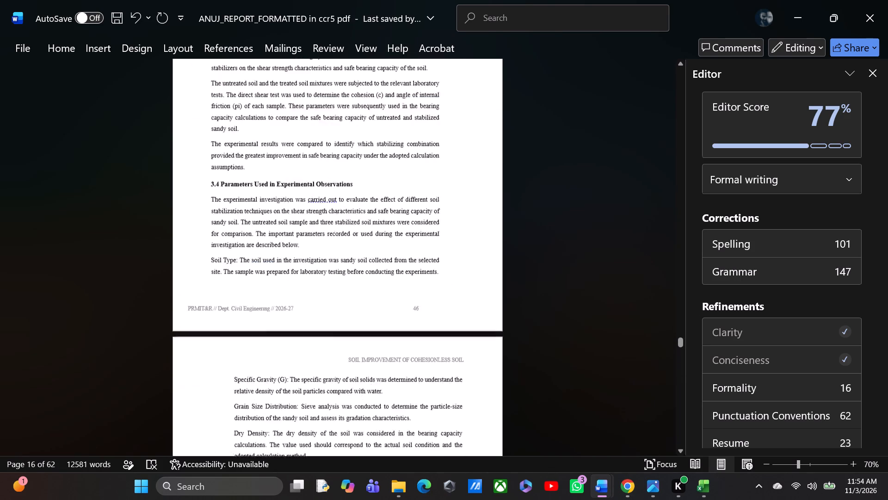
Look back through the opening pages and the Abstract, checking the paragraph spacing and page layout.
scroll(188, 217, "up", 20)
scroll(188, 217, "up", 11)
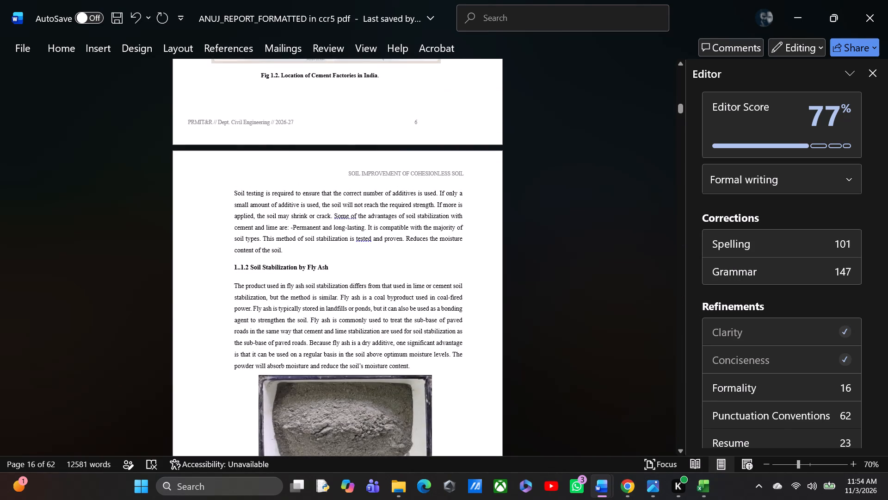
scroll(188, 217, "up", 20)
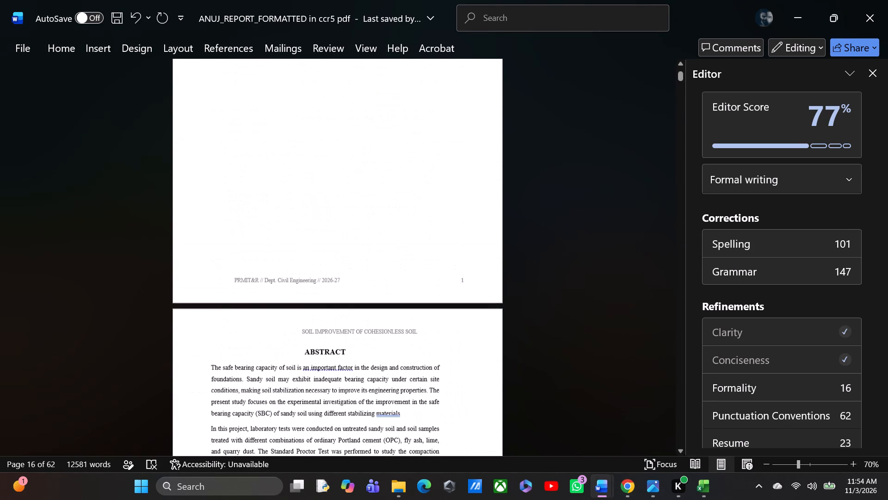
scroll(188, 217, "down", 4)
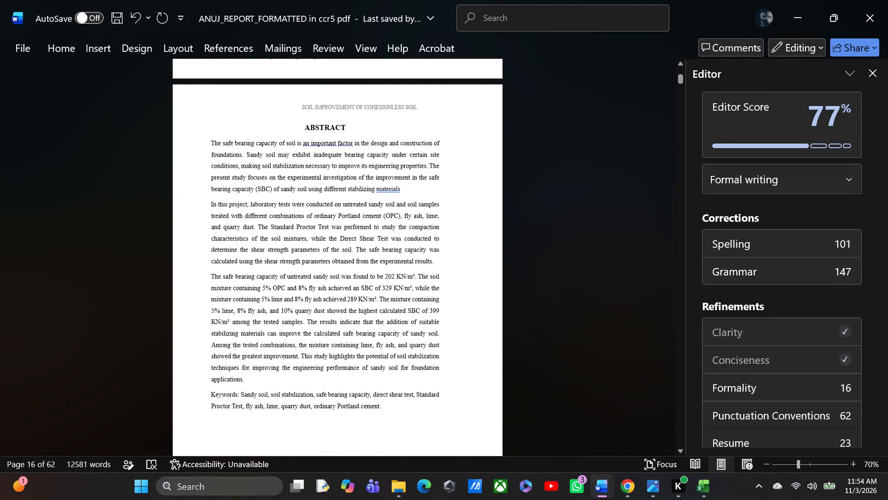
scroll(188, 217, "down", 2)
scroll(188, 217, "up", 1)
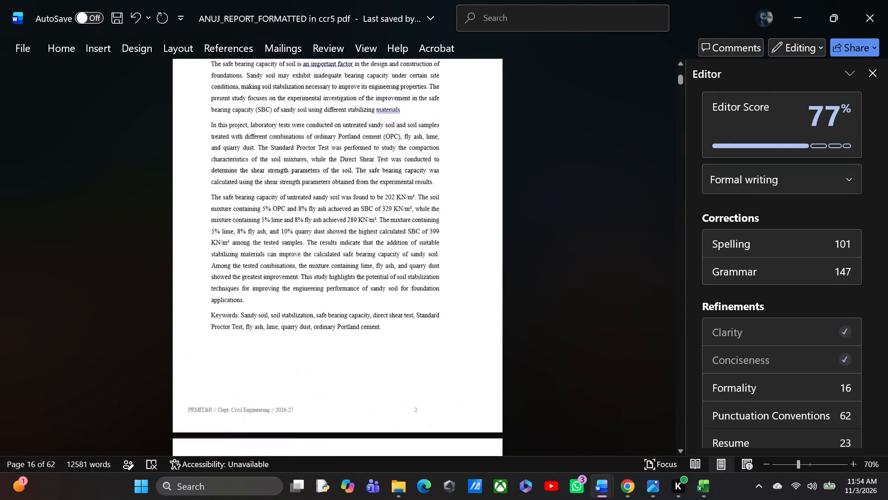
scroll(188, 217, "up", 2)
Look through the report from the Chapter 1 introduction to section 3.2 and back to Fig 1.4, checking the page layout.
scroll(188, 217, "down", 8)
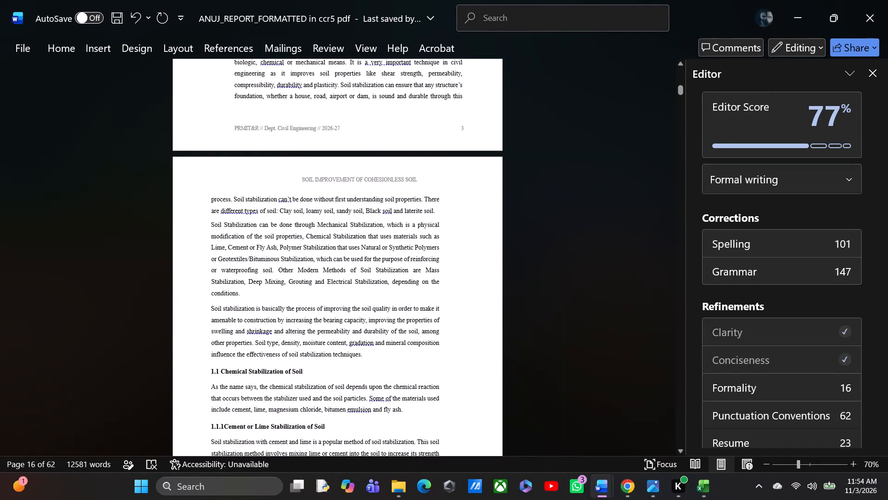
scroll(188, 217, "down", 5)
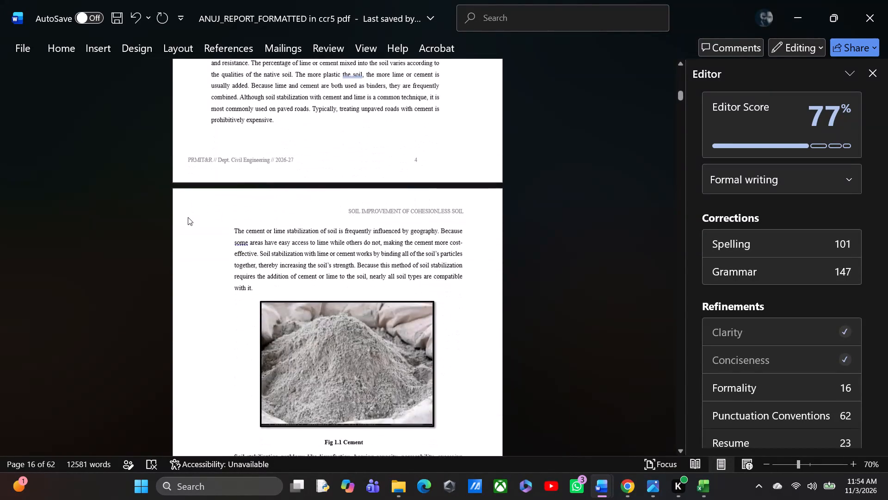
scroll(188, 217, "down", 10)
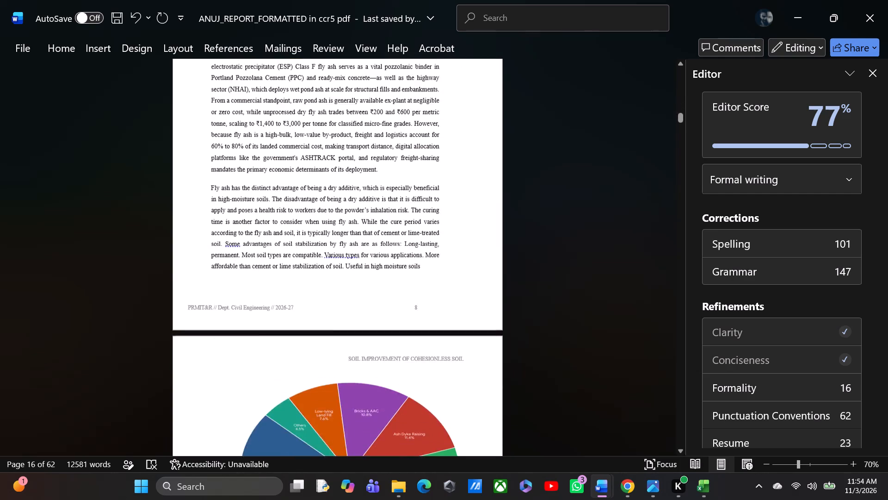
scroll(188, 217, "down", 10)
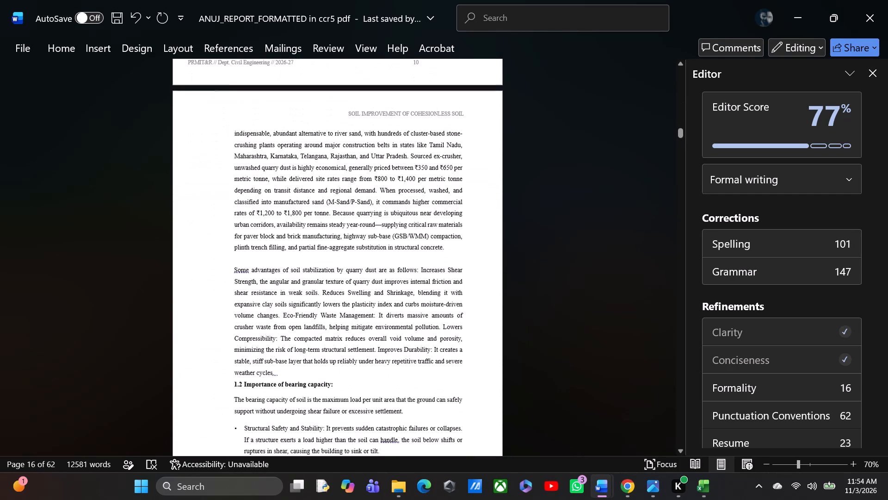
scroll(188, 217, "down", 7)
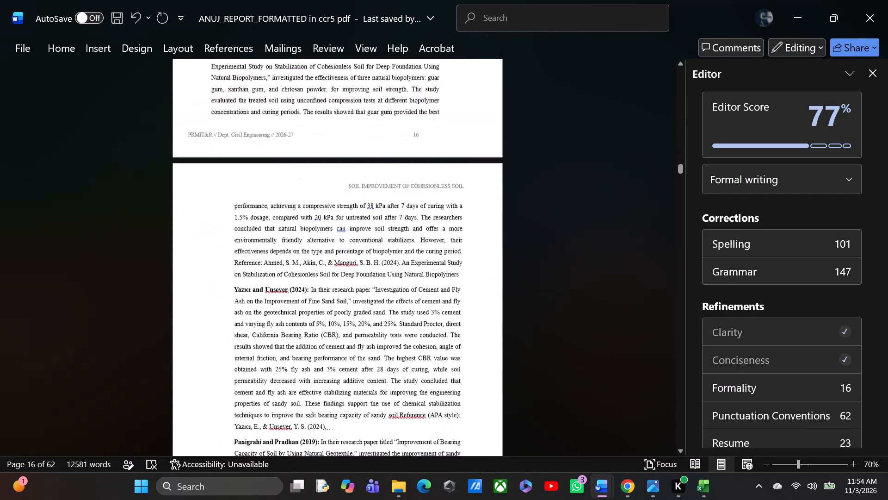
scroll(188, 217, "down", 7)
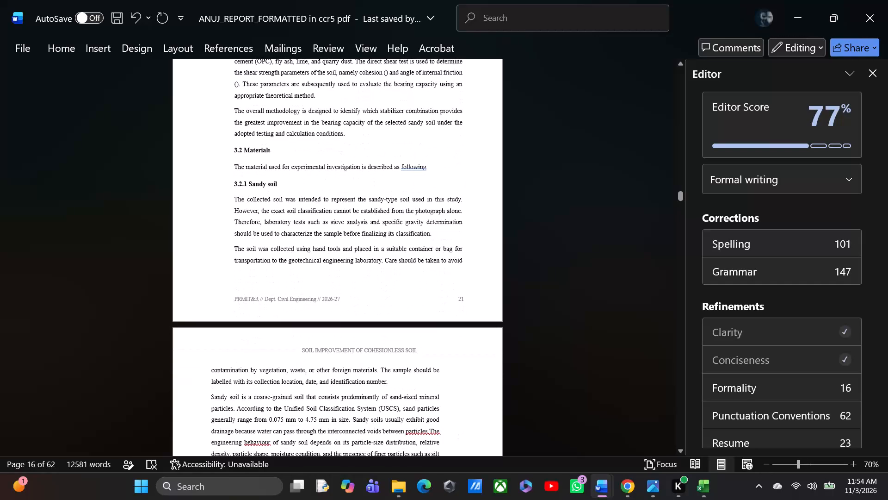
scroll(184, 213, "up", 9)
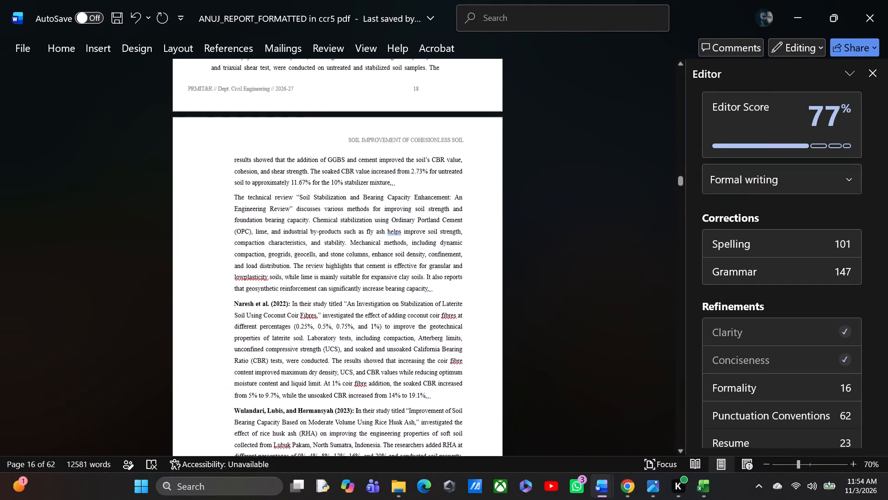
scroll(184, 213, "up", 13)
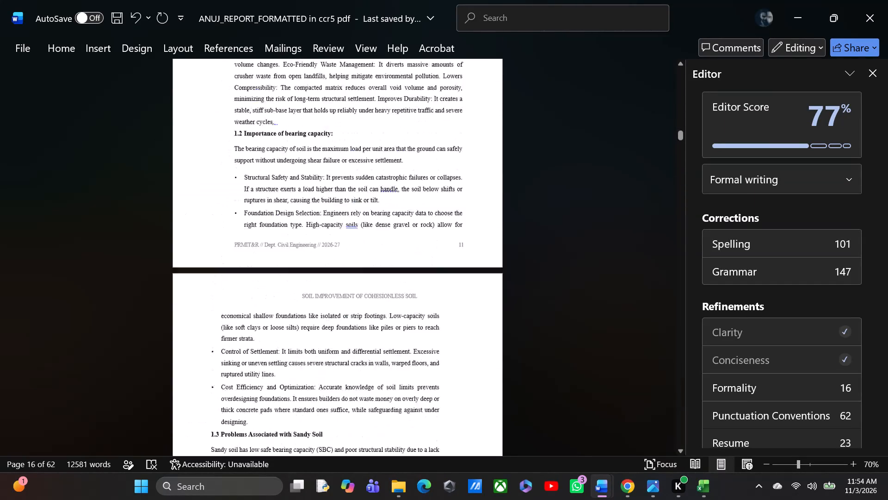
scroll(184, 213, "up", 8)
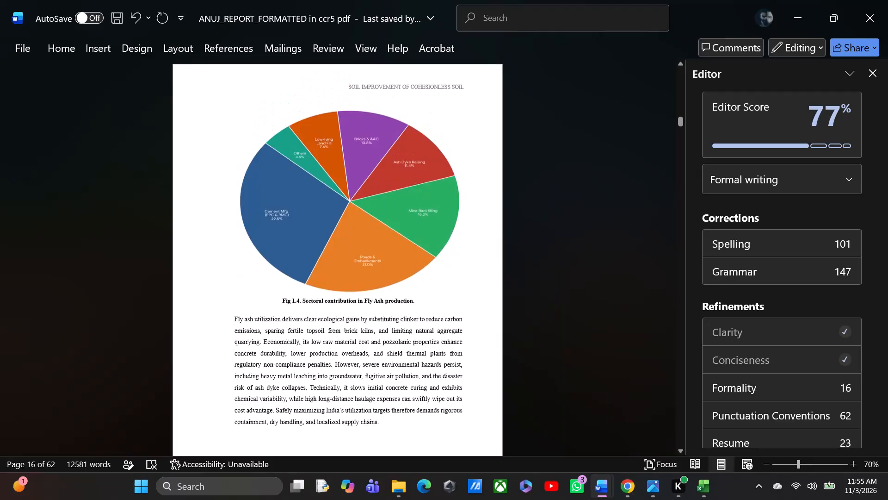
Save a copy of the report in the Documents folder as a Word document, adding 12pm to the end of the existing file name.
left_click(55, 45)
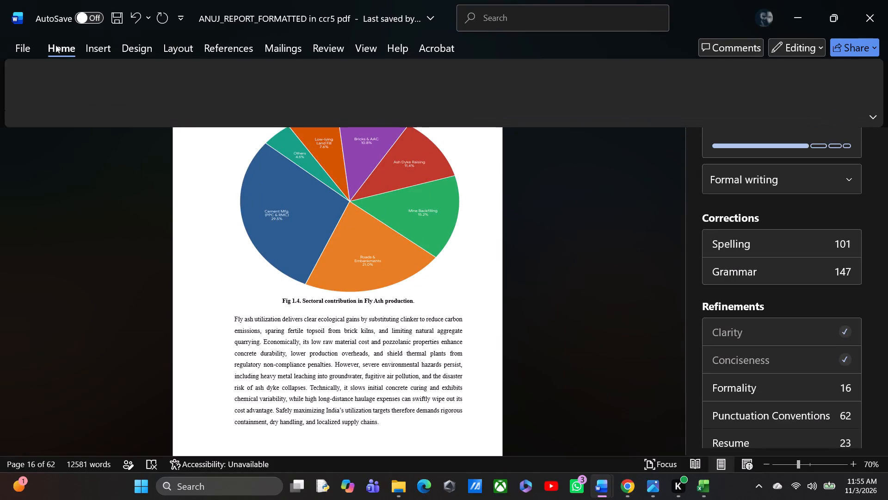
left_click(30, 53)
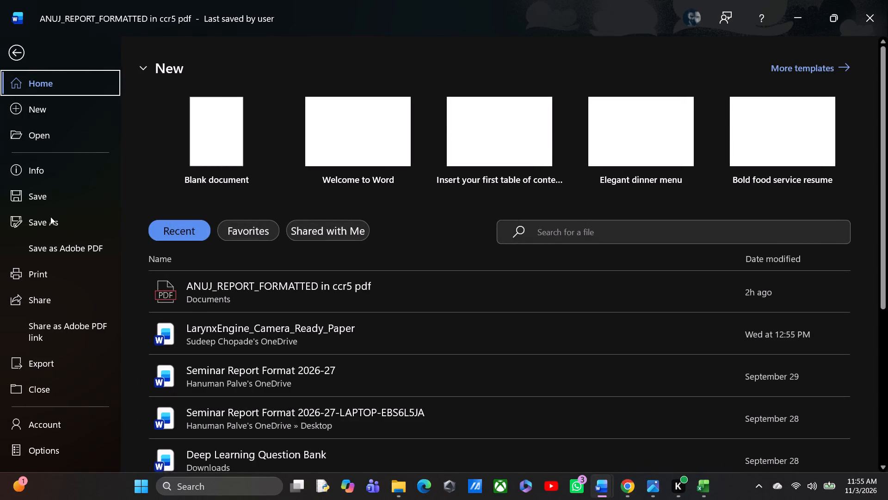
left_click_drag(50, 217, 206, 290)
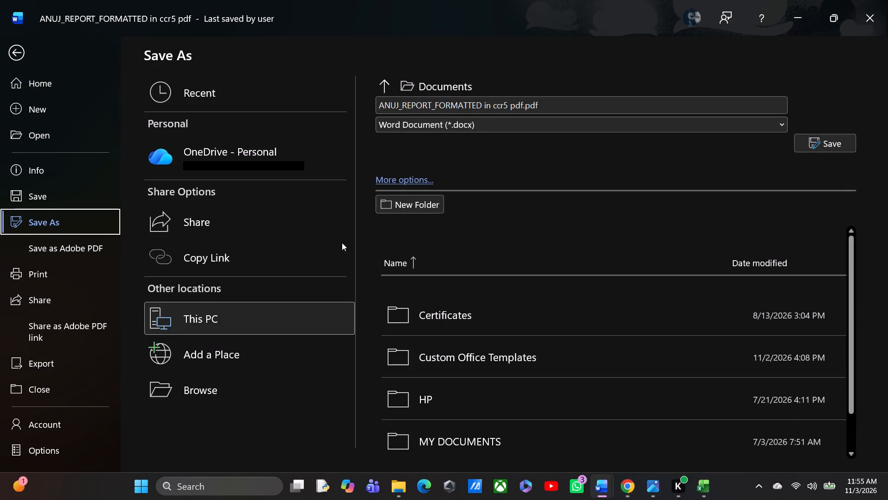
left_click(295, 321)
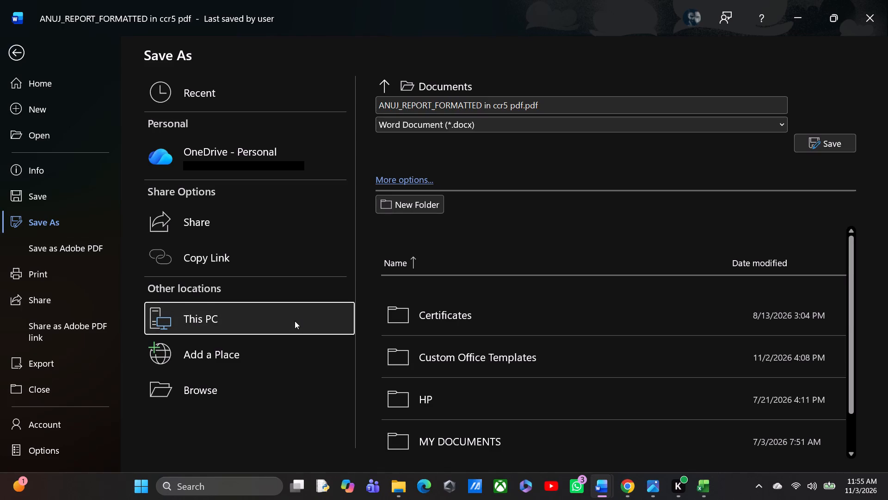
double_click(271, 322)
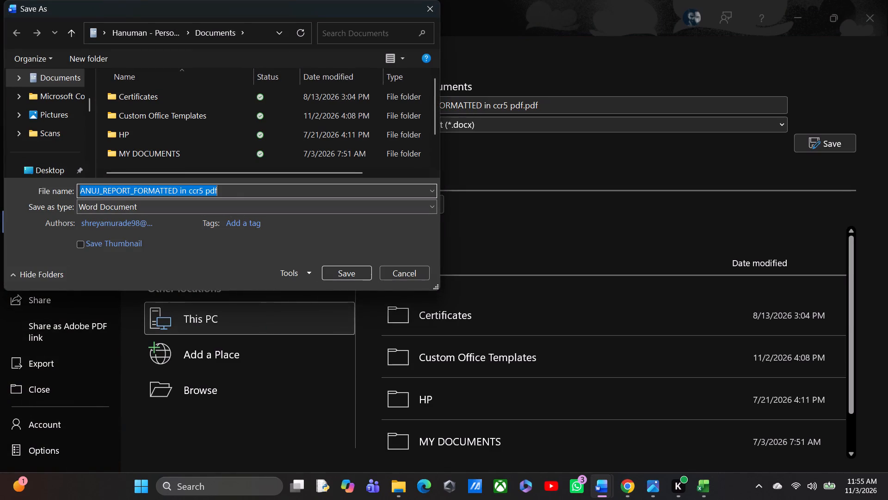
left_click(236, 194)
key("space")
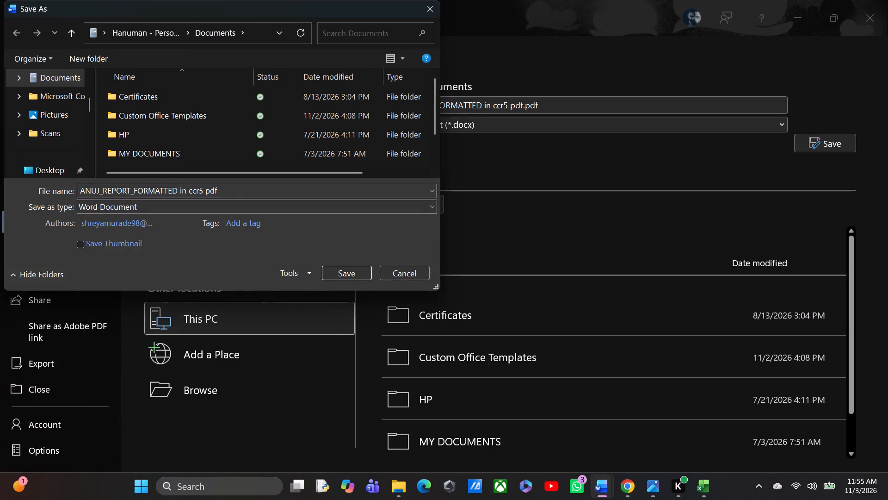
type("12")
type("pm")
left_click(344, 273)
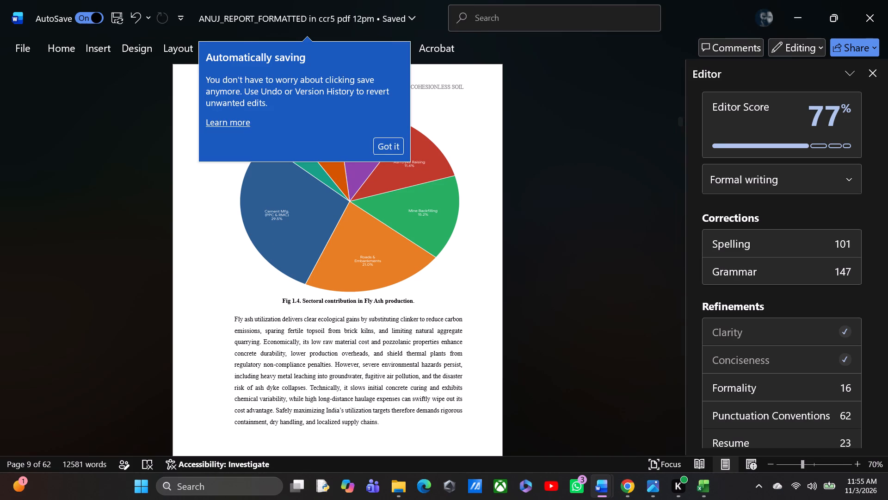
left_click(394, 139)
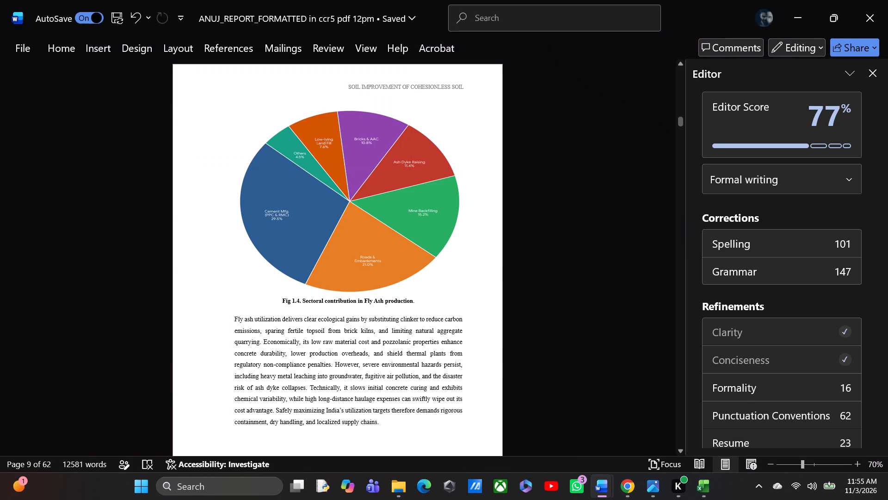
Minimize the report and close the leftover windows, including the Downloads folder, the Book1 workbook without saving, and the labelled fly ash pie chart image.
scroll(394, 139, "up", 1)
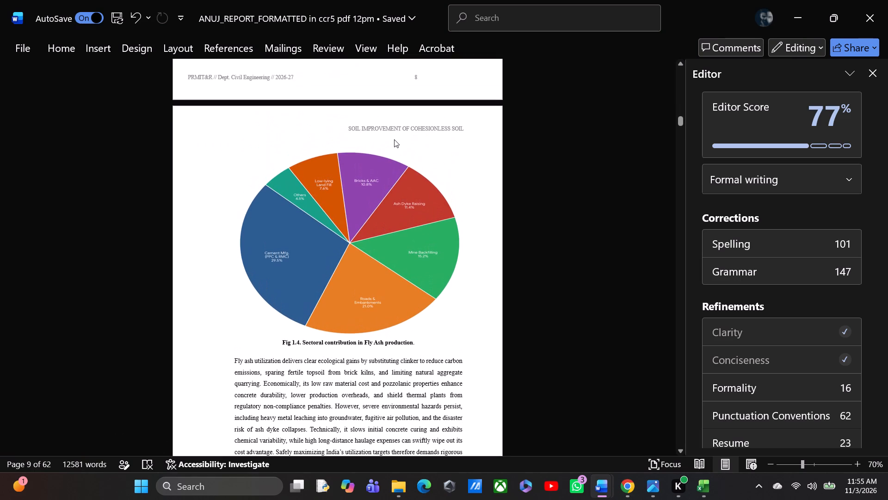
scroll(394, 139, "up", 3)
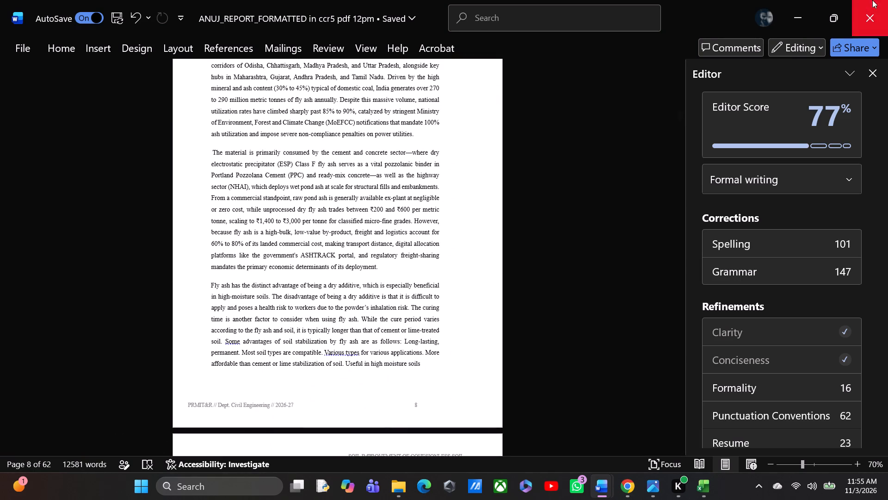
left_click(801, 6)
left_click(887, 0)
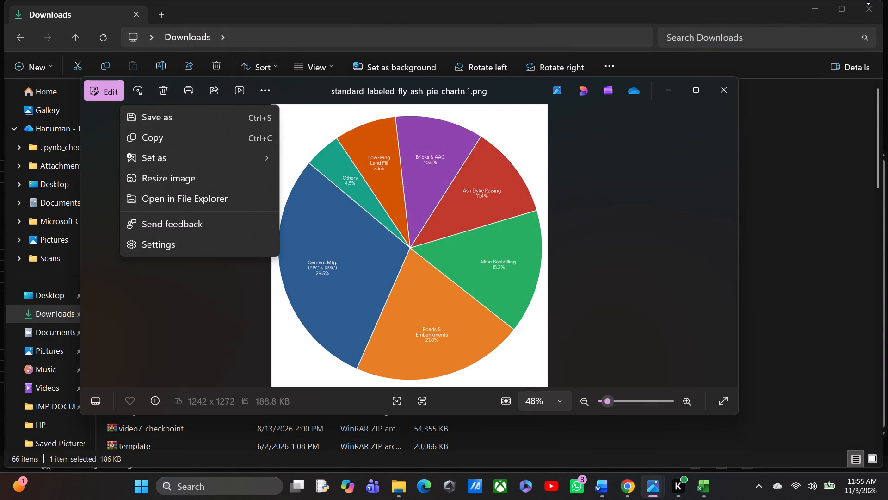
left_click(869, 2)
left_click(869, 2)
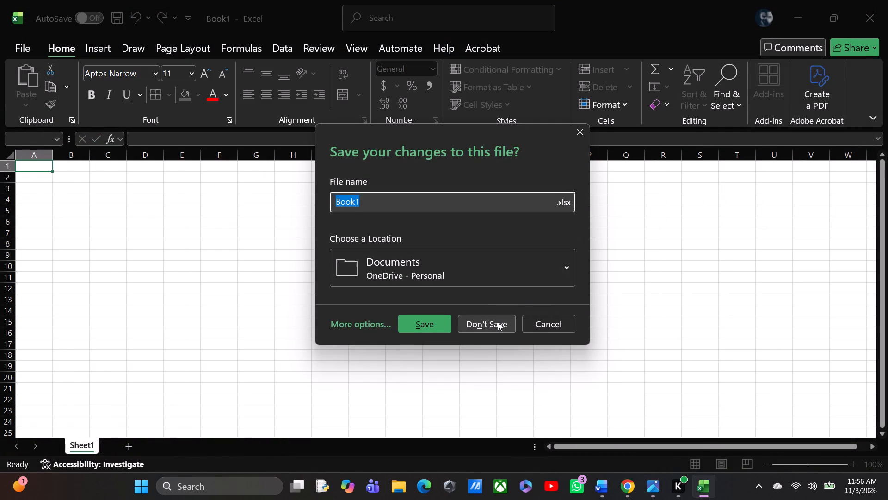
left_click(498, 322)
left_click(728, 93)
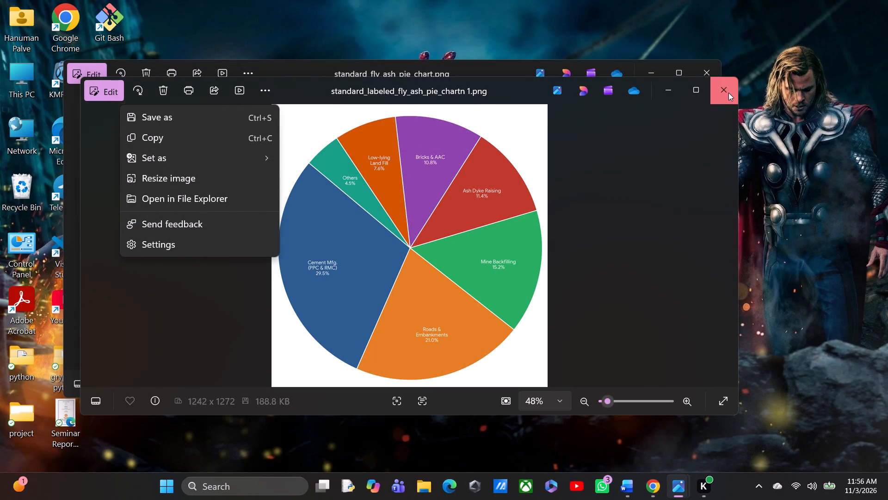
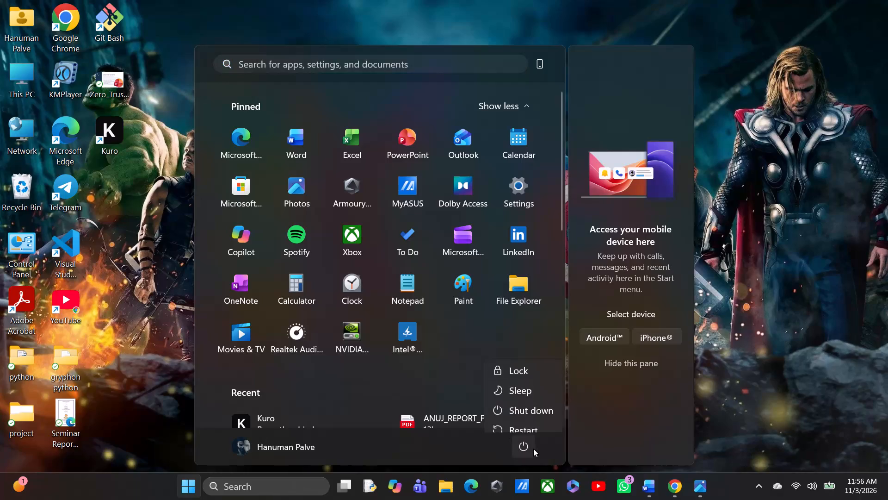
Shut down the computer.
left_click(532, 394)
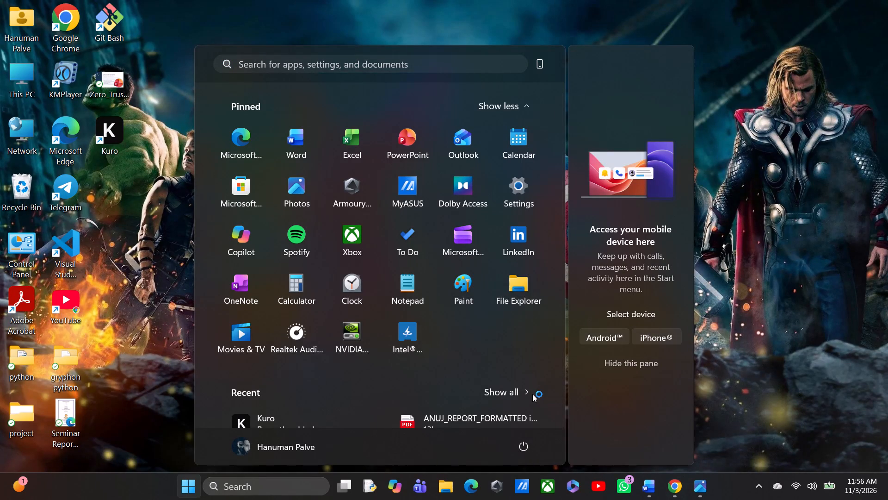